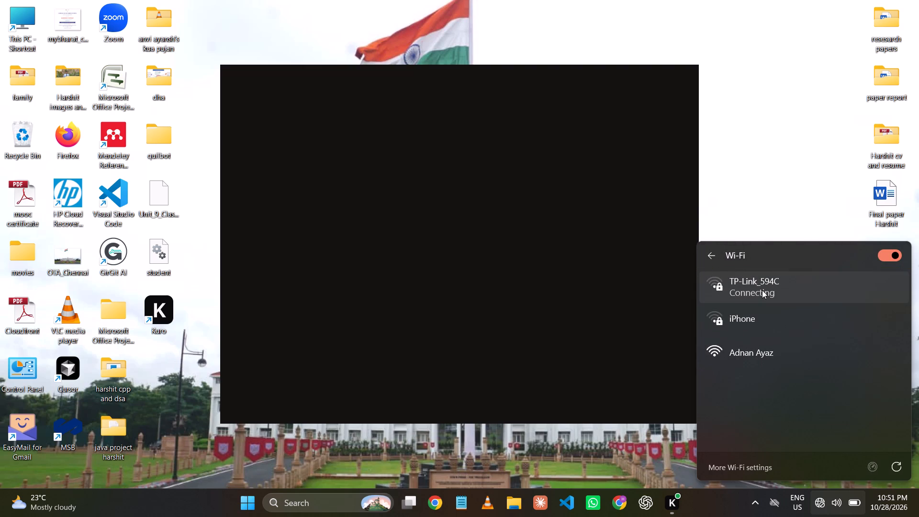
Dismiss the Wi-Fi network list and return to the desktop.
{"action": "left_click", "coordinate": [797, 165]}
{"action": "right_click", "coordinate": [797, 165]}
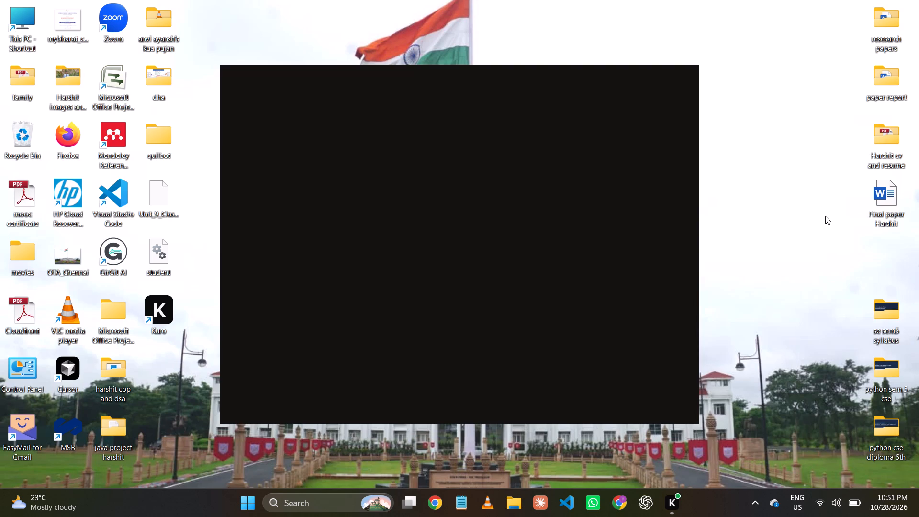
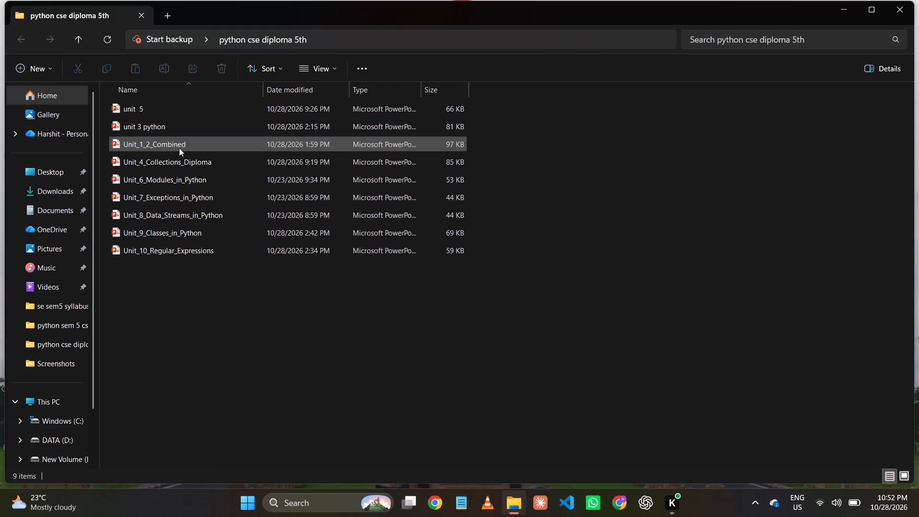
Open the Unit_4_Collections_Diploma presentation in PowerPoint for a brief check and close it again.
{"action": "double_click", "coordinate": [175, 159]}
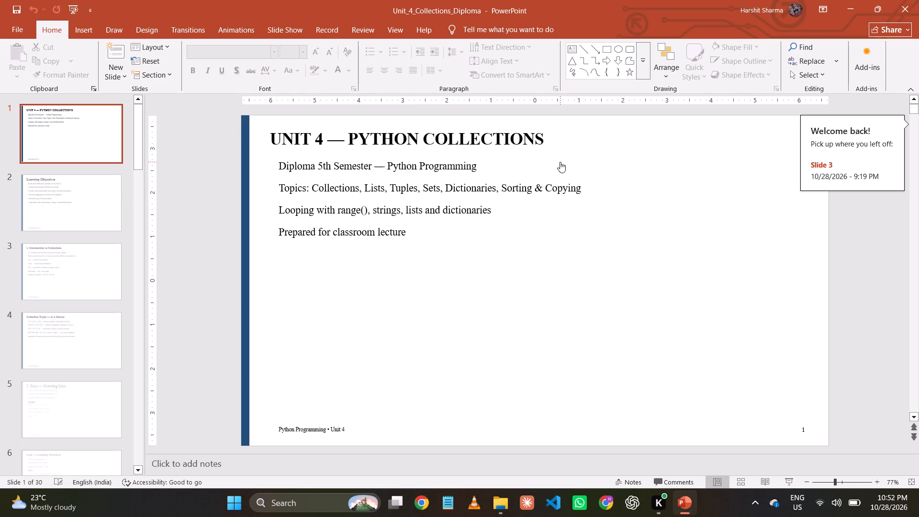
{"action": "left_click", "coordinate": [909, 7]}
Open the unit 5 presentation from the python cse diploma 5th folder in PowerPoint.
{"action": "double_click", "coordinate": [227, 109]}
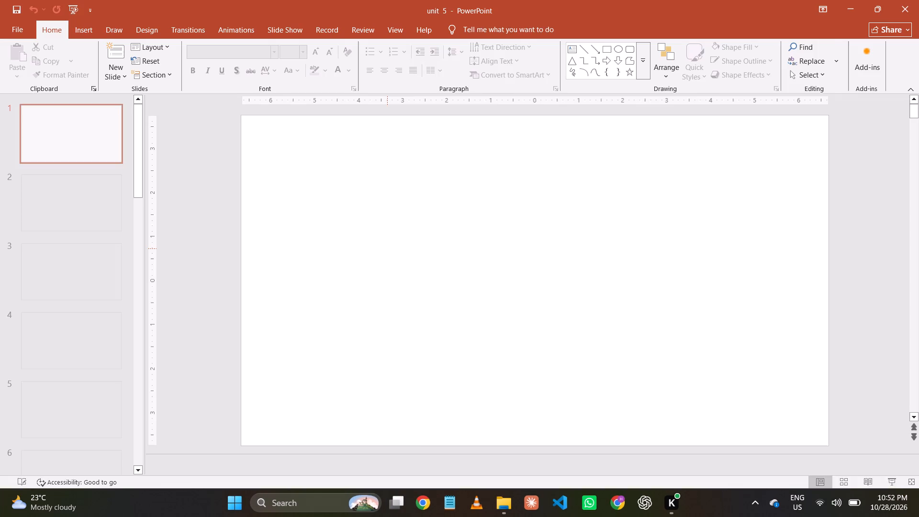
Look through the slides of the unit 5 presentation from the title slide to the final Suggested Lecture Flow slide.
{"action": "left_click", "coordinate": [386, 236]}
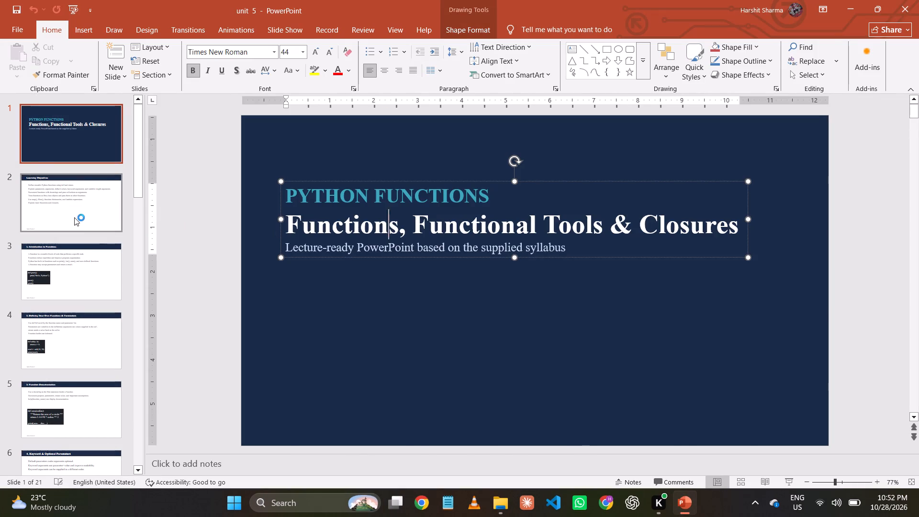
{"action": "left_click", "coordinate": [74, 217]}
{"action": "scroll", "coordinate": [74, 218], "scroll_direction": "down", "scroll_amount": 10}
{"action": "scroll", "coordinate": [74, 219], "scroll_direction": "up", "scroll_amount": 1}
{"action": "scroll", "coordinate": [74, 219], "scroll_direction": "down", "scroll_amount": 10}
{"action": "left_click", "coordinate": [74, 222]}
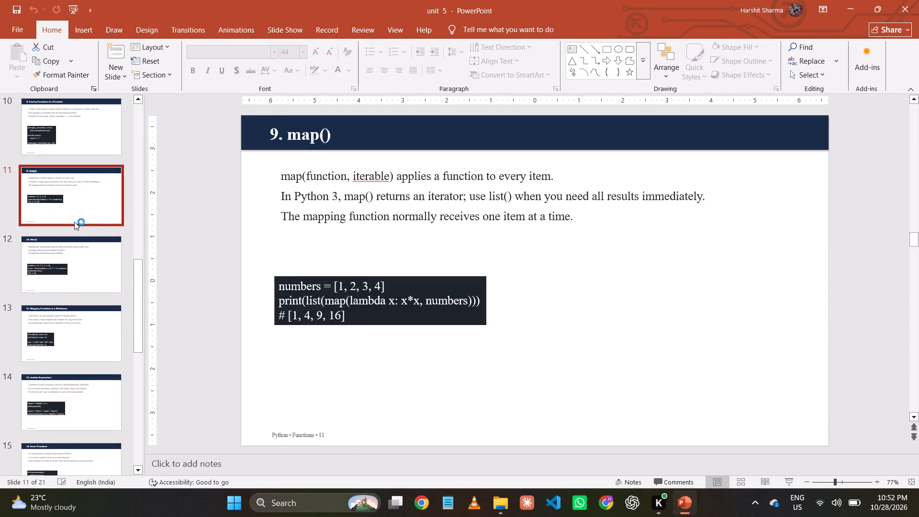
{"action": "scroll", "coordinate": [74, 222], "scroll_direction": "down", "scroll_amount": 12}
{"action": "left_click", "coordinate": [74, 222]}
{"action": "scroll", "coordinate": [74, 222], "scroll_direction": "down", "scroll_amount": 17}
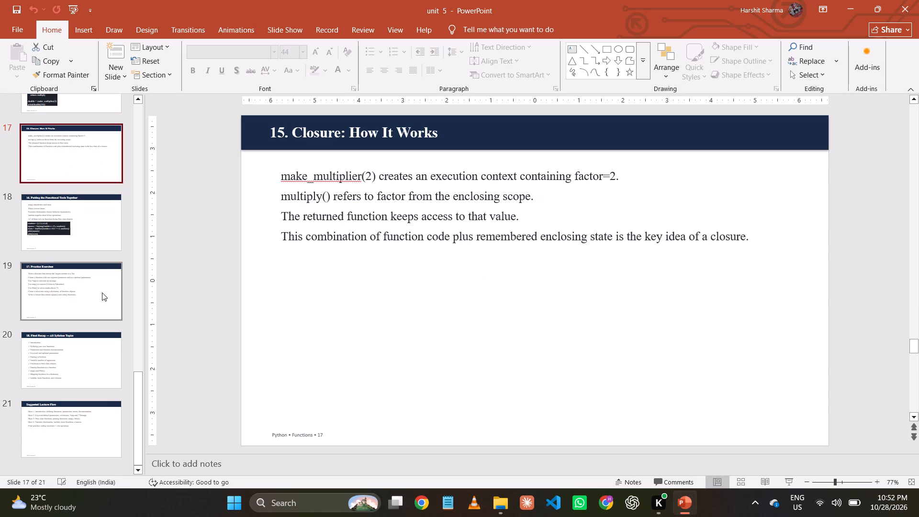
{"action": "left_click", "coordinate": [62, 418]}
Close the unit 5 presentation and open the Unit_6_Modules_in_Python presentation from the python cse diploma 5th folder.
{"action": "left_click", "coordinate": [907, 9]}
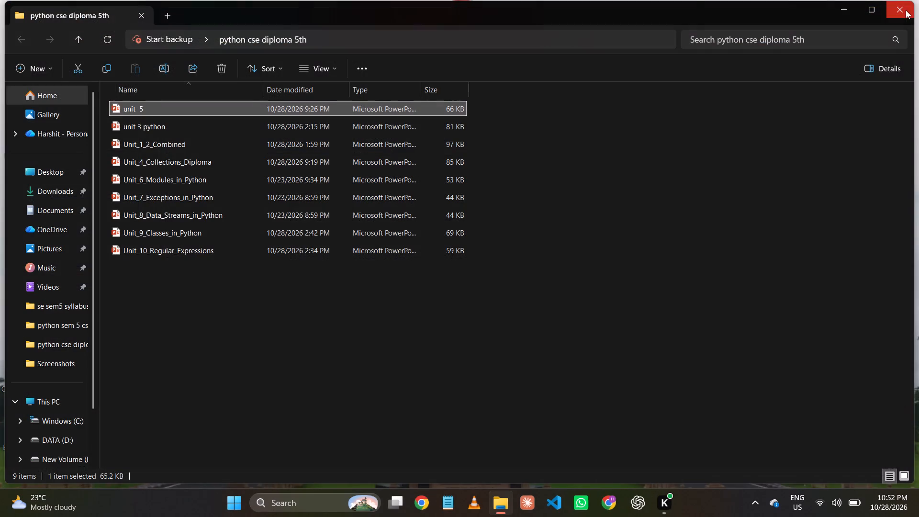
{"action": "double_click", "coordinate": [195, 182]}
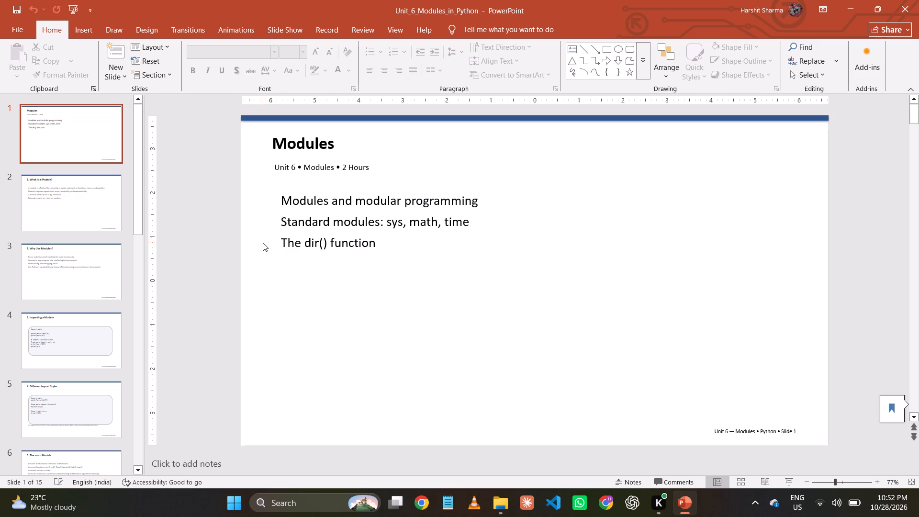
Change the font of all text on slide 1, Modules, to Times New Roman.
{"action": "left_click", "coordinate": [62, 114]}
{"action": "left_click", "coordinate": [344, 240]}
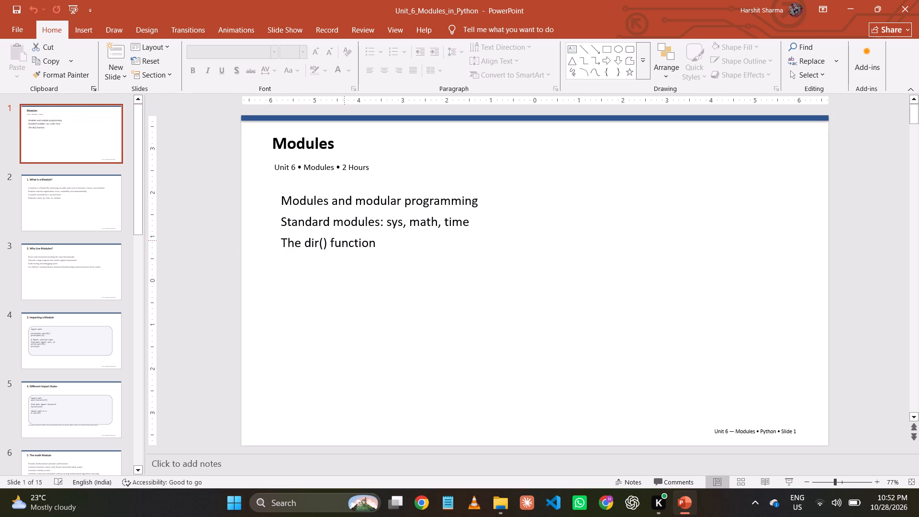
{"action": "left_click", "coordinate": [577, 142]}
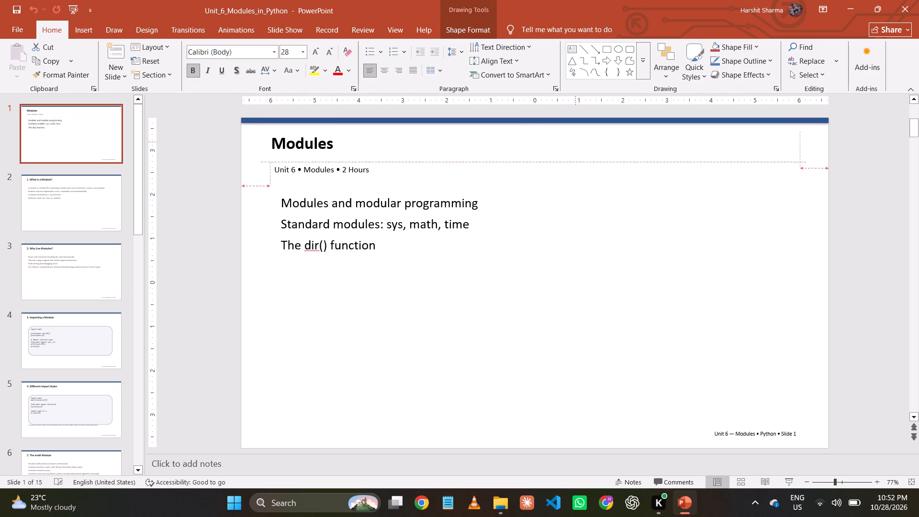
{"action": "key", "text": "ctrl+a"}
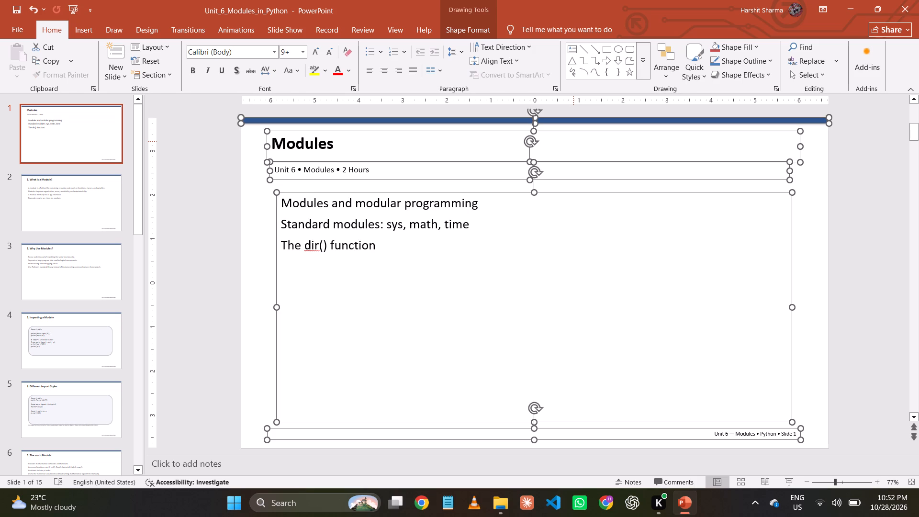
{"action": "left_click", "coordinate": [274, 53]}
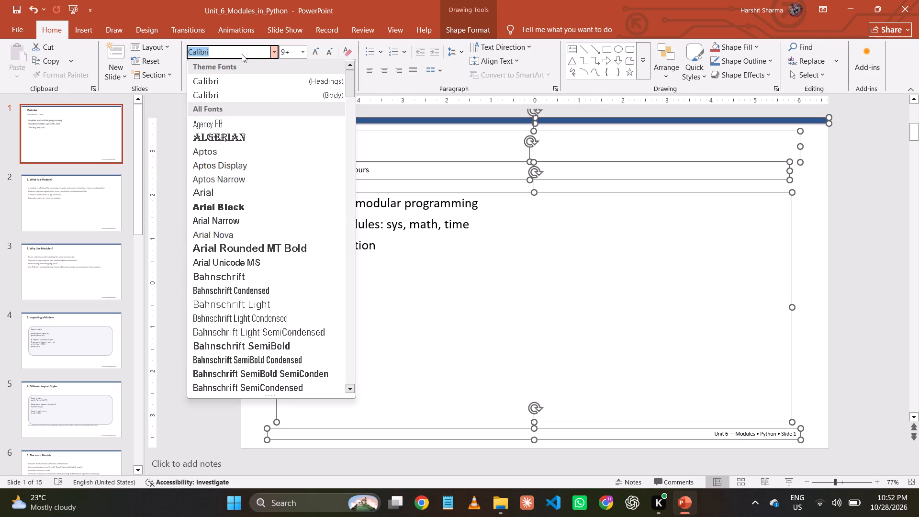
{"action": "key", "text": "BackSpace"}
{"action": "type", "text": "times"}
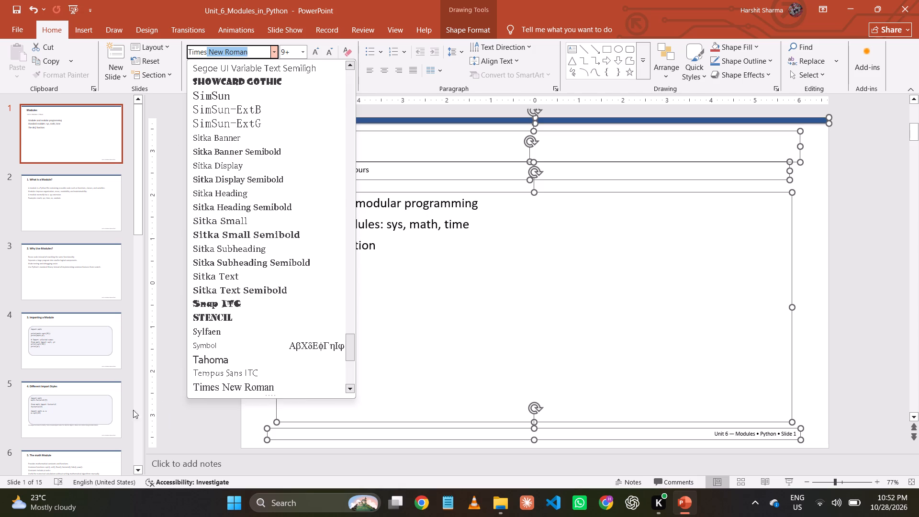
{"action": "left_click", "coordinate": [209, 393]}
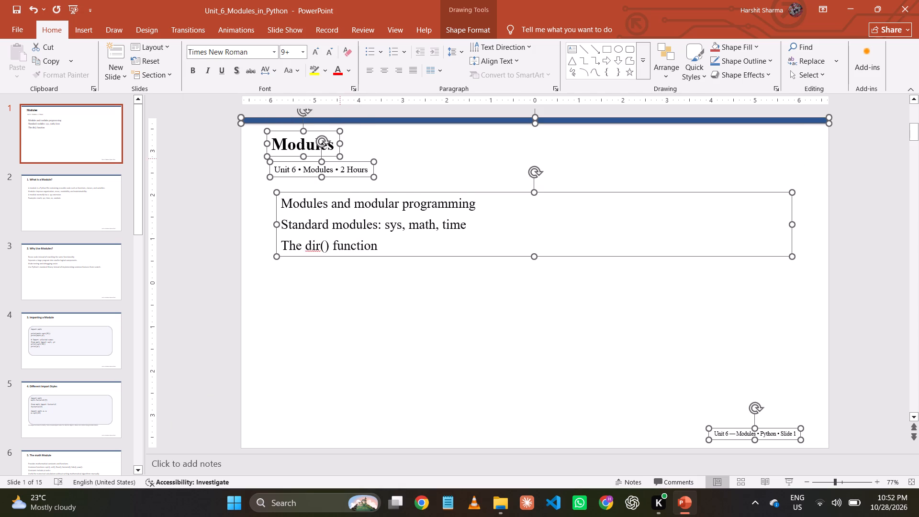
Delete the trailing bullet and "2 Hours" from the slide 1 subtitle and save the presentation.
{"action": "left_click", "coordinate": [365, 175]}
{"action": "left_click", "coordinate": [367, 169]}
{"action": "left_click_drag", "start_coordinate": [367, 169], "coordinate": [362, 169]}
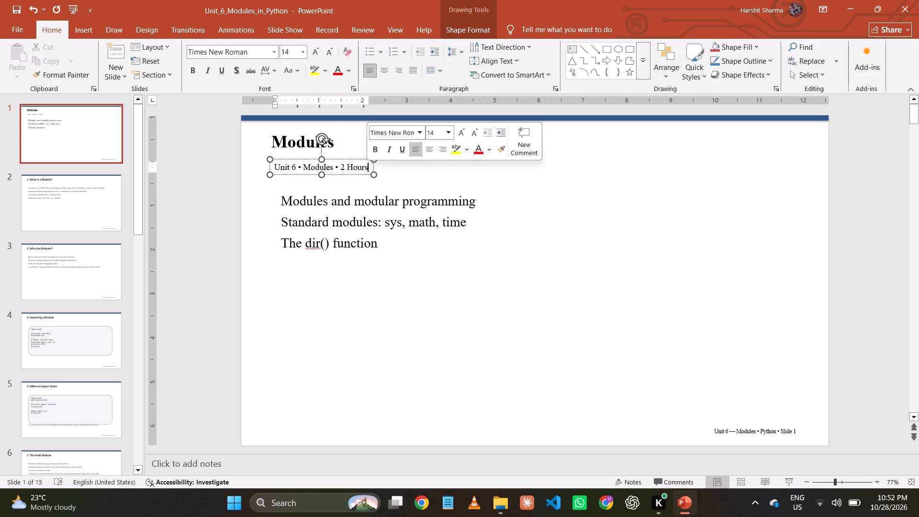
{"action": "left_click_drag", "start_coordinate": [362, 169], "coordinate": [340, 169]}
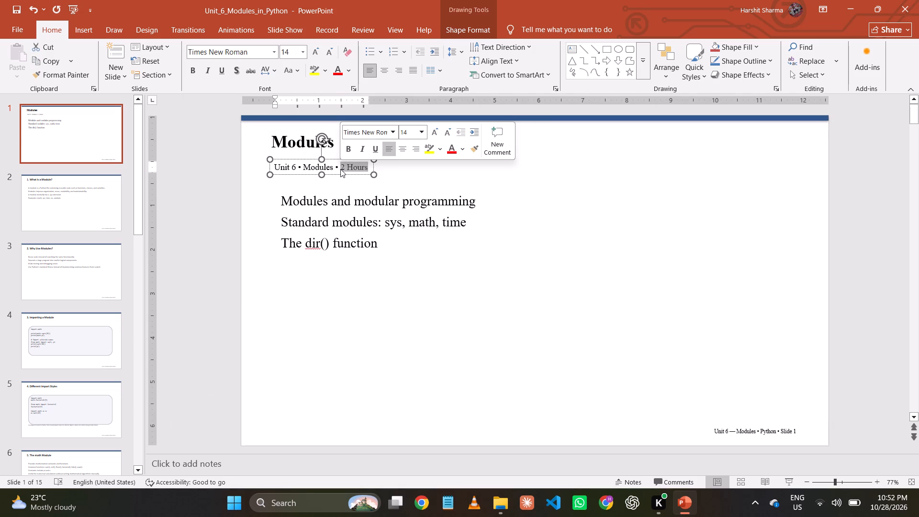
{"action": "key", "text": "BackSpace"}
{"action": "key", "text": "BackSpace"}
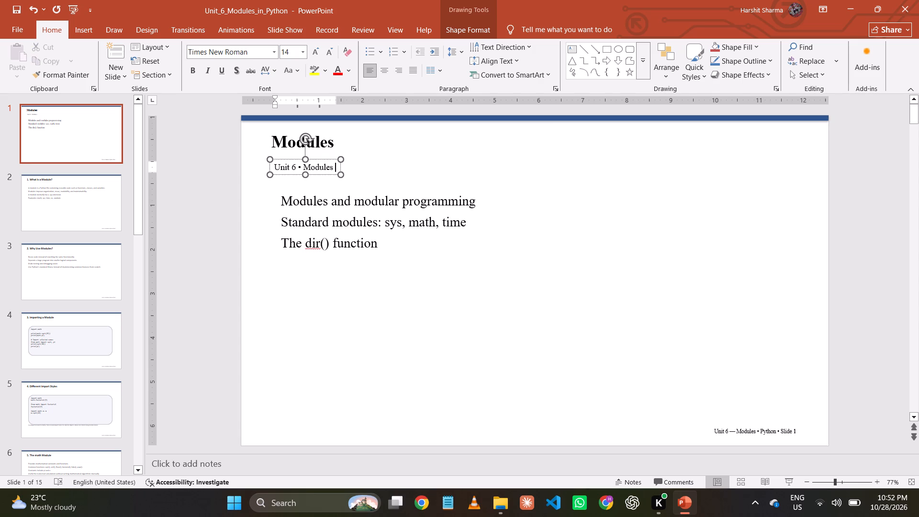
{"action": "key", "text": "ctrl+s"}
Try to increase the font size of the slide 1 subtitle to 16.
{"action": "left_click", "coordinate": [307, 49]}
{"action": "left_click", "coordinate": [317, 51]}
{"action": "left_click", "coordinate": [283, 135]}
Increase the three body lines on slide 1 to font size 24 and save the presentation.
{"action": "left_click", "coordinate": [313, 245]}
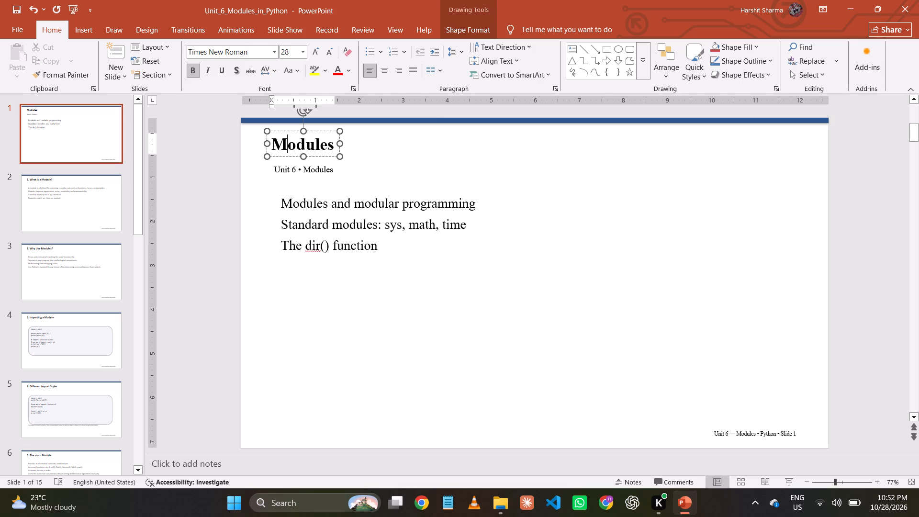
{"action": "left_click_drag", "start_coordinate": [383, 247], "coordinate": [284, 187]}
{"action": "left_click", "coordinate": [316, 56]}
{"action": "left_click", "coordinate": [387, 322]}
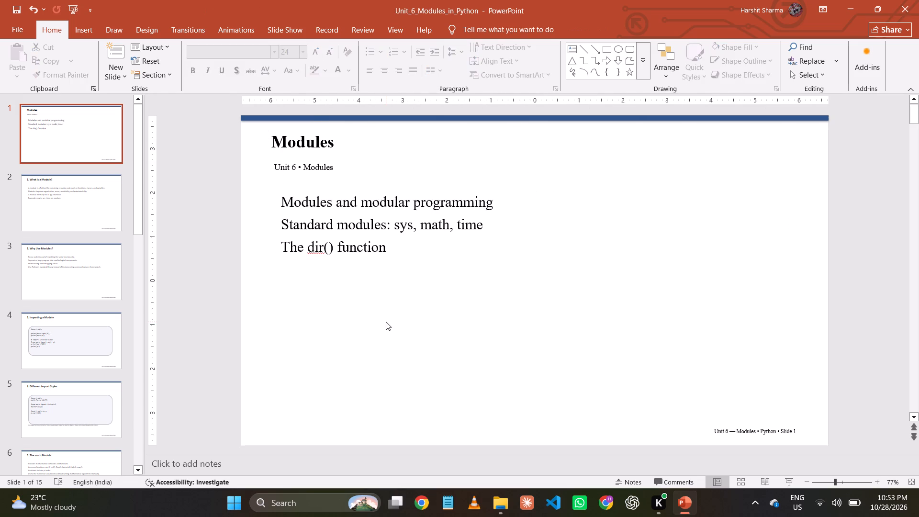
{"action": "key", "text": "ctrl+s"}
Change all text on slide 2, What is a Module?, to Times New Roman and save the presentation.
{"action": "left_click", "coordinate": [70, 214]}
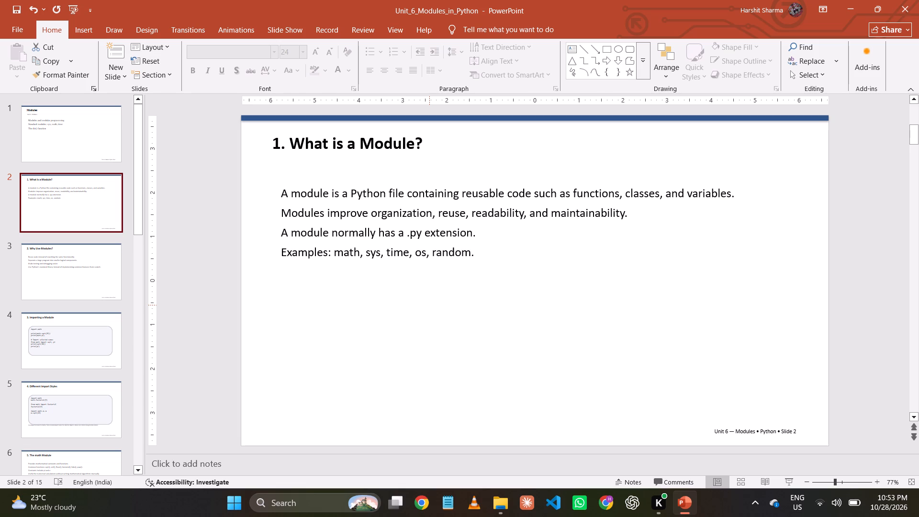
{"action": "key", "text": "ctrl+a"}
{"action": "left_click", "coordinate": [384, 277]}
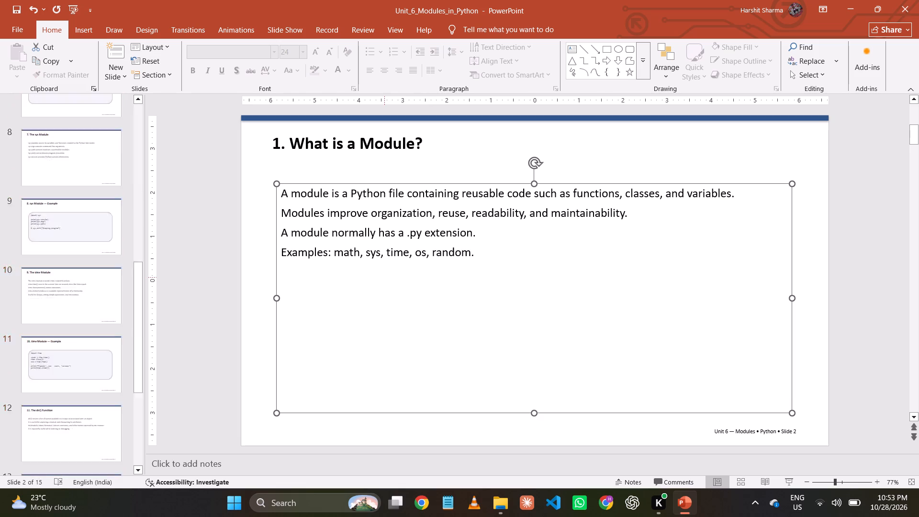
{"action": "key", "text": "ctrl+a"}
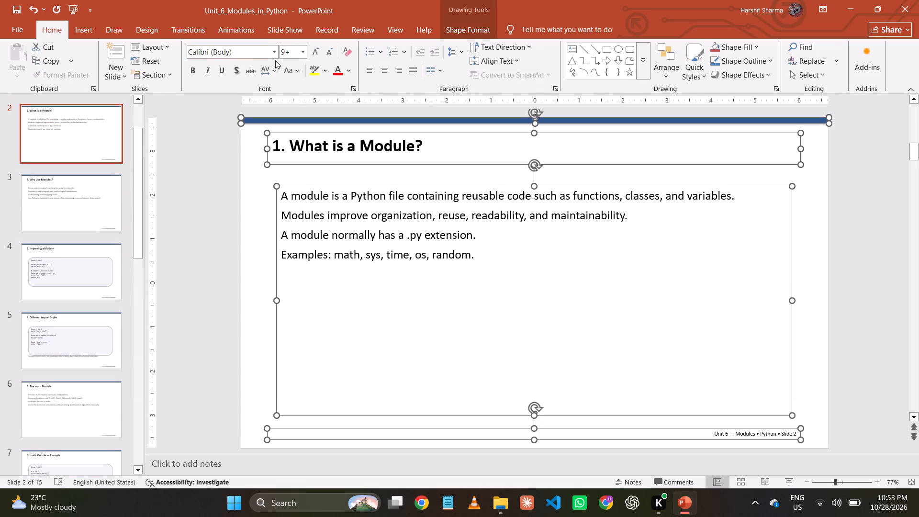
{"action": "left_click", "coordinate": [275, 55]}
{"action": "left_click", "coordinate": [269, 117]}
{"action": "left_click", "coordinate": [415, 317]}
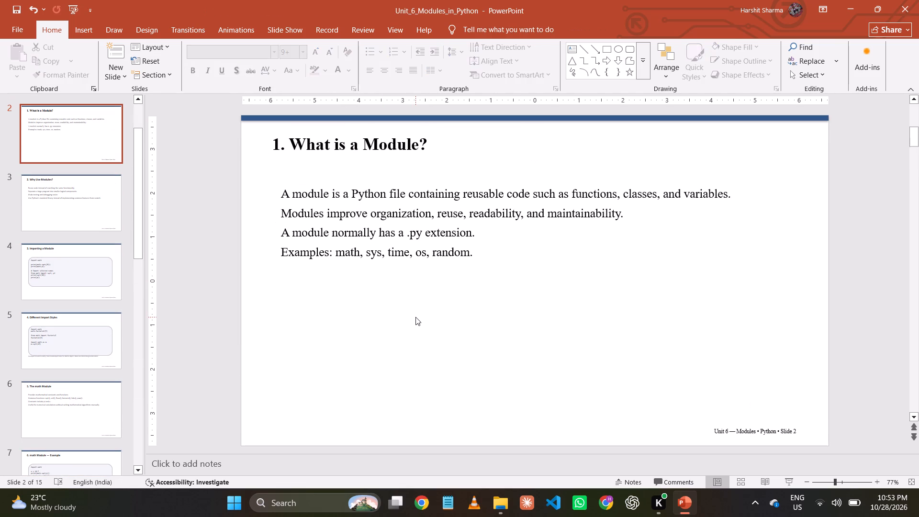
{"action": "key", "text": "ctrl+s"}
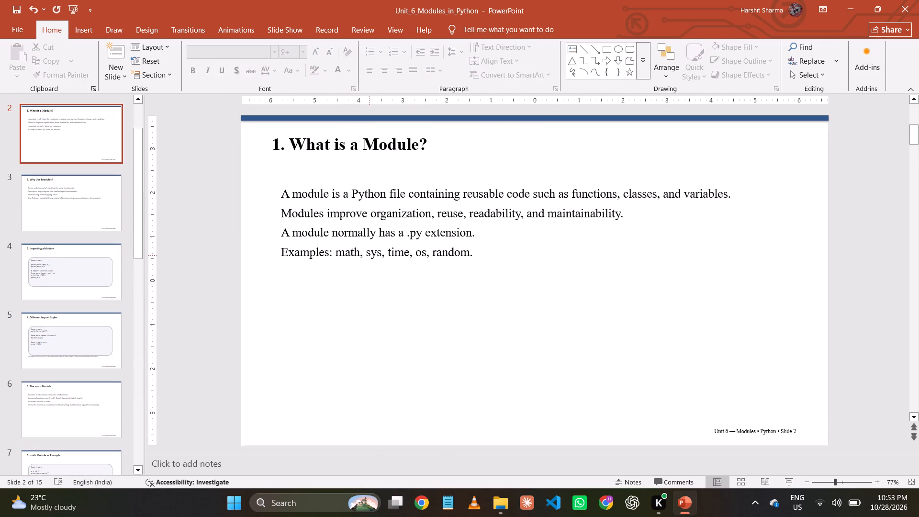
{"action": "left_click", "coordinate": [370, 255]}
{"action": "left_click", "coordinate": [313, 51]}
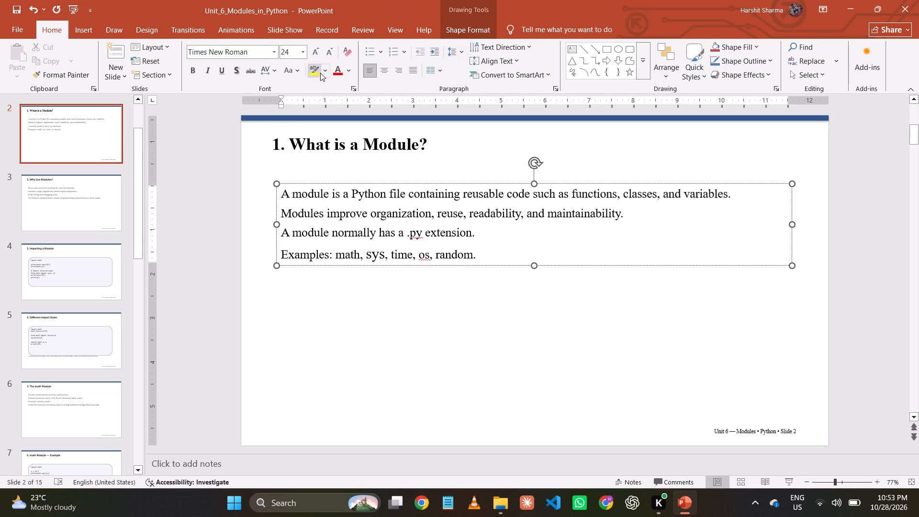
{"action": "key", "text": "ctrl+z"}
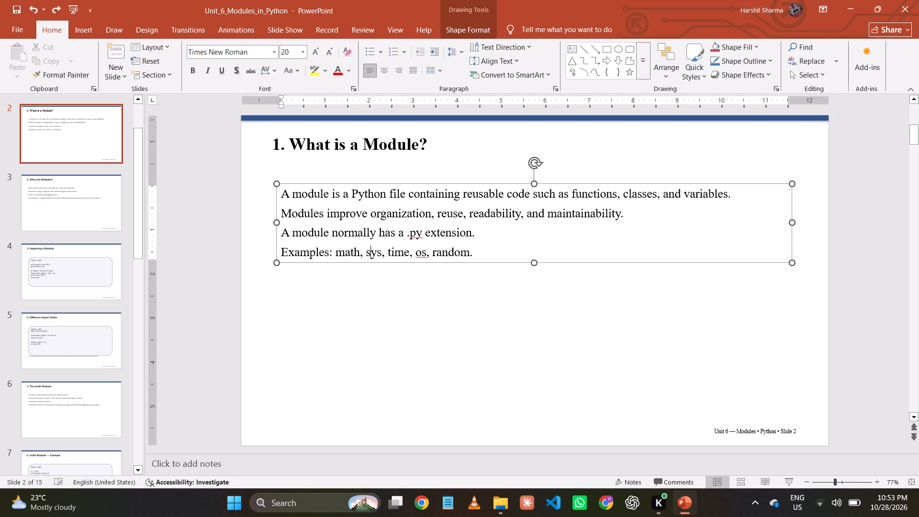
Increase all the body text on slide 2 to font size 24 and save the presentation.
{"action": "left_click_drag", "start_coordinate": [474, 255], "coordinate": [286, 195]}
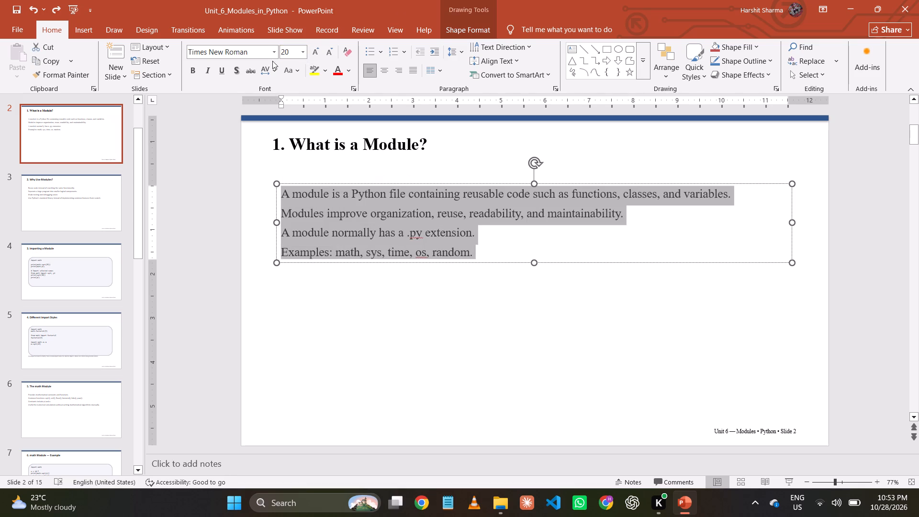
{"action": "left_click", "coordinate": [318, 55]}
{"action": "left_click", "coordinate": [416, 367]}
{"action": "key", "text": "ctrl+s"}
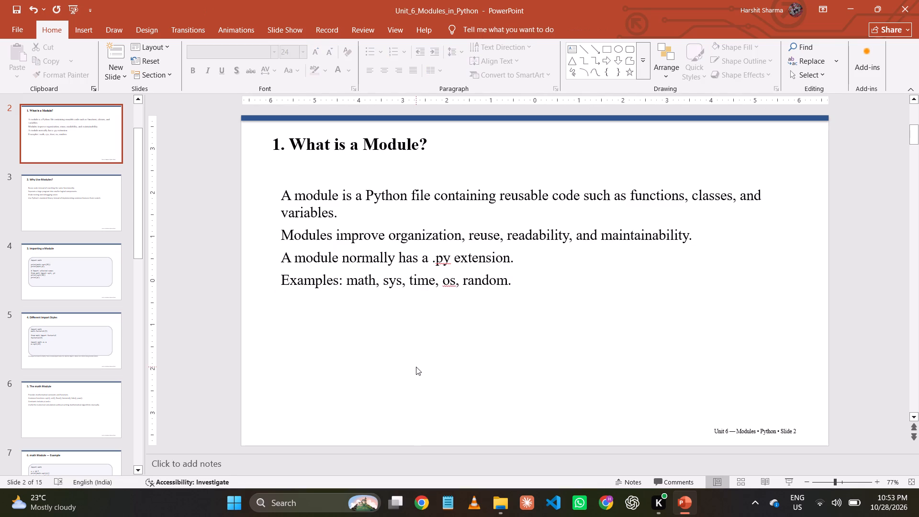
Change the font of all text on slide 3, Why Use Modules?, to Times New Roman.
{"action": "left_click", "coordinate": [79, 230]}
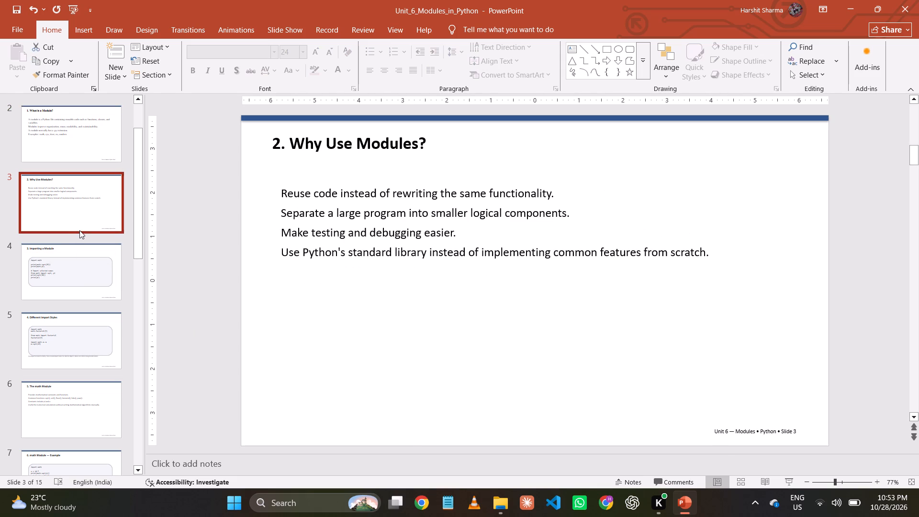
{"action": "left_click", "coordinate": [314, 326]}
{"action": "key", "text": "ctrl+a"}
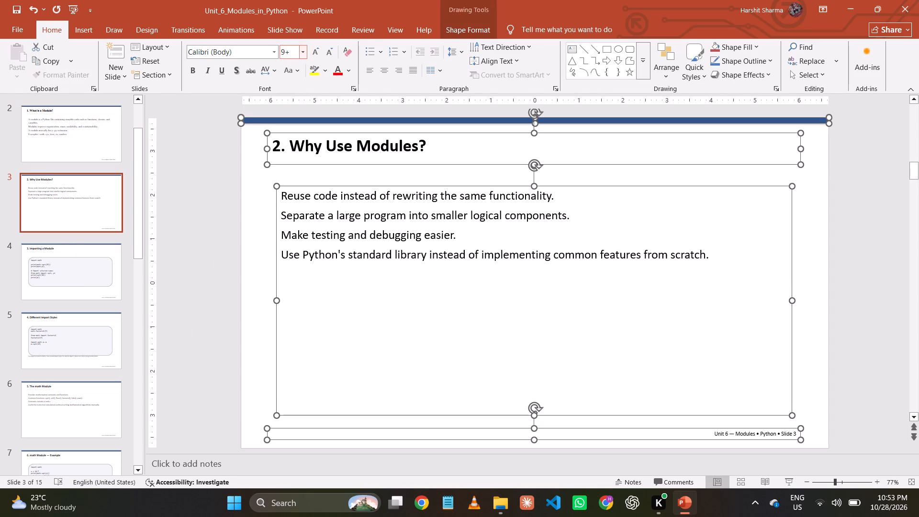
{"action": "left_click", "coordinate": [277, 53]}
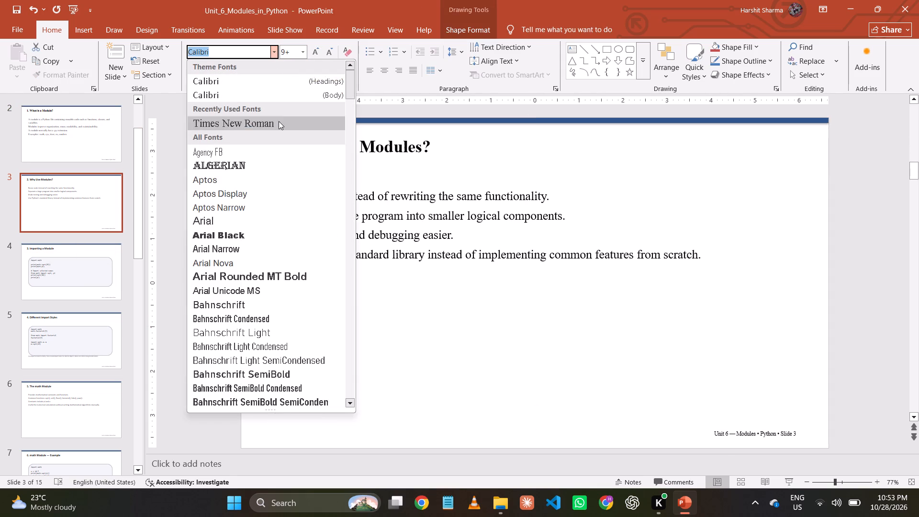
{"action": "left_click", "coordinate": [279, 121]}
Increase all the body text on slide 3 to font size 24.
{"action": "left_click", "coordinate": [352, 215]}
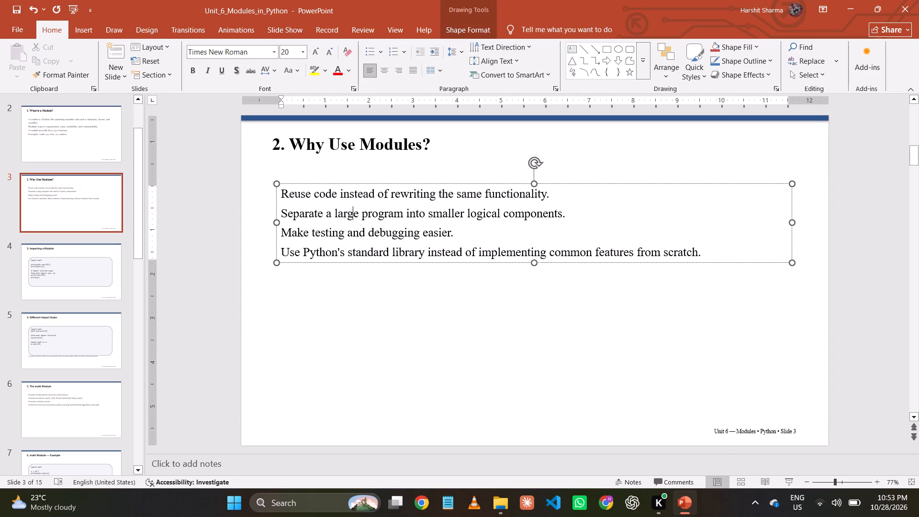
{"action": "key", "text": "ctrl+a"}
{"action": "left_click", "coordinate": [314, 49]}
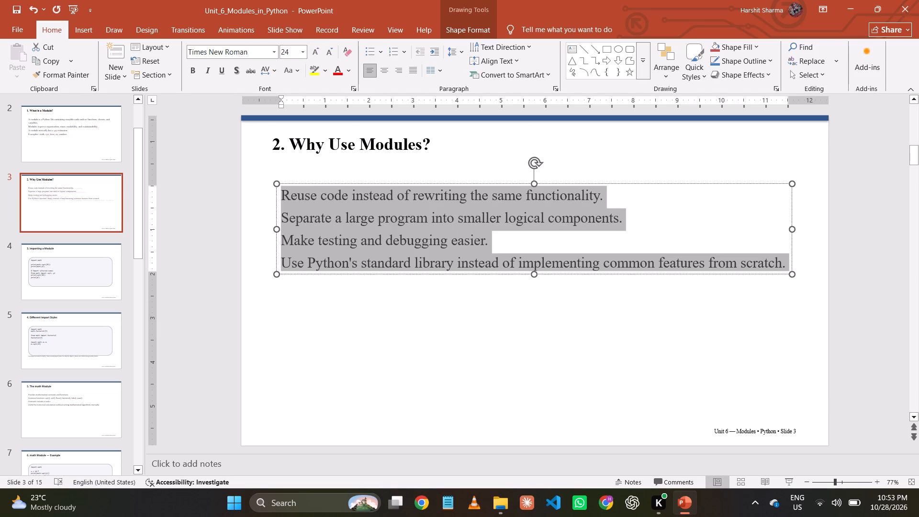
Increase the slide 3 title to font size 32.
{"action": "left_click", "coordinate": [355, 153]}
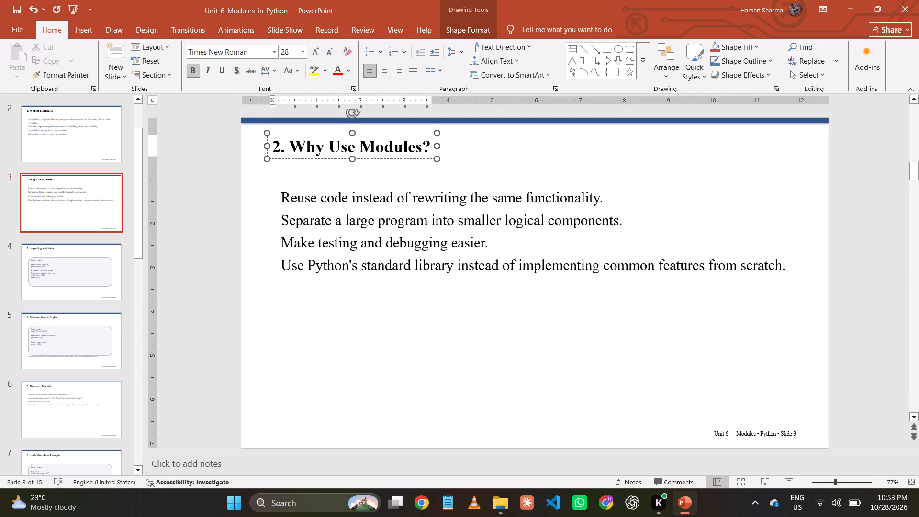
{"action": "key", "text": "ctrl+a"}
{"action": "left_click", "coordinate": [318, 52]}
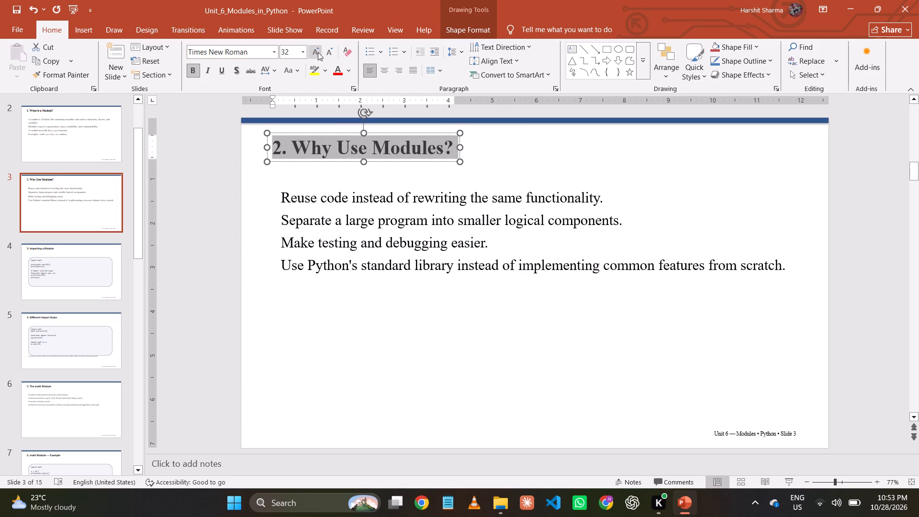
Save the presentation with the slide 3 formatting changes.
{"action": "left_click", "coordinate": [367, 302]}
{"action": "key", "text": "ctrl+s"}
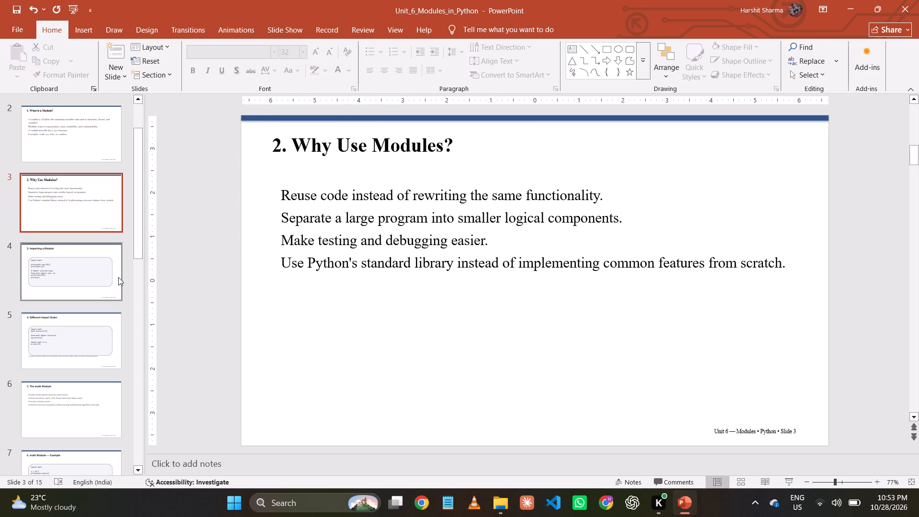
Increase the font size of all text on slide 4, Importing a Module, by one size step.
{"action": "left_click", "coordinate": [118, 277]}
{"action": "key", "text": "ctrl+a"}
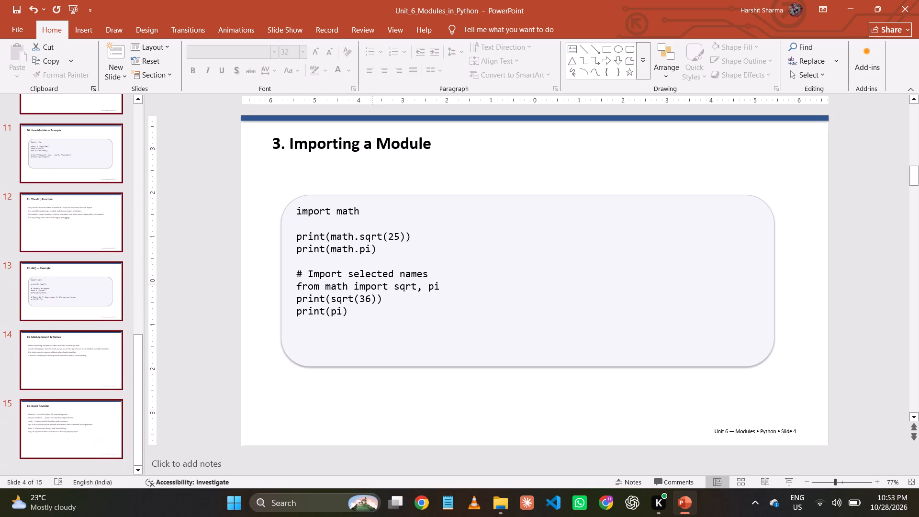
{"action": "left_click", "coordinate": [240, 232]}
{"action": "left_click", "coordinate": [266, 242]}
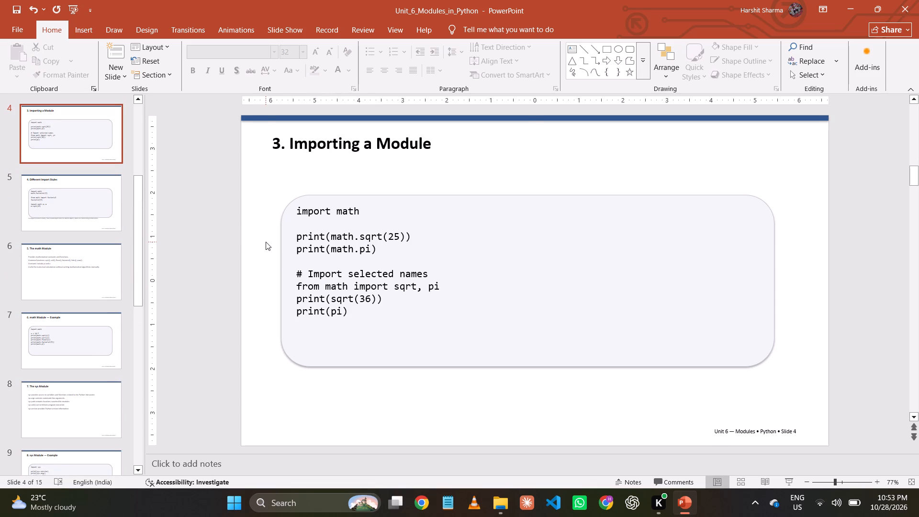
{"action": "key", "text": "ctrl+a"}
{"action": "left_click", "coordinate": [312, 56]}
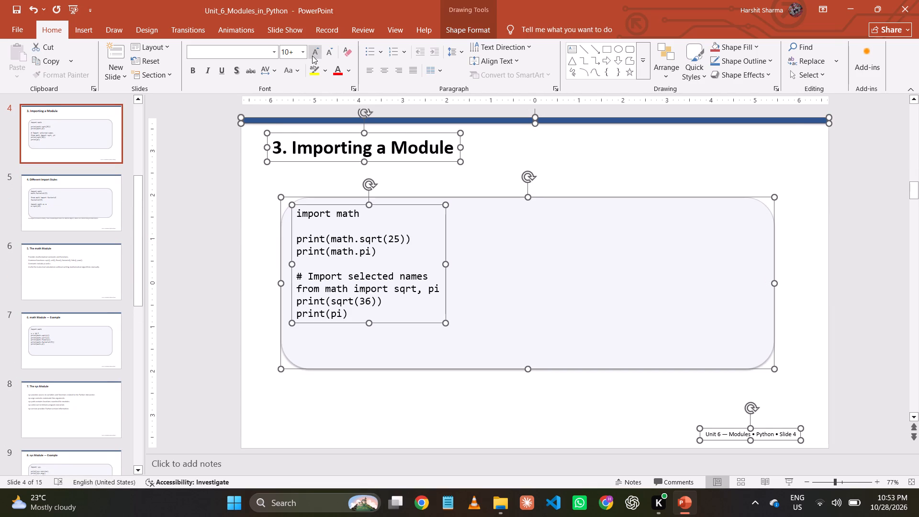
Change the font of all text on slide 4 to Times New Roman.
{"action": "left_click", "coordinate": [273, 54]}
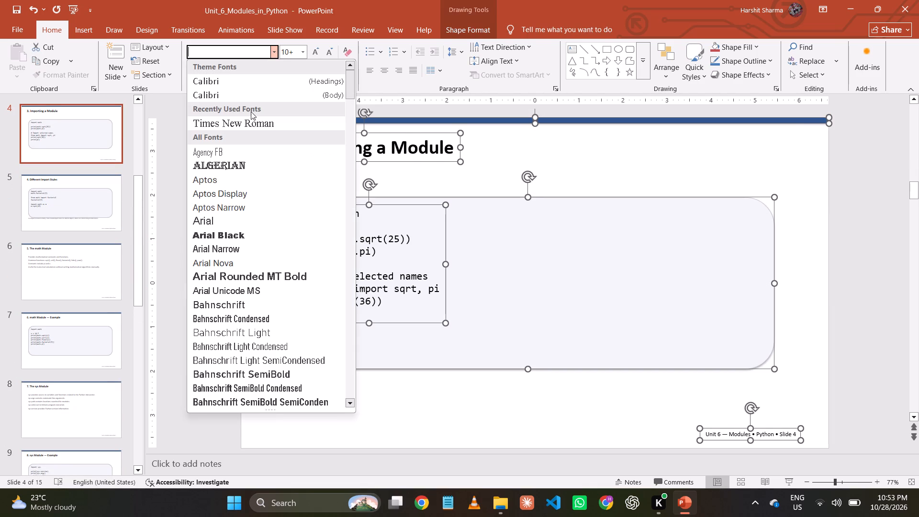
{"action": "left_click", "coordinate": [251, 123]}
{"action": "left_click", "coordinate": [416, 424]}
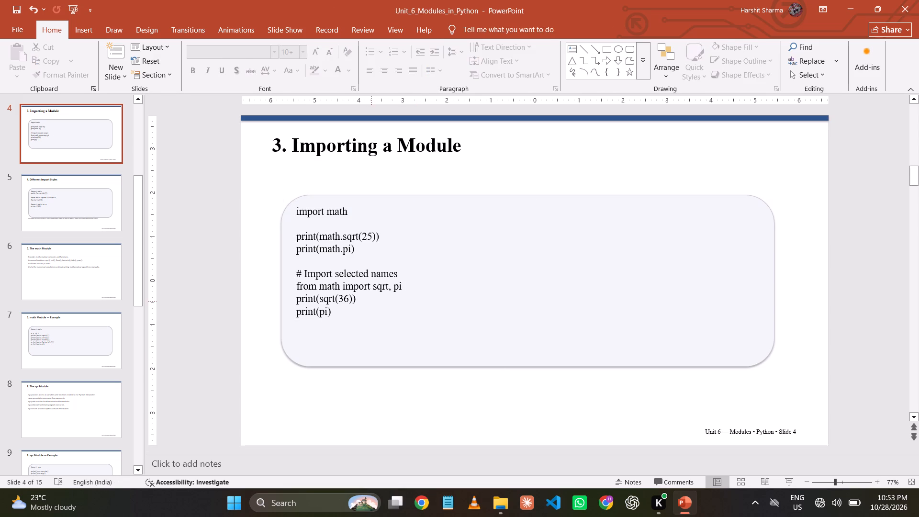
Set the code text in the slide 4 box to font size 20 and save the presentation.
{"action": "left_click", "coordinate": [371, 301]}
{"action": "key", "text": "ctrl+a"}
{"action": "left_click", "coordinate": [320, 50]}
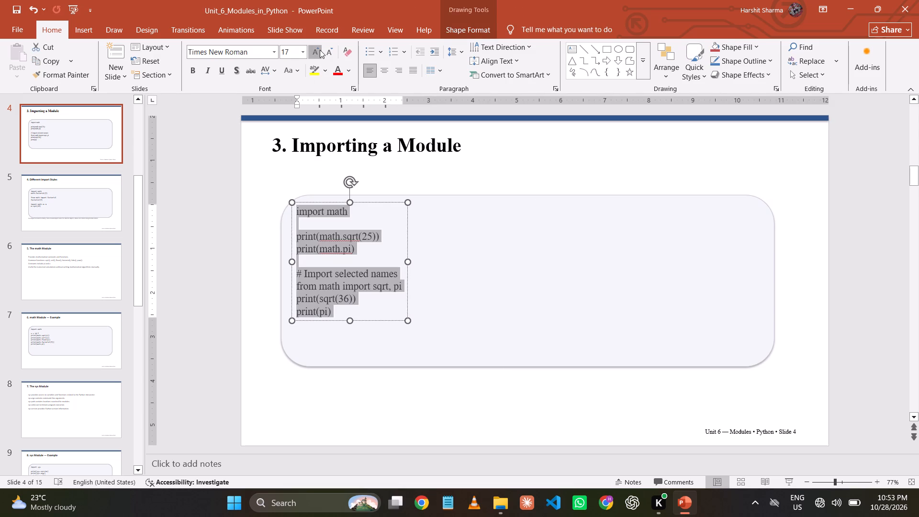
{"action": "left_click", "coordinate": [300, 53]}
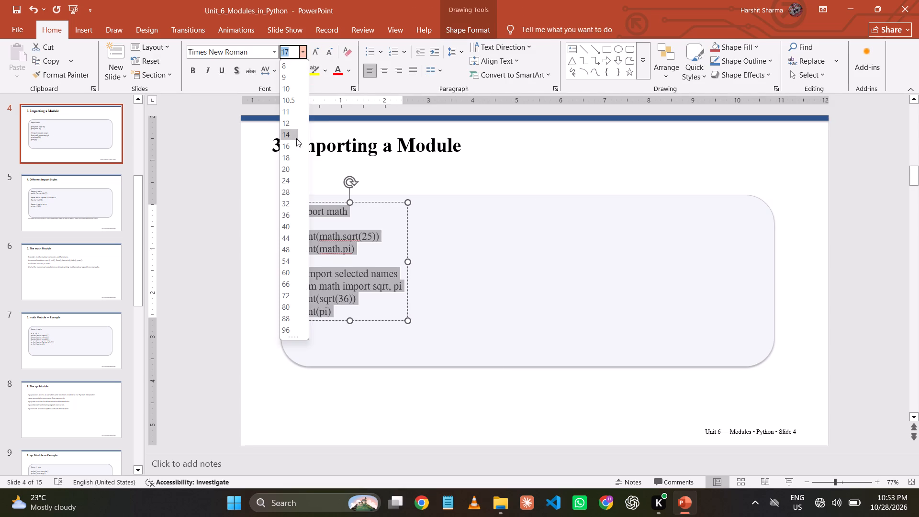
{"action": "left_click", "coordinate": [292, 165]}
{"action": "left_click", "coordinate": [394, 426]}
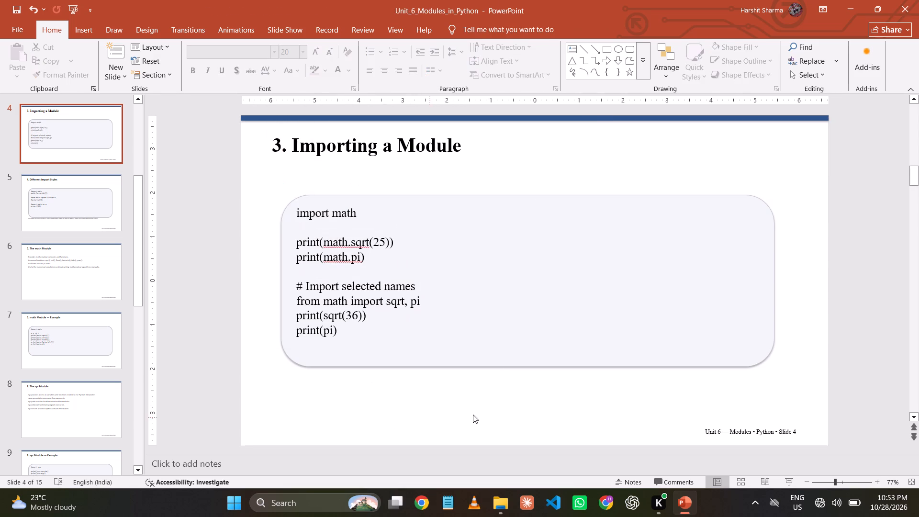
{"action": "key", "text": "ctrl+s"}
Change the font of all text on slide 5, Different Import Styles, to Times New Roman.
{"action": "left_click", "coordinate": [95, 204]}
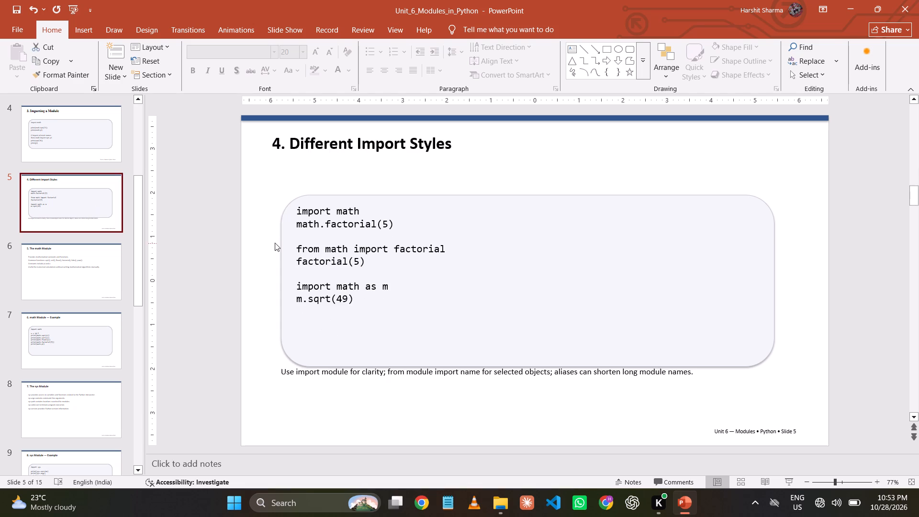
{"action": "left_click", "coordinate": [251, 214]}
{"action": "key", "text": "ctrl+a"}
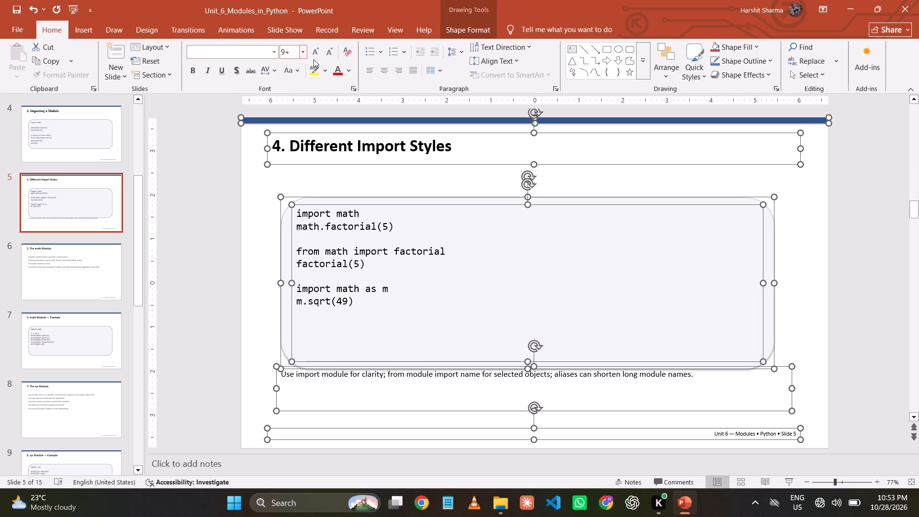
{"action": "left_click", "coordinate": [276, 52]}
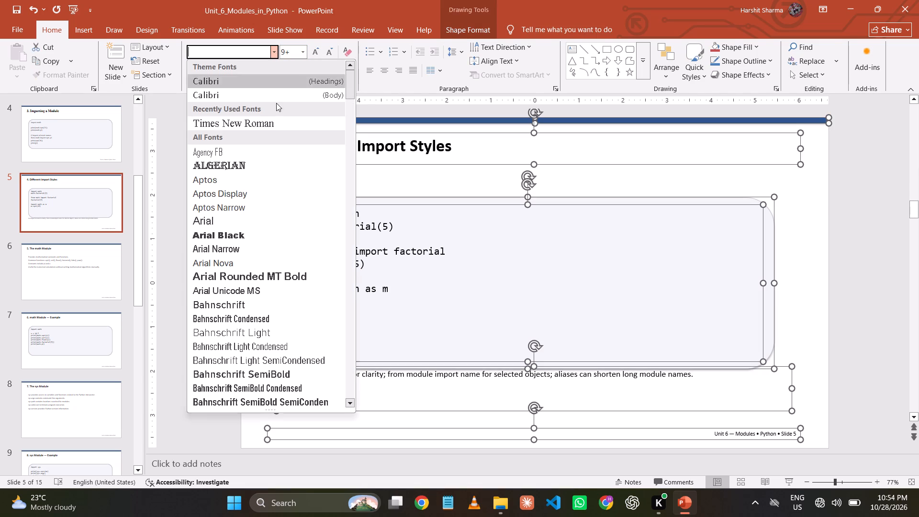
{"action": "left_click", "coordinate": [276, 119]}
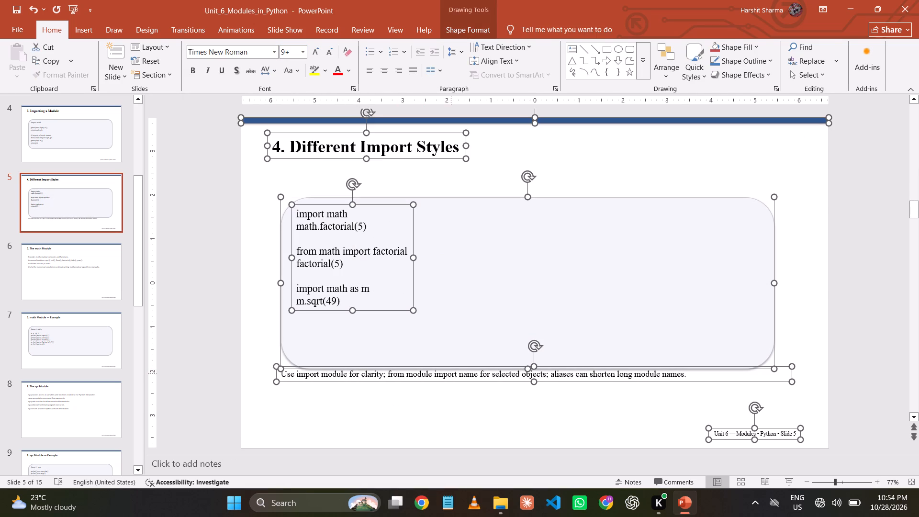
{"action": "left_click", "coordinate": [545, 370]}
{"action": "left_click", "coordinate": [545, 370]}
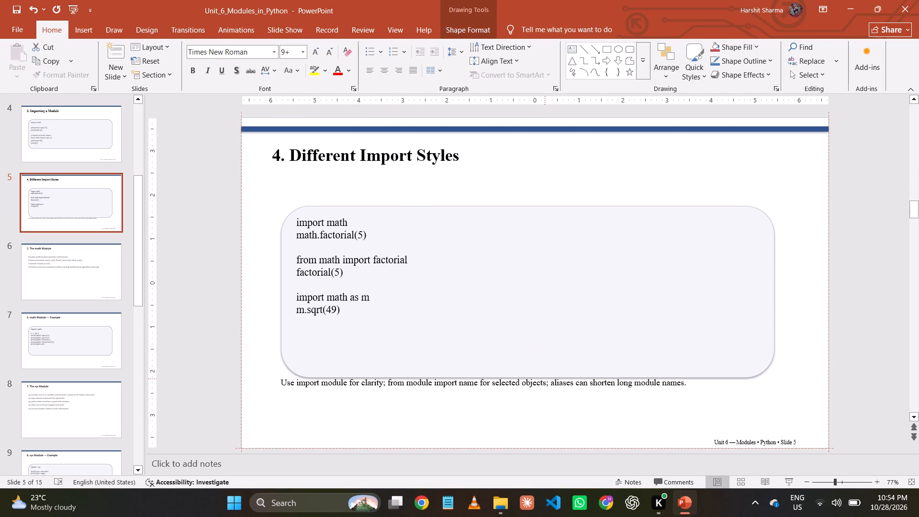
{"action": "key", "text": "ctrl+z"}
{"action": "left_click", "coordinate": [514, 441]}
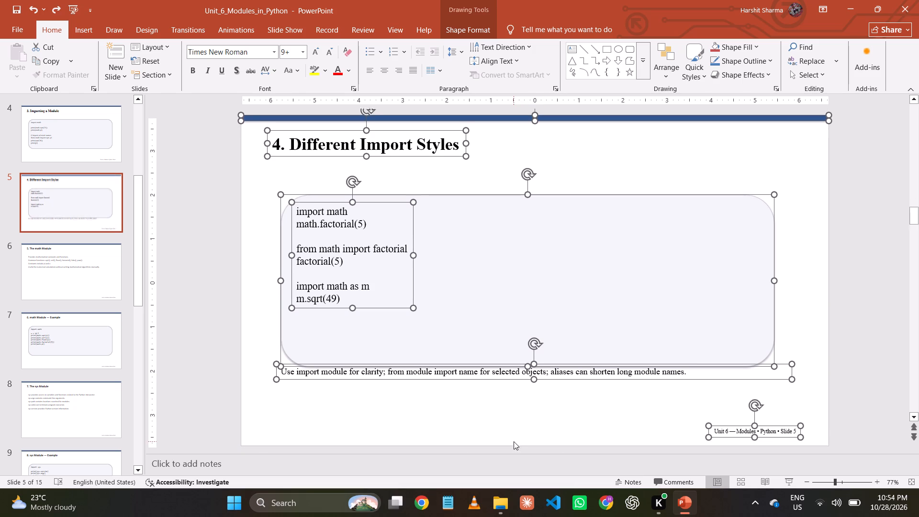
Move the slide 5 note beginning "Use import module for clarity" lower, leaving a gap beneath the code box.
{"action": "left_click", "coordinate": [556, 372]}
{"action": "left_click_drag", "start_coordinate": [558, 363], "coordinate": [554, 372]}
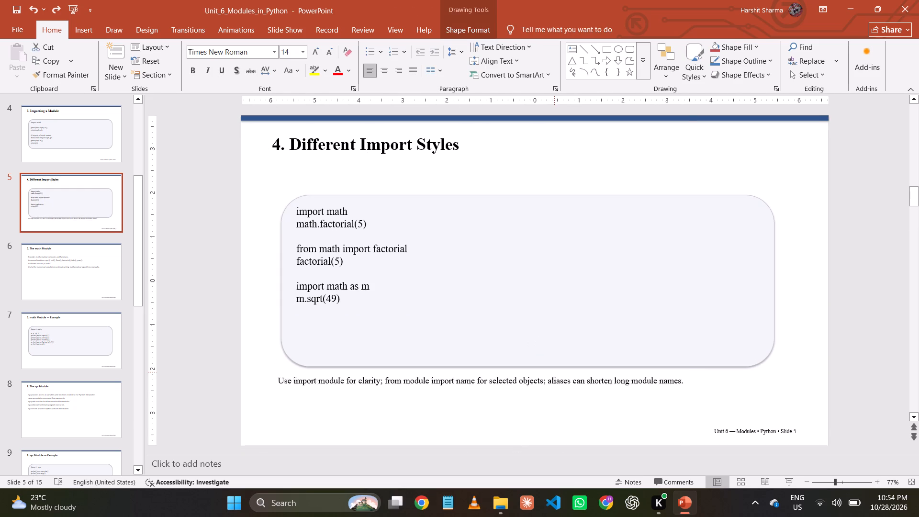
{"action": "left_click_drag", "start_coordinate": [554, 372], "coordinate": [560, 387]}
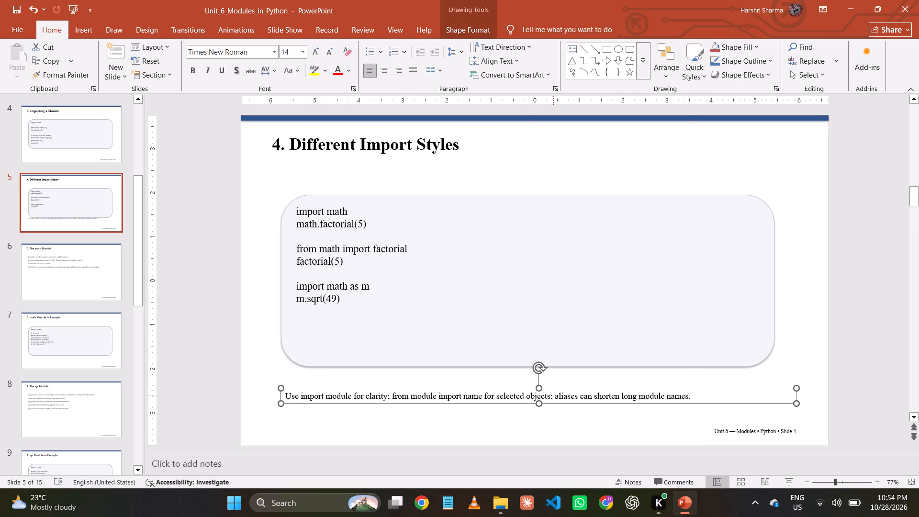
Increase the font size of the note below the slide 5 code box by one size step.
{"action": "left_click", "coordinate": [546, 402]}
{"action": "left_click", "coordinate": [546, 395]}
{"action": "key", "text": "ctrl+a"}
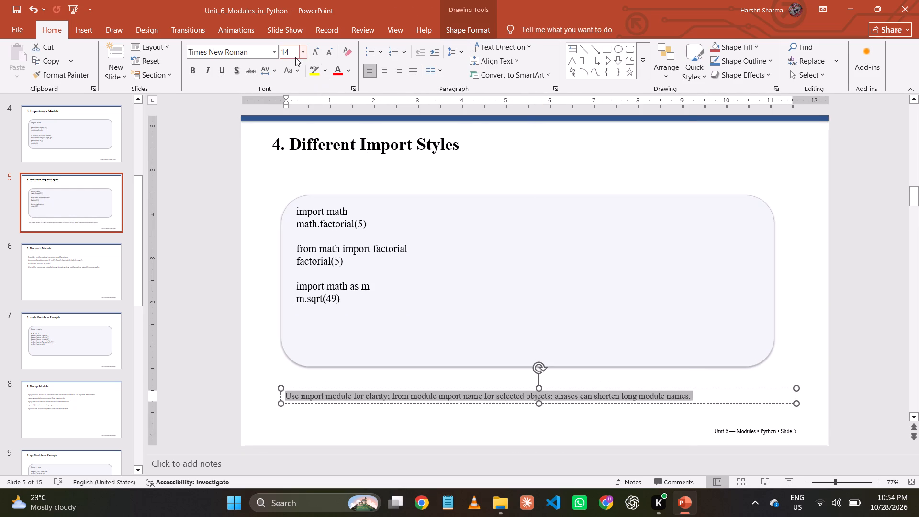
{"action": "left_click", "coordinate": [314, 55]}
Set the code text in the slide 5 box to font size 20 and save the presentation.
{"action": "left_click", "coordinate": [345, 249]}
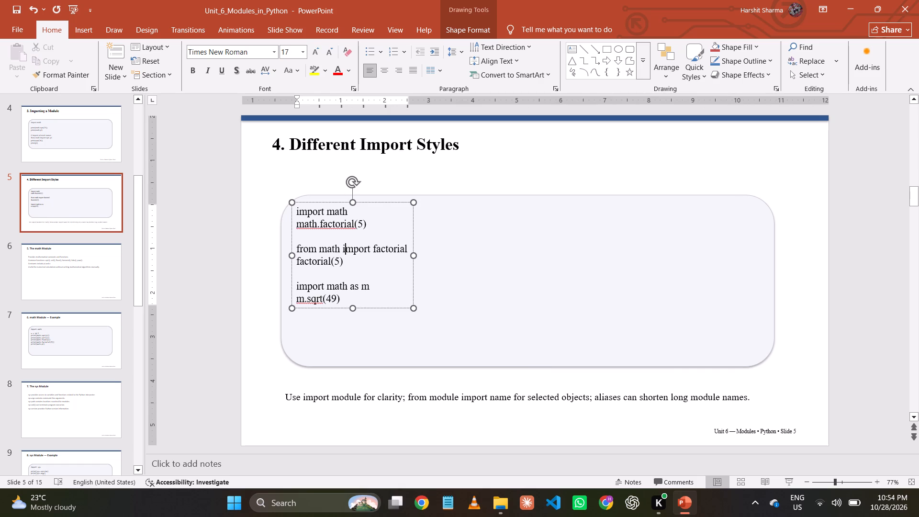
{"action": "key", "text": "ctrl+a"}
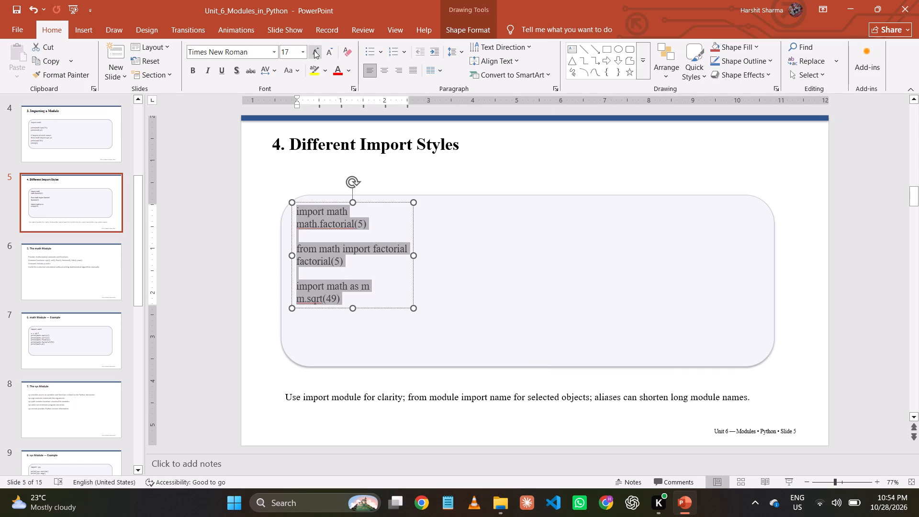
{"action": "double_click", "coordinate": [315, 51]}
{"action": "left_click", "coordinate": [305, 53]}
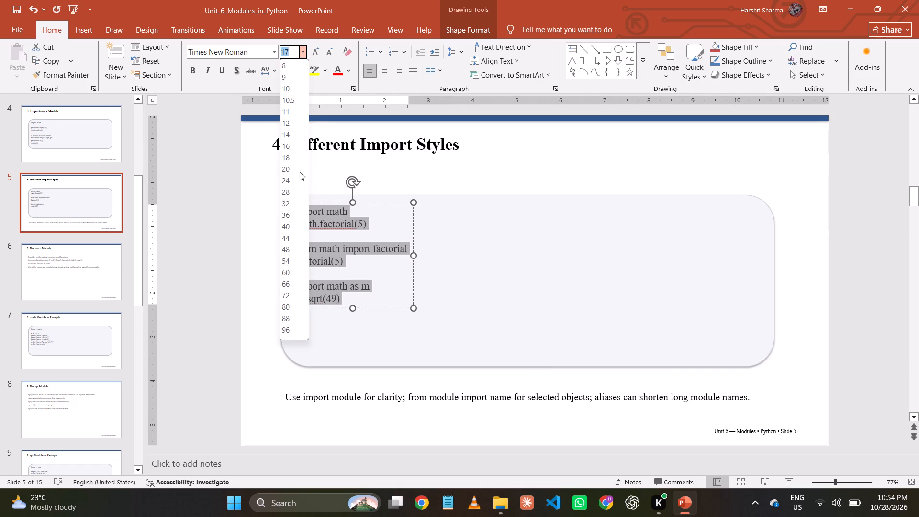
{"action": "left_click", "coordinate": [297, 172]}
{"action": "left_click", "coordinate": [471, 173]}
{"action": "key", "text": "ctrl+s"}
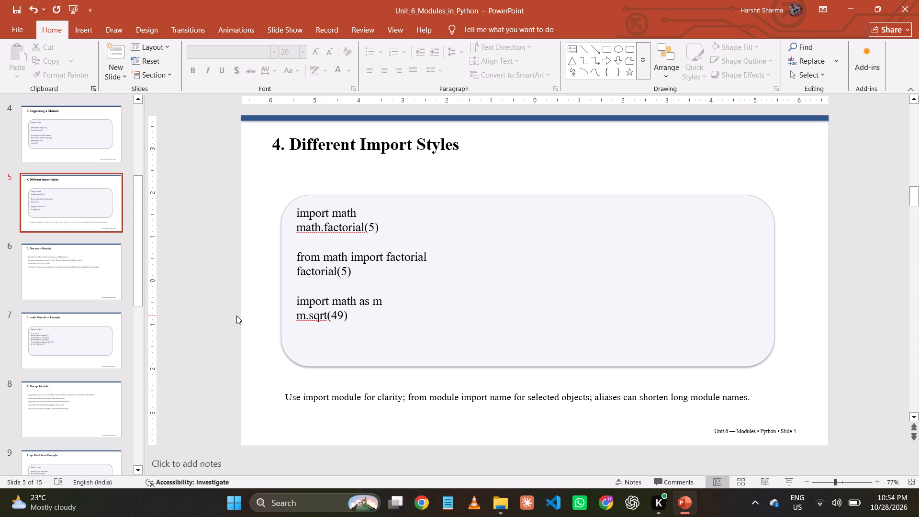
Change the font of all text on slide 6, The math Module, to Times New Roman.
{"action": "left_click", "coordinate": [79, 292]}
{"action": "key", "text": "ctrl+a"}
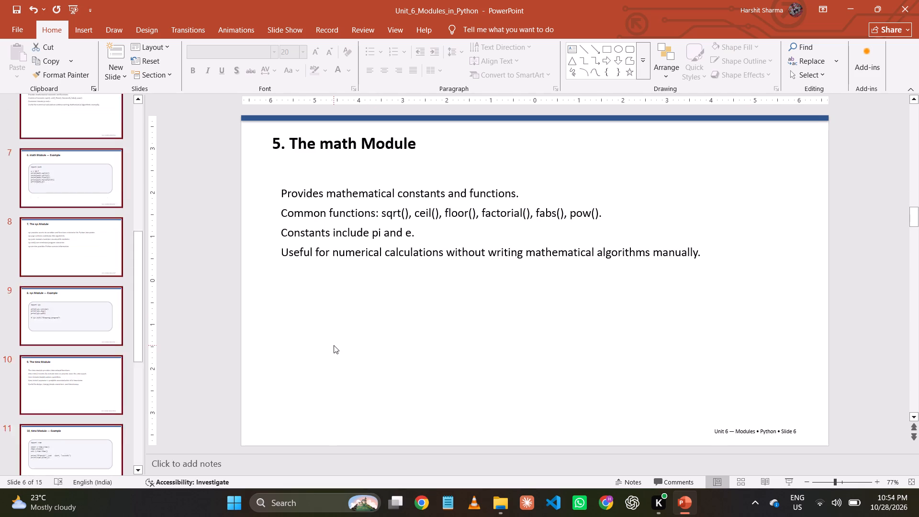
{"action": "left_click", "coordinate": [334, 345]}
{"action": "key", "text": "ctrl+a"}
{"action": "left_click", "coordinate": [272, 53]}
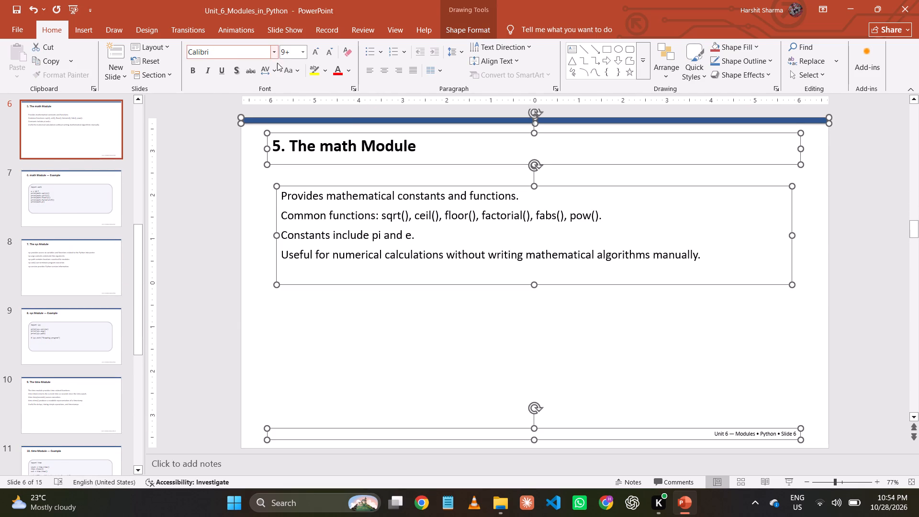
{"action": "left_click", "coordinate": [268, 122]}
Increase all the body text on slide 6 to font size 24.
{"action": "left_click", "coordinate": [352, 229]}
{"action": "key", "text": "ctrl+a"}
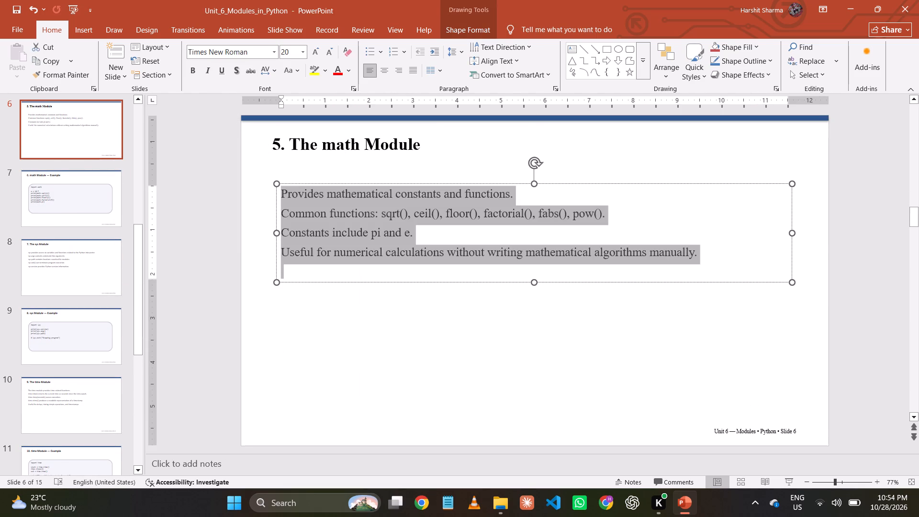
{"action": "left_click", "coordinate": [314, 53]}
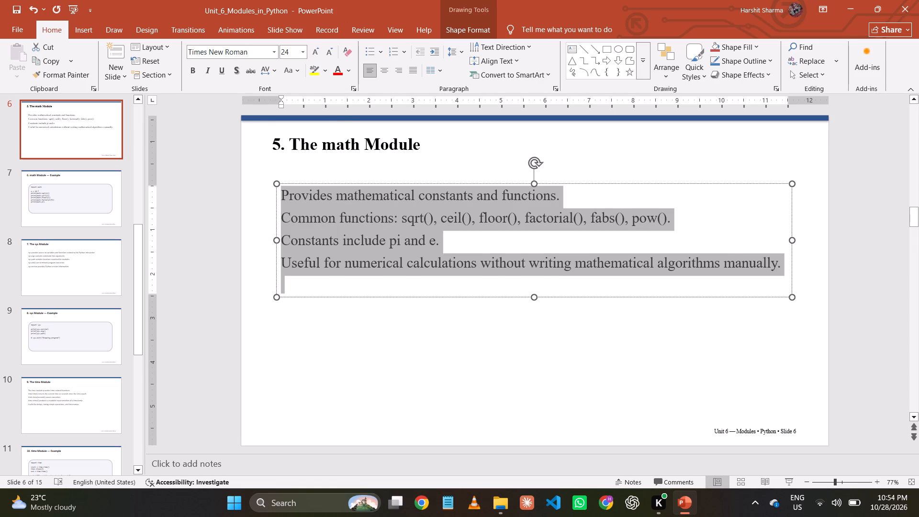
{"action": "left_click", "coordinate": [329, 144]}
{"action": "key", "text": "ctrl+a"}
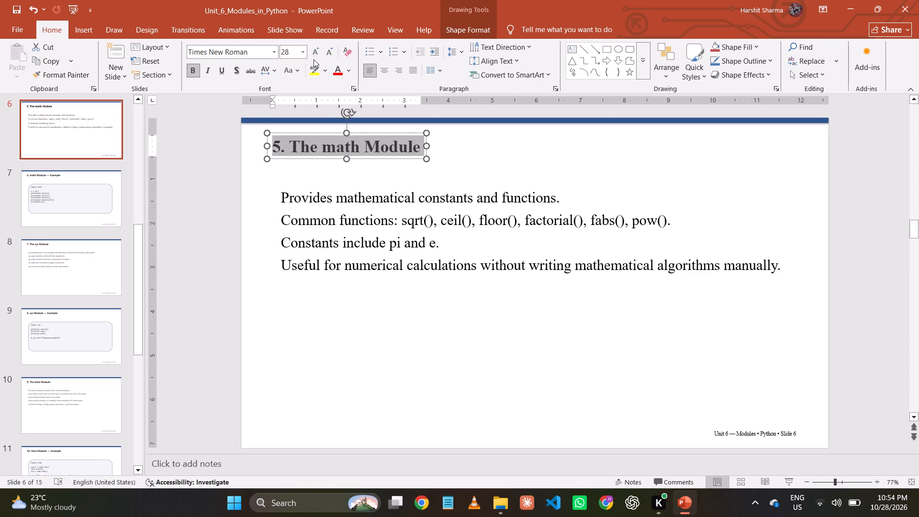
Change the font of all text on slide 7, math Module — Example, to Times New Roman.
{"action": "left_click", "coordinate": [80, 202]}
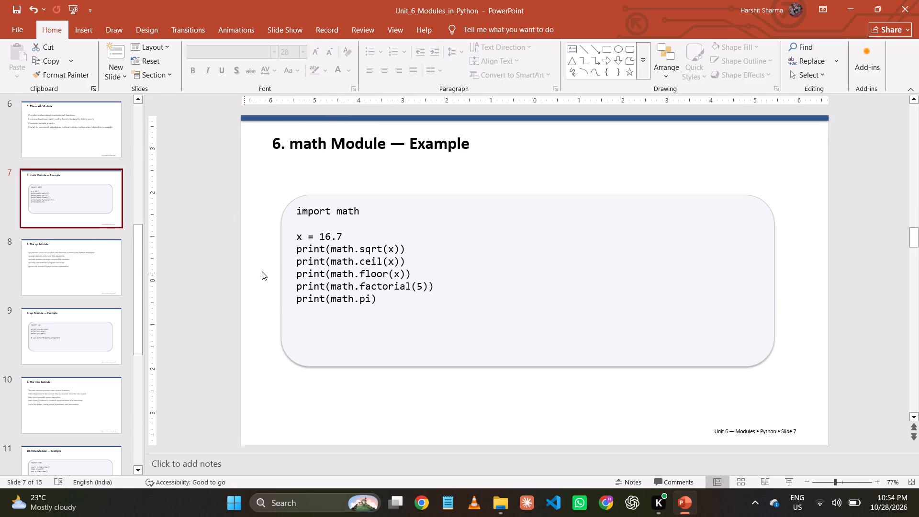
{"action": "left_click", "coordinate": [268, 257]}
{"action": "key", "text": "ctrl+a"}
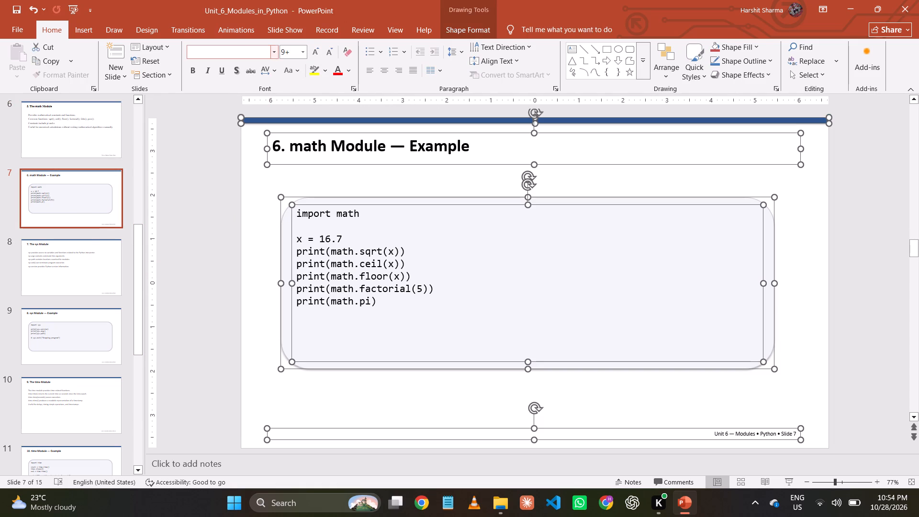
{"action": "left_click", "coordinate": [272, 53]}
{"action": "left_click", "coordinate": [261, 117]}
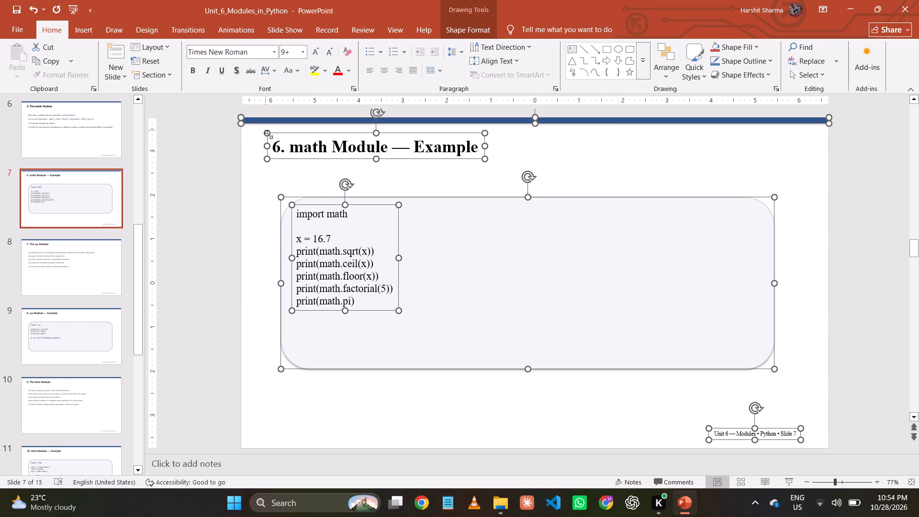
Set the code text in the slide 7 box to font size 20.
{"action": "left_click", "coordinate": [349, 261]}
{"action": "key", "text": "ctrl+a"}
{"action": "left_click", "coordinate": [312, 52]}
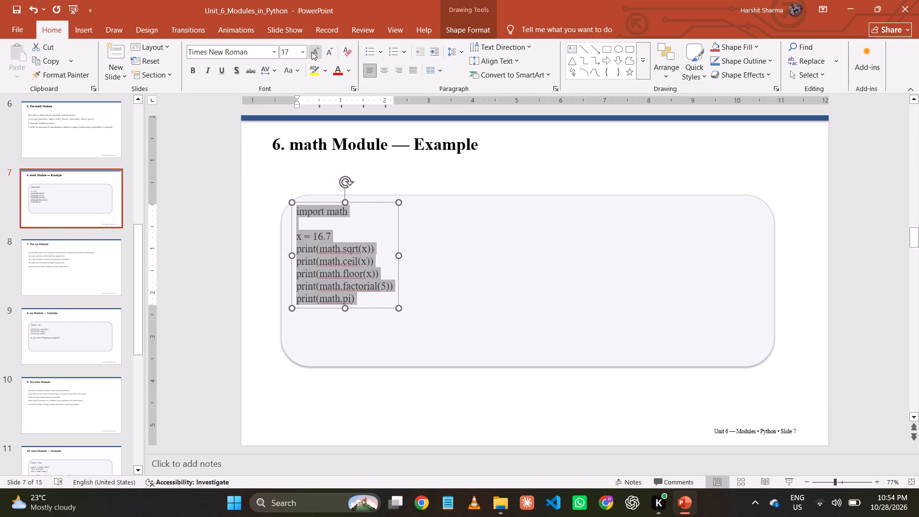
{"action": "left_click_drag", "start_coordinate": [298, 56], "coordinate": [303, 56]}
{"action": "left_click", "coordinate": [305, 56]}
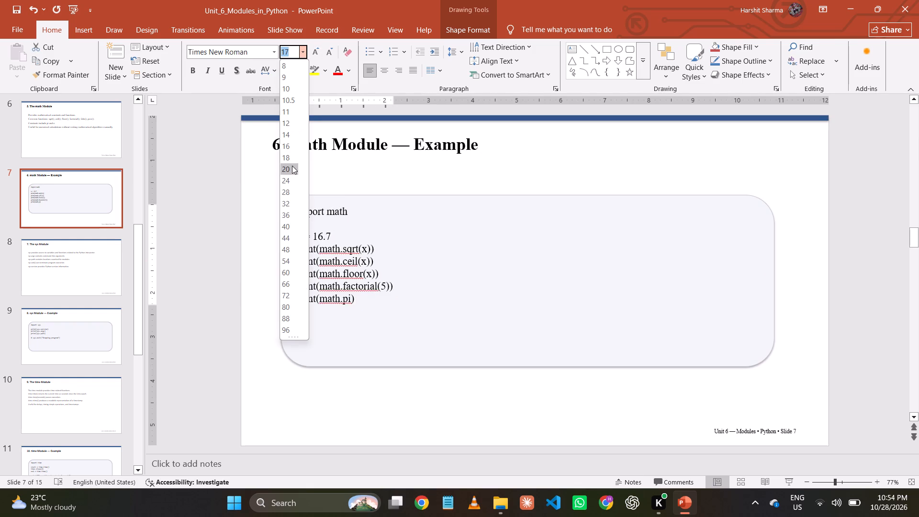
{"action": "left_click", "coordinate": [292, 167]}
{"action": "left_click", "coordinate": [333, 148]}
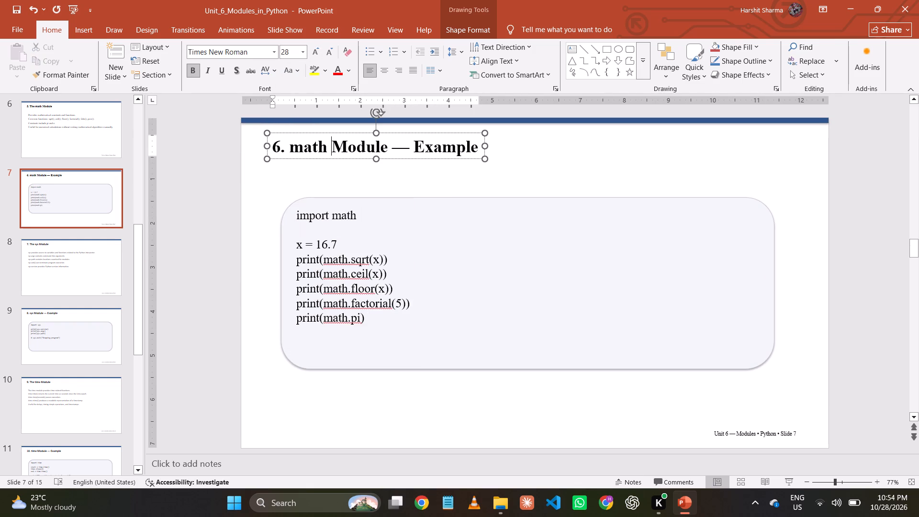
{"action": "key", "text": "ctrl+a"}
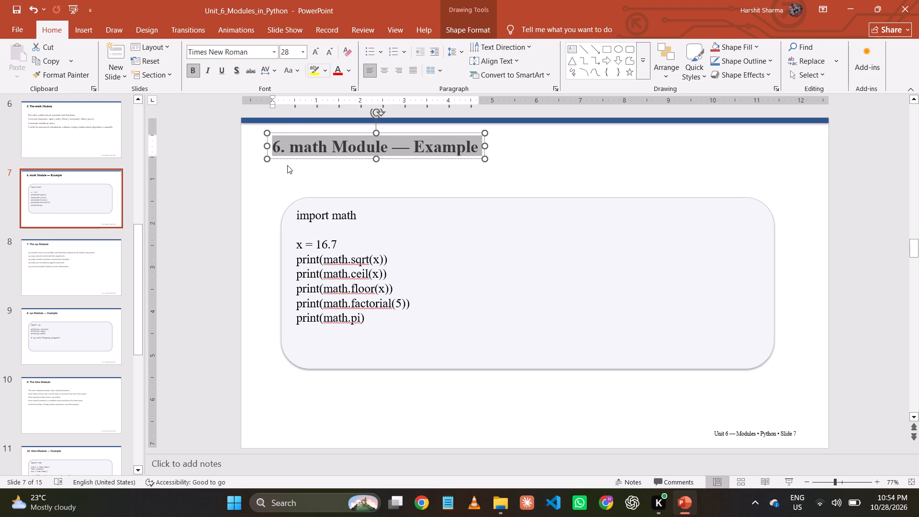
Save the presentation with the formatting changes on slides 6 and 7.
{"action": "left_click", "coordinate": [278, 177]}
{"action": "key", "text": "ctrl+s"}
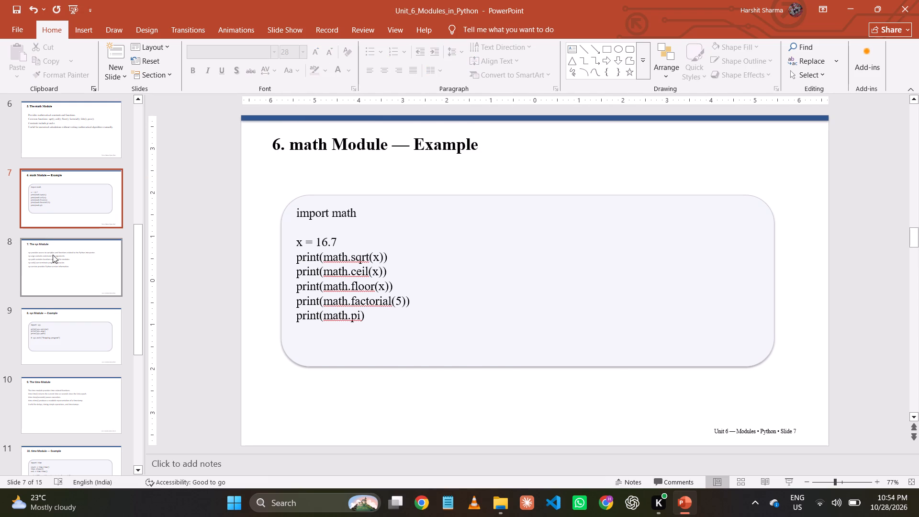
Change the font of all text on slide 8, The sys Module, to Times New Roman.
{"action": "left_click", "coordinate": [54, 256]}
{"action": "left_click", "coordinate": [248, 245]}
{"action": "key", "text": "ctrl+a"}
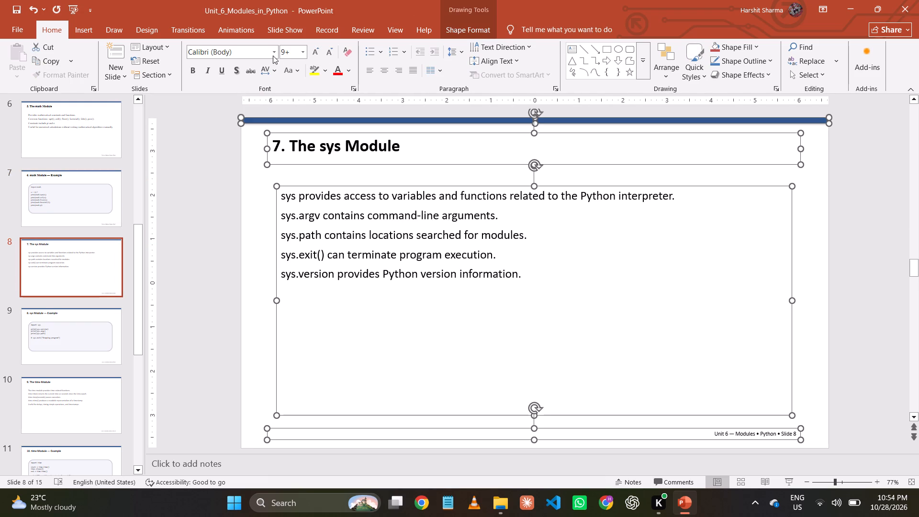
{"action": "left_click", "coordinate": [276, 53]}
{"action": "left_click", "coordinate": [270, 126]}
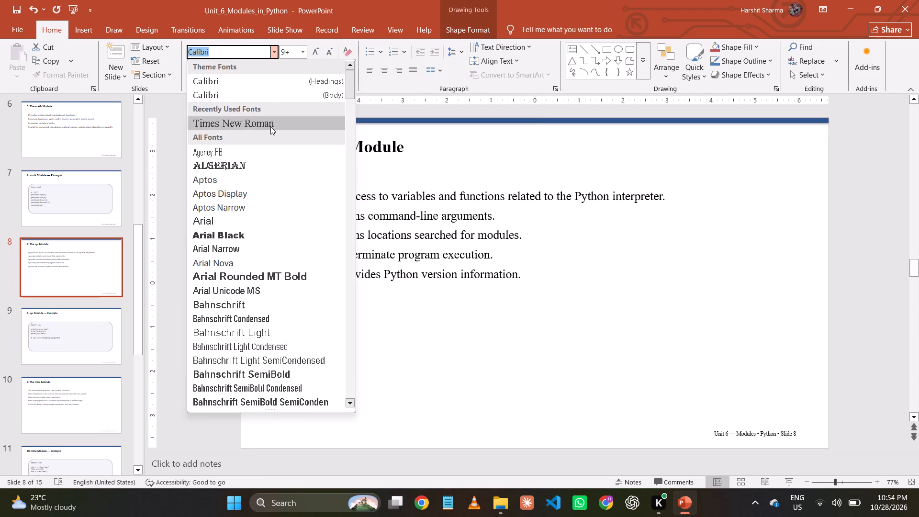
Set the body text on slide 8 to font size 22 and save the presentation.
{"action": "left_click", "coordinate": [326, 236]}
{"action": "key", "text": "ctrl+a"}
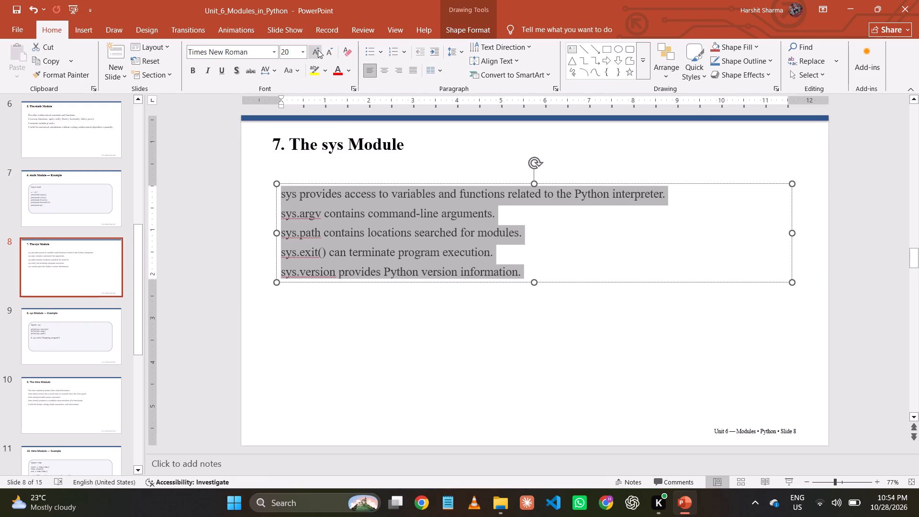
{"action": "left_click", "coordinate": [318, 50]}
{"action": "left_click", "coordinate": [327, 58]}
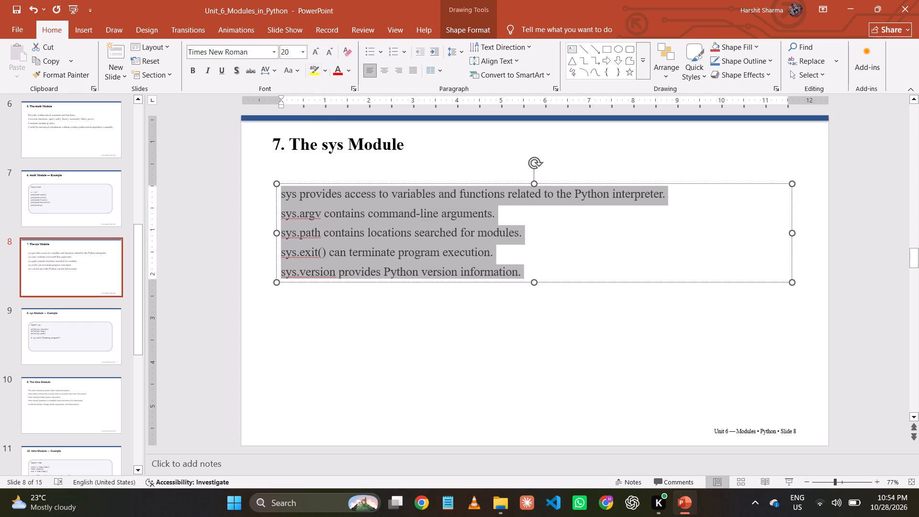
{"action": "left_click", "coordinate": [290, 48]}
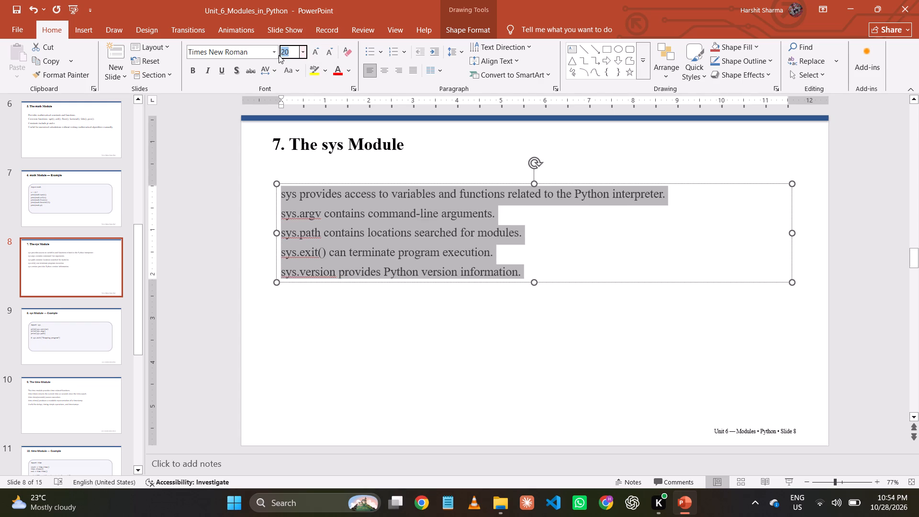
{"action": "key", "text": "BackSpace"}
{"action": "type", "text": "212"}
{"action": "key", "text": "BackSpace"}
{"action": "key", "text": "BackSpace"}
{"action": "key", "text": "2"}
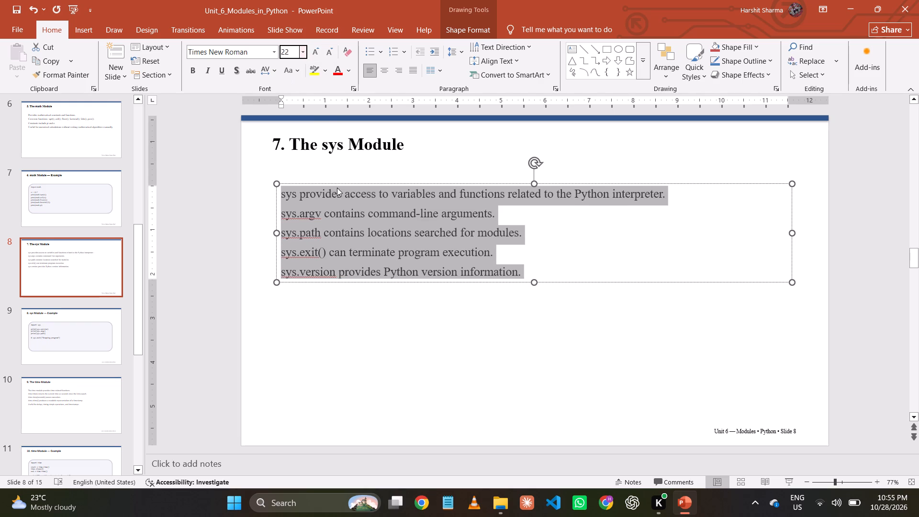
{"action": "left_click", "coordinate": [329, 206]}
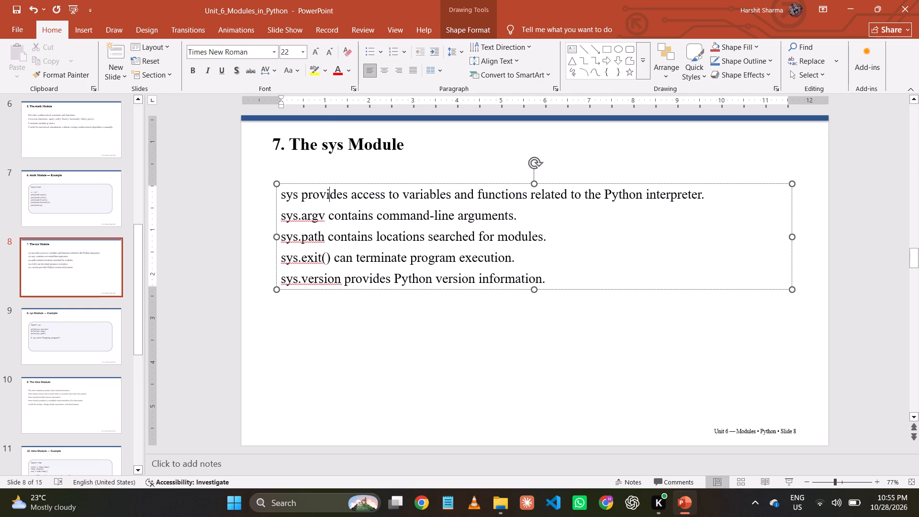
{"action": "key", "text": "ctrl+s"}
Set all text on slide 9, sys Module — Example, to font size 12 in Times New Roman.
{"action": "left_click", "coordinate": [93, 329]}
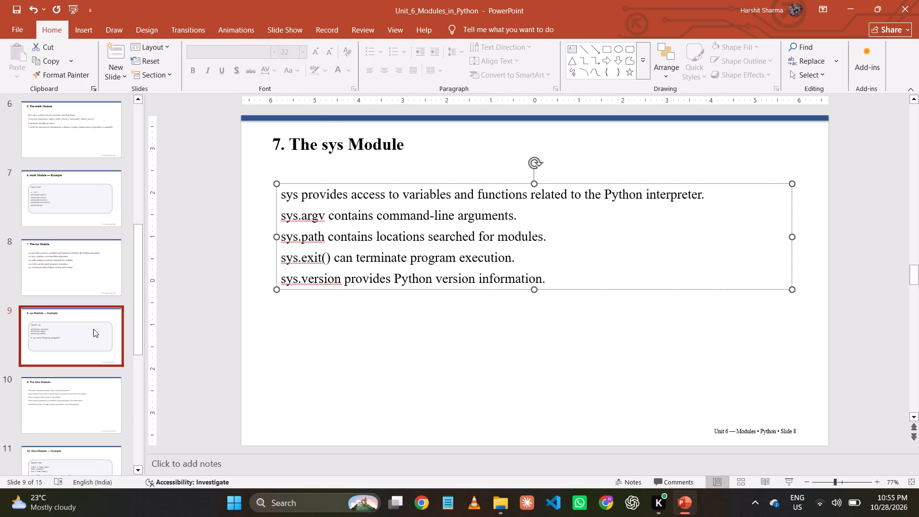
{"action": "left_click", "coordinate": [268, 234]}
{"action": "key", "text": "ctrl+a"}
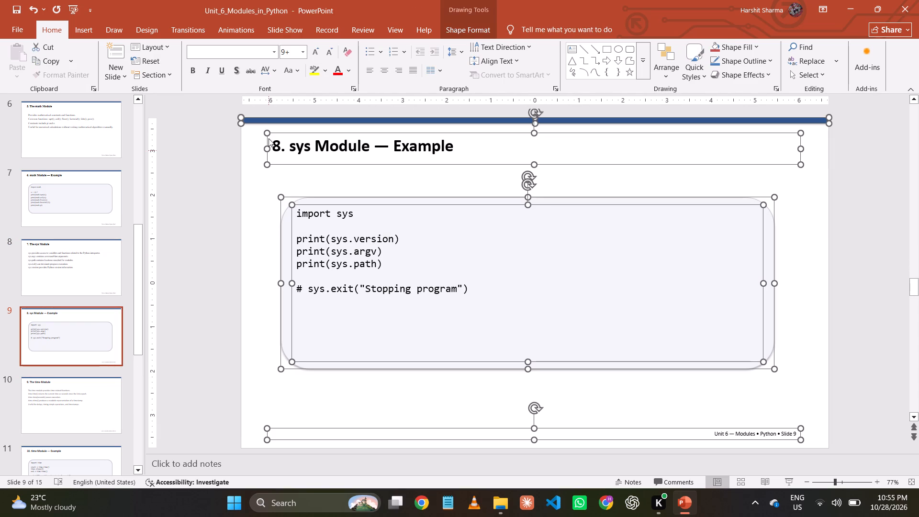
{"action": "left_click", "coordinate": [305, 49]}
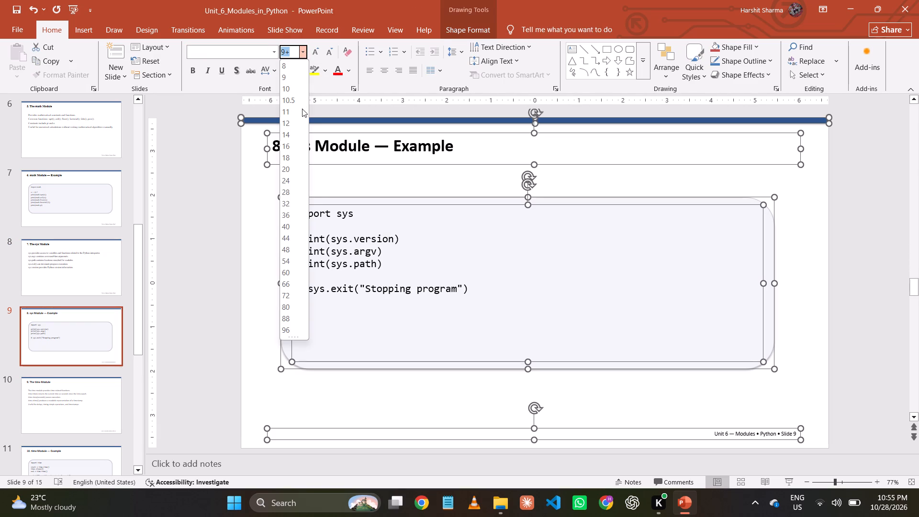
{"action": "left_click", "coordinate": [292, 120]}
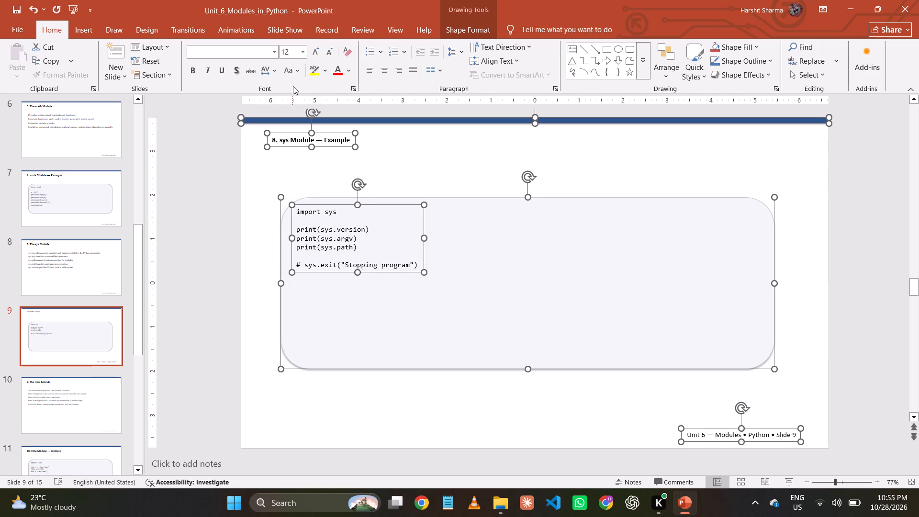
{"action": "left_click", "coordinate": [278, 51]}
{"action": "left_click", "coordinate": [258, 124]}
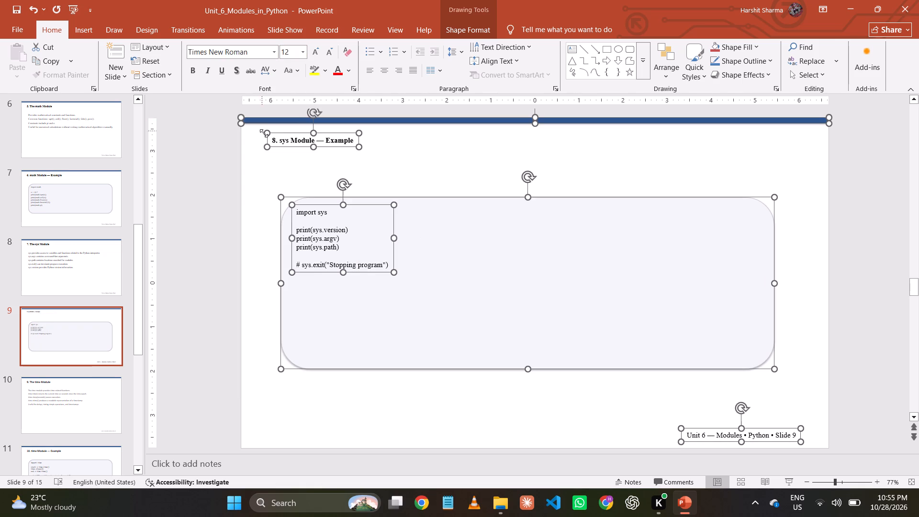
Enlarge the slide 9 title, sys Module — Example, to font size 28.
{"action": "left_click", "coordinate": [296, 141]}
{"action": "key", "text": "ctrl+a"}
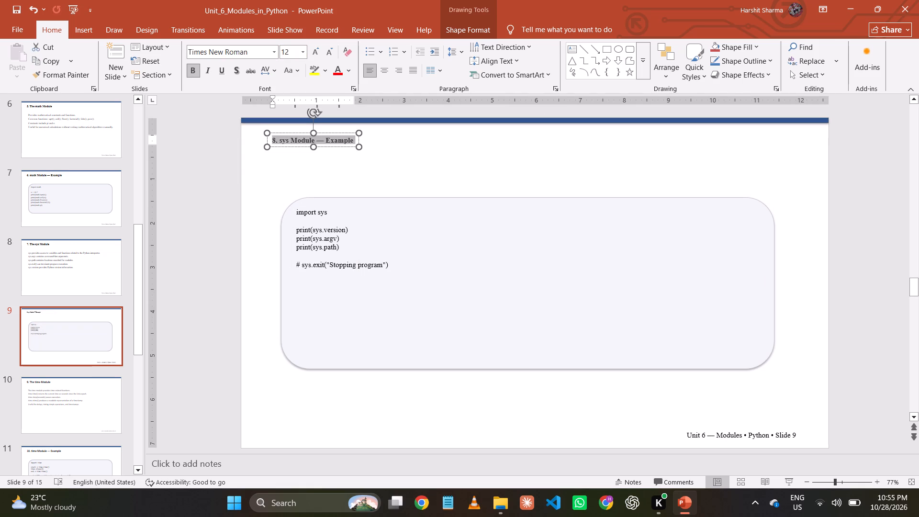
{"action": "triple_click", "coordinate": [311, 54]}
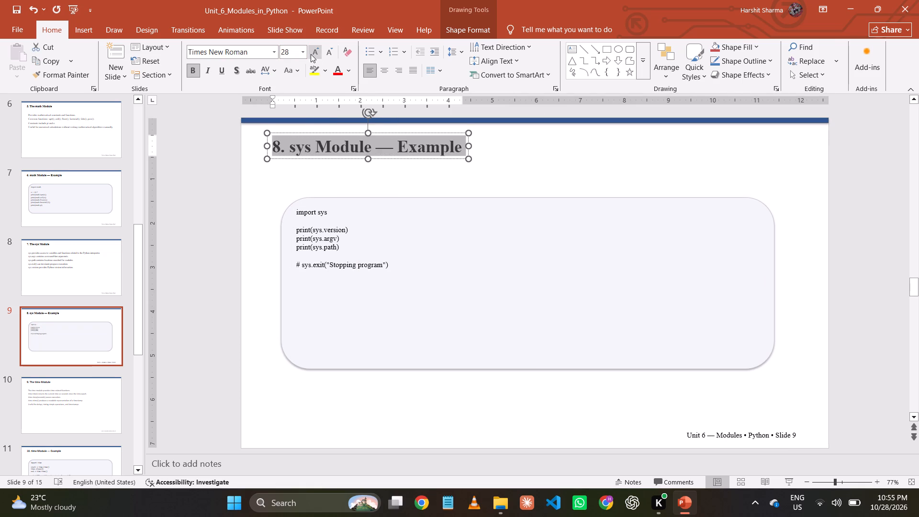
Increase the code text in the slide 9 box to font size 20 and save the presentation.
{"action": "left_click", "coordinate": [308, 231]}
{"action": "key", "text": "ctrl+a"}
{"action": "double_click", "coordinate": [316, 51]}
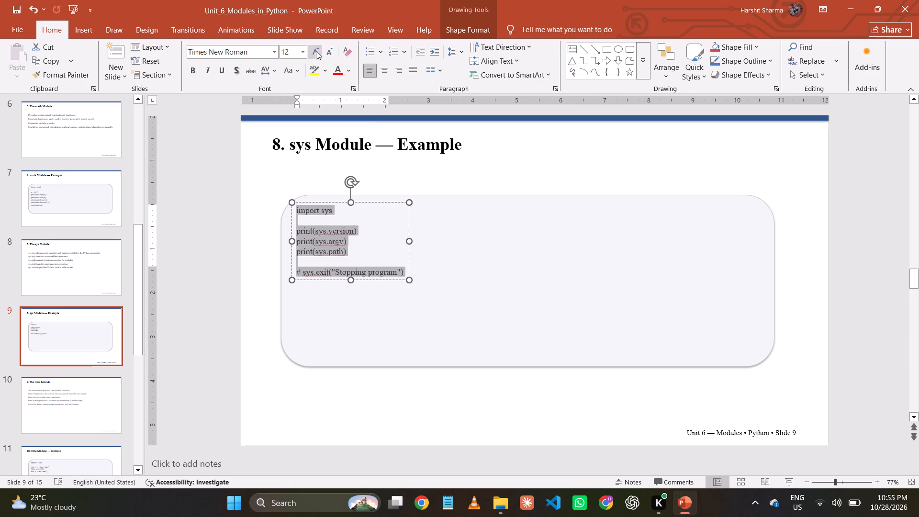
{"action": "left_click", "coordinate": [316, 51]}
{"action": "left_click", "coordinate": [316, 51]}
{"action": "left_click", "coordinate": [316, 51]}
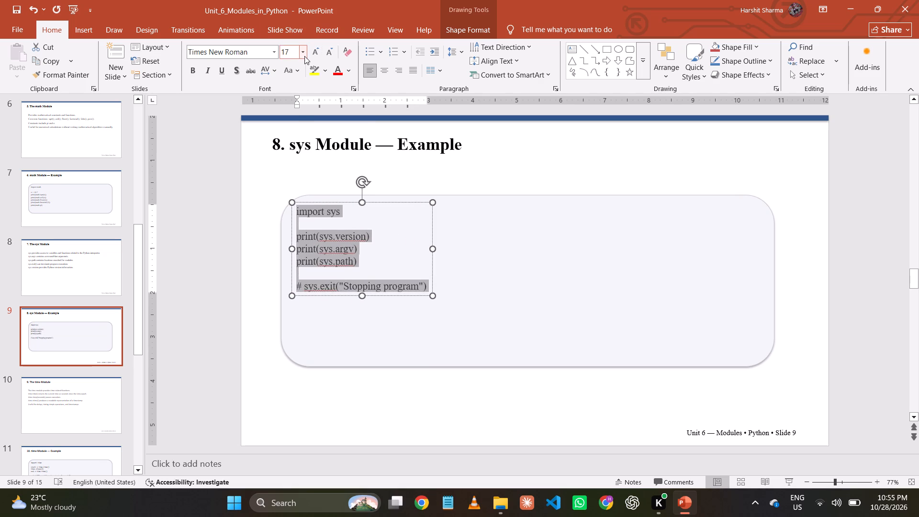
{"action": "left_click", "coordinate": [304, 56]}
{"action": "left_click", "coordinate": [292, 169]}
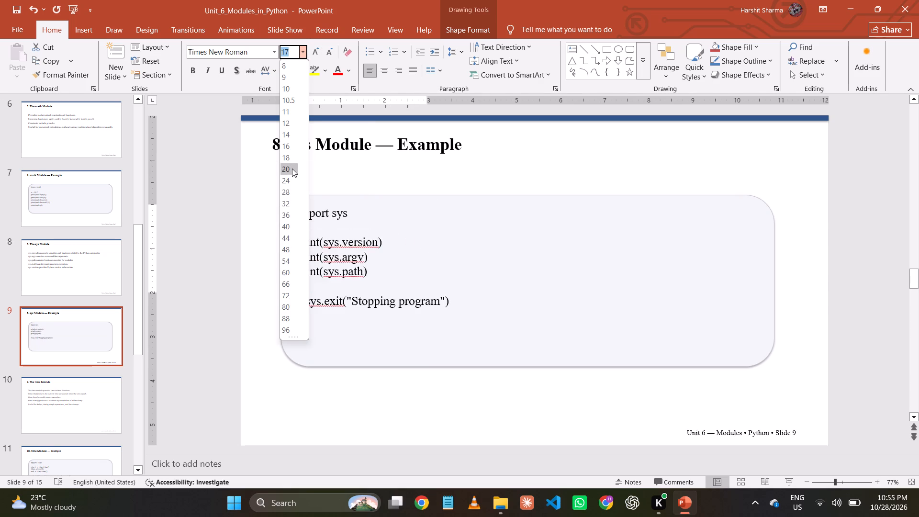
{"action": "left_click", "coordinate": [374, 382]}
{"action": "key", "text": "ctrl+s"}
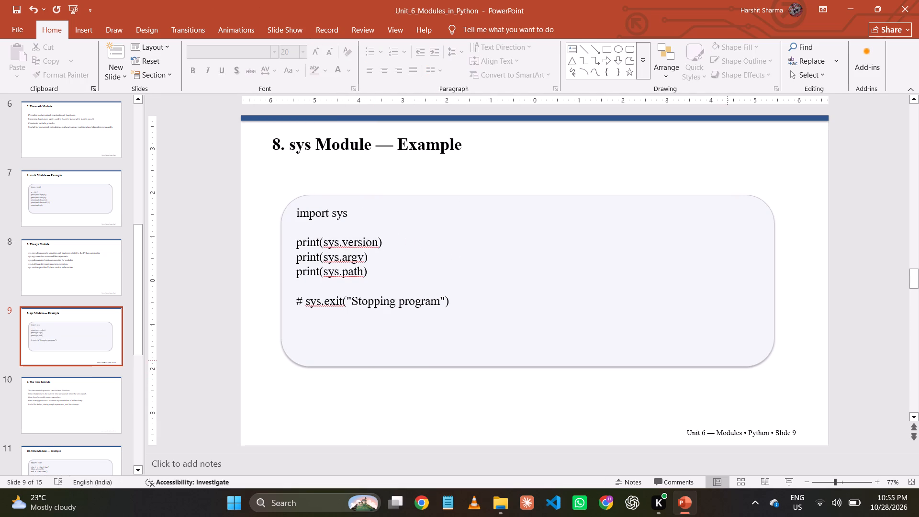
Increase the slide 9 footer text to font size 14 and save the presentation.
{"action": "left_click", "coordinate": [729, 429]}
{"action": "key", "text": "ctrl+a"}
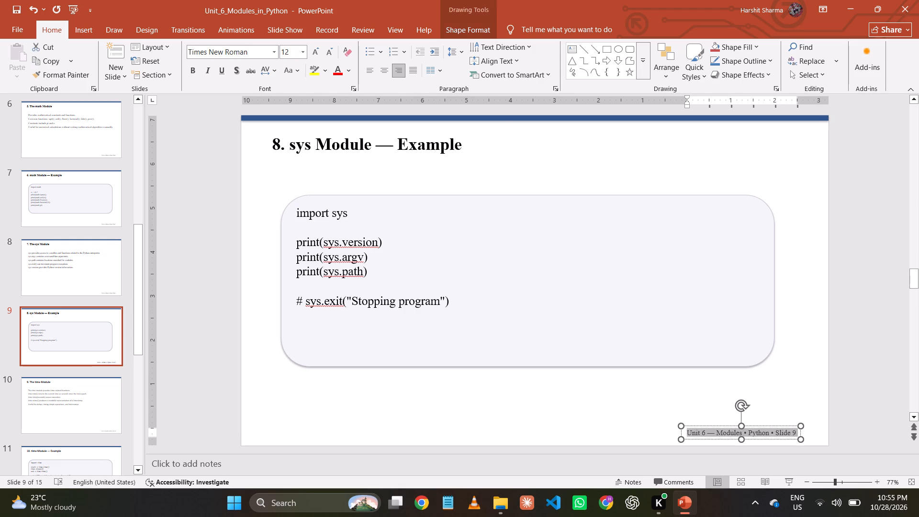
{"action": "left_click", "coordinate": [314, 55]}
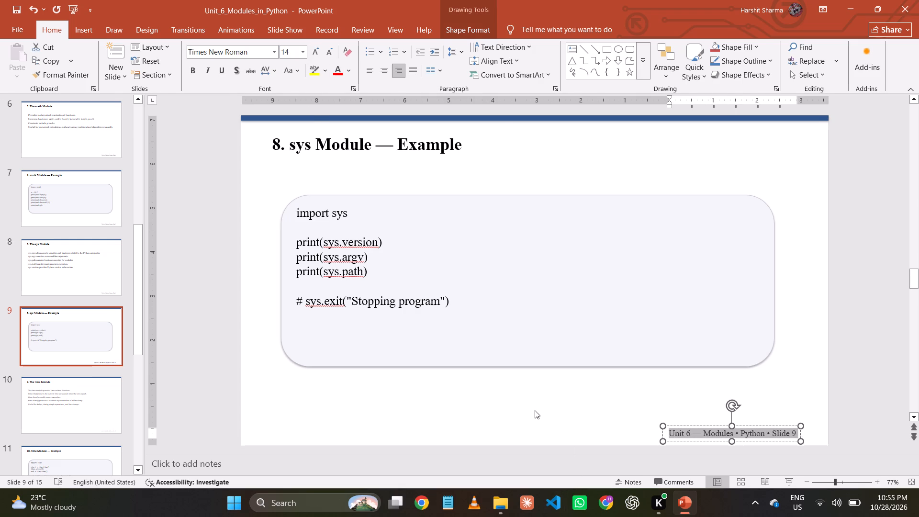
{"action": "left_click", "coordinate": [535, 410]}
{"action": "key", "text": "ctrl+s"}
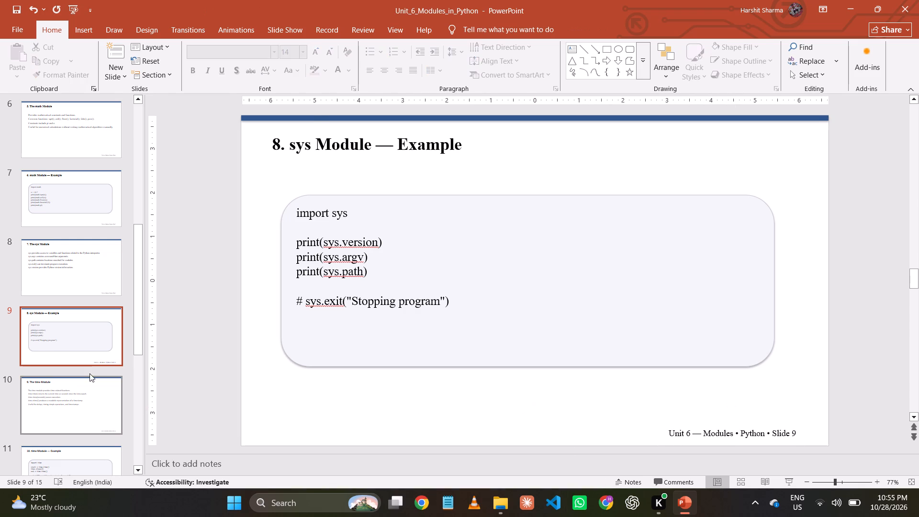
Change the font of all text on slide 10, The time Module, to Times New Roman.
{"action": "scroll", "coordinate": [90, 373], "scroll_direction": "down", "scroll_amount": 3}
{"action": "scroll", "coordinate": [76, 326], "scroll_direction": "down", "scroll_amount": 2}
{"action": "left_click", "coordinate": [64, 255]}
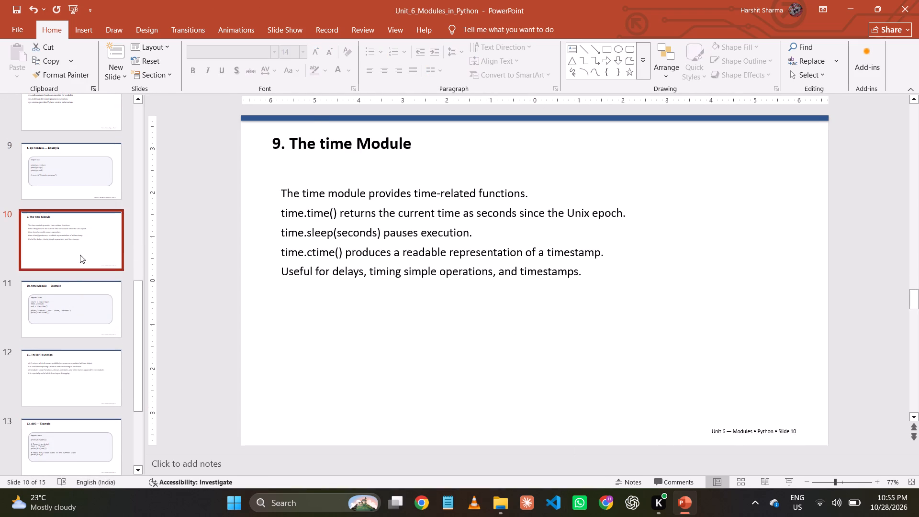
{"action": "left_click", "coordinate": [279, 312]}
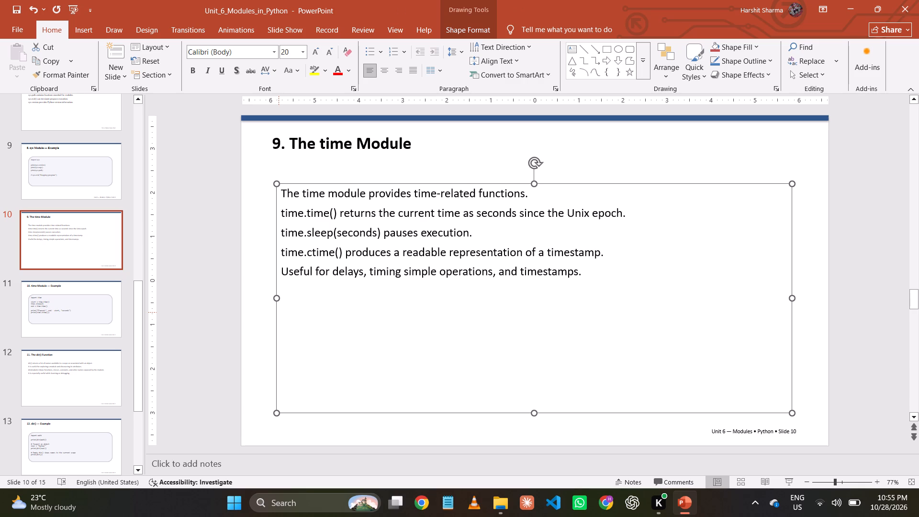
{"action": "key", "text": "ctrl+a"}
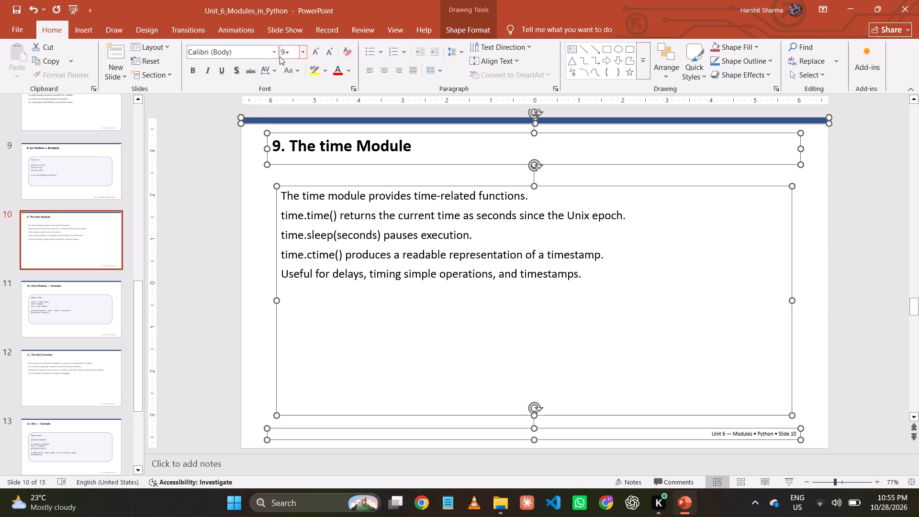
{"action": "left_click", "coordinate": [278, 57]}
{"action": "left_click", "coordinate": [264, 120]}
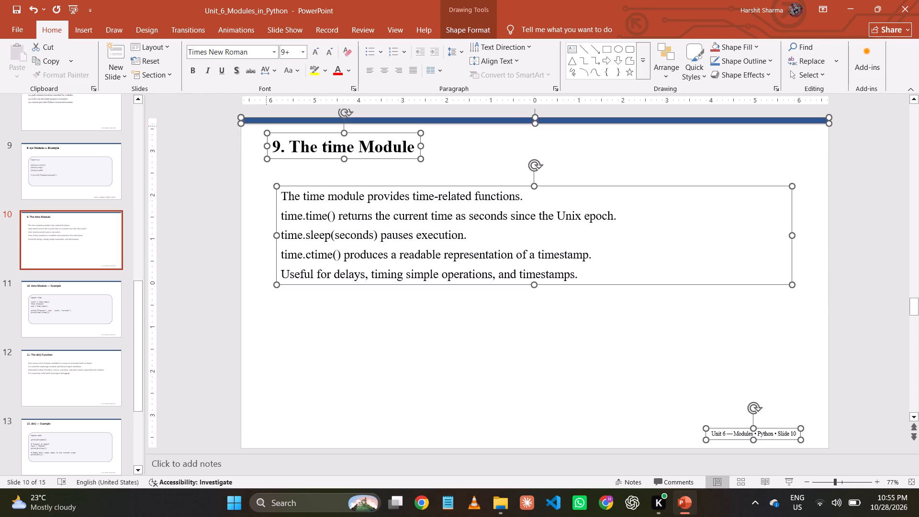
Set the body text on slide 10 to font size 22 and save the presentation.
{"action": "left_click", "coordinate": [339, 227]}
{"action": "key", "text": "ctrl+a"}
{"action": "left_click", "coordinate": [310, 46]}
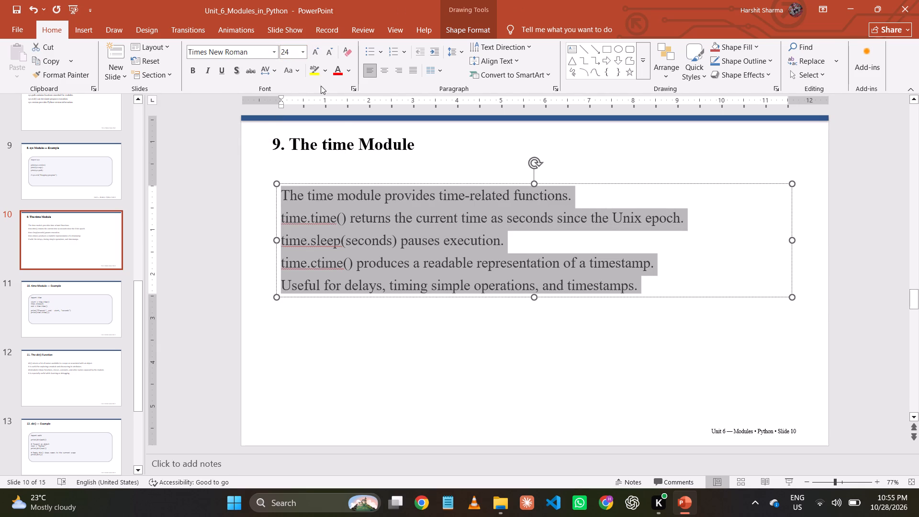
{"action": "left_click_drag", "start_coordinate": [293, 56], "coordinate": [281, 56]}
{"action": "left_click", "coordinate": [288, 51]}
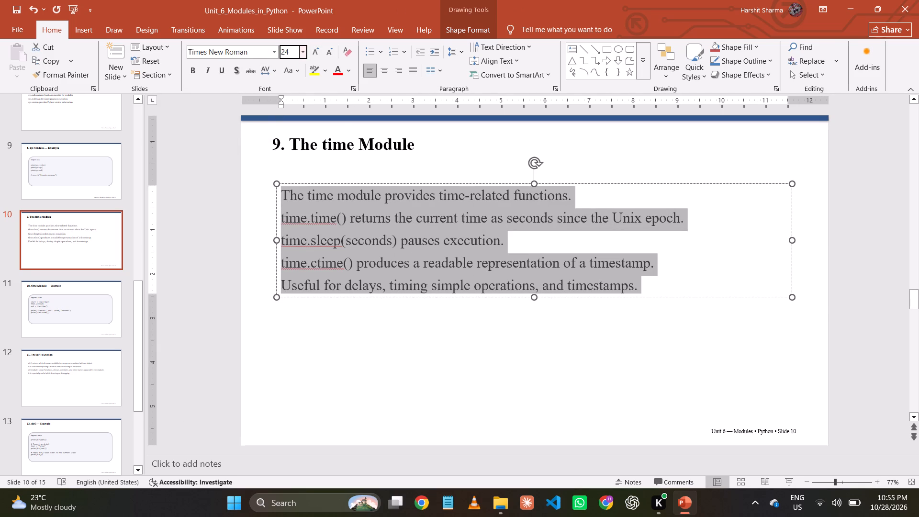
{"action": "key", "text": "BackSpace"}
{"action": "key", "text": "2"}
{"action": "left_click", "coordinate": [360, 360]}
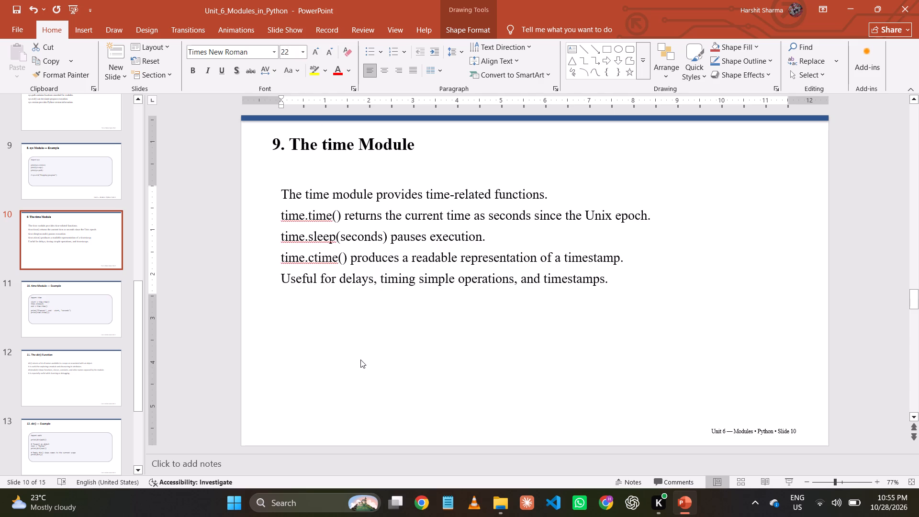
{"action": "left_click", "coordinate": [379, 249]}
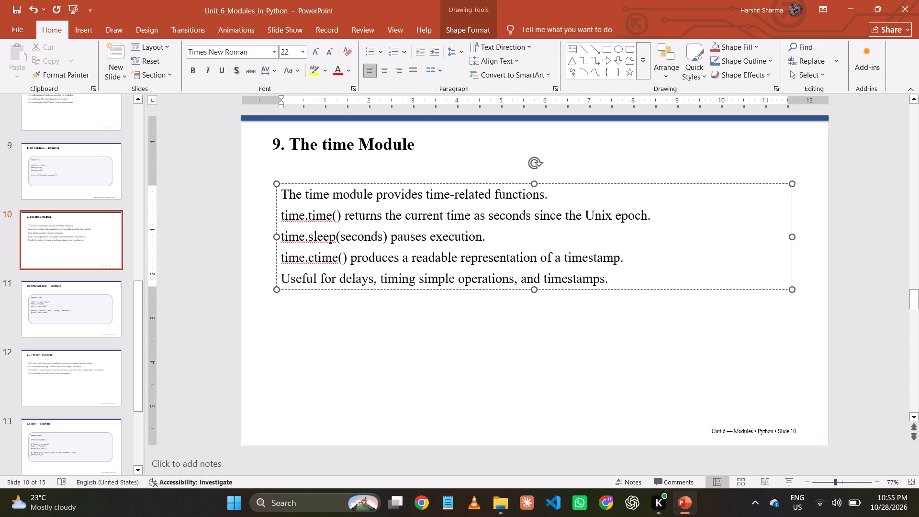
{"action": "left_click", "coordinate": [334, 146]}
{"action": "left_click", "coordinate": [344, 315]}
{"action": "key", "text": "ctrl+s"}
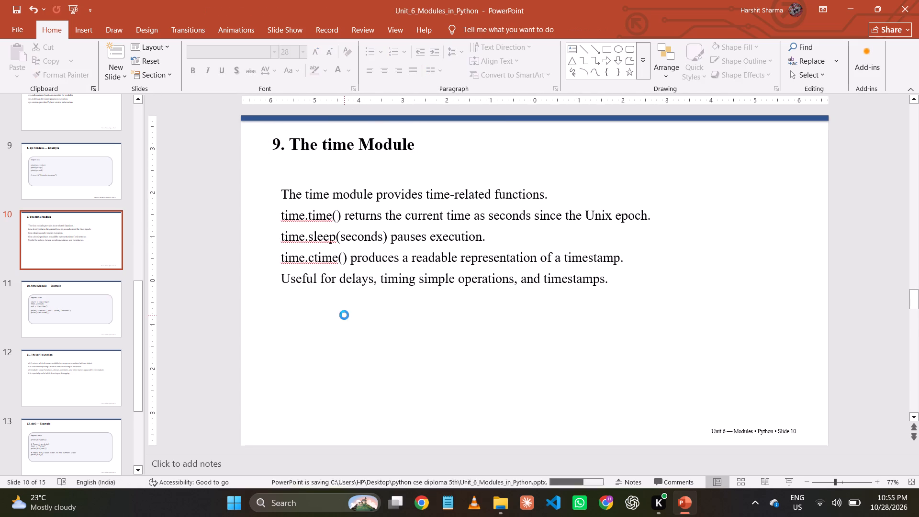
Change all text on slide 11, time Module — Example, to Times New Roman and save the presentation.
{"action": "left_click", "coordinate": [90, 306]}
{"action": "left_click", "coordinate": [267, 256]}
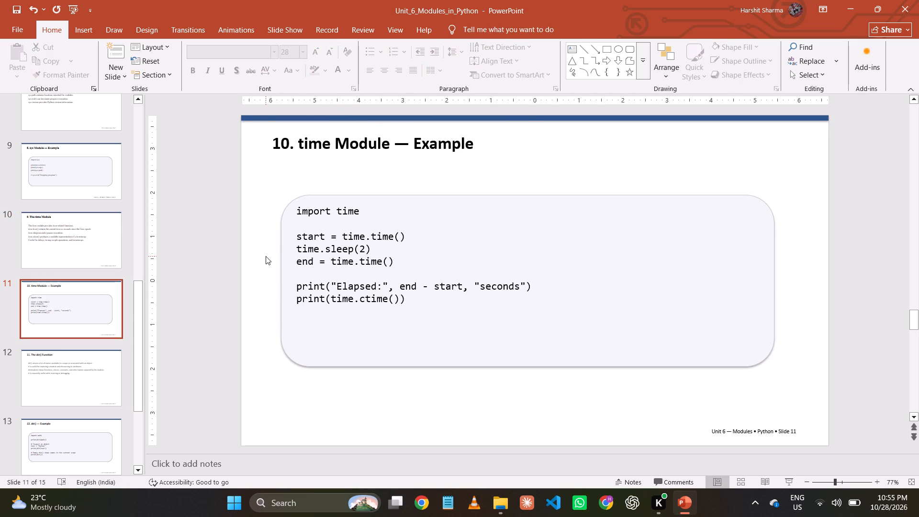
{"action": "key", "text": "ctrl+a"}
{"action": "left_click", "coordinate": [276, 50]}
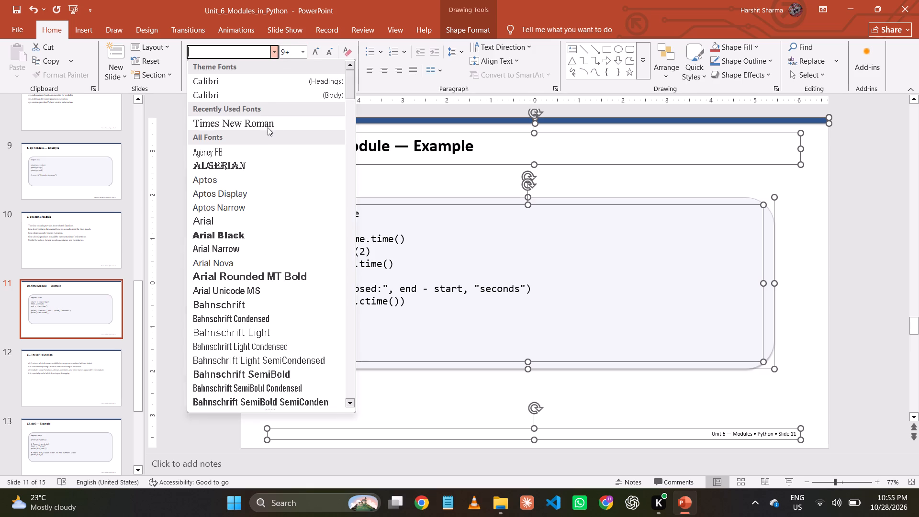
{"action": "left_click", "coordinate": [268, 125]}
{"action": "left_click", "coordinate": [250, 195]}
{"action": "key", "text": "ctrl+s"}
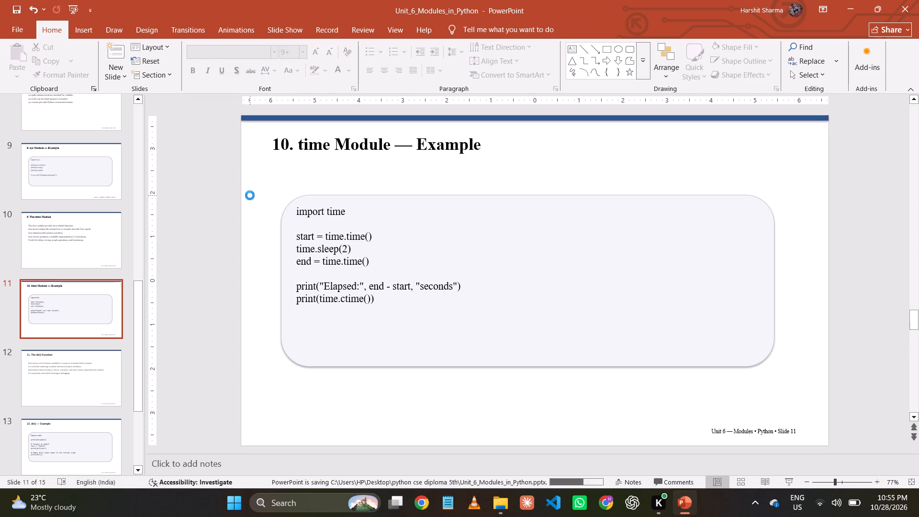
Set the code text on slide 11, time Module — Example, to font size 22 and save the presentation.
{"action": "left_click", "coordinate": [308, 250]}
{"action": "key", "text": "ctrl+a"}
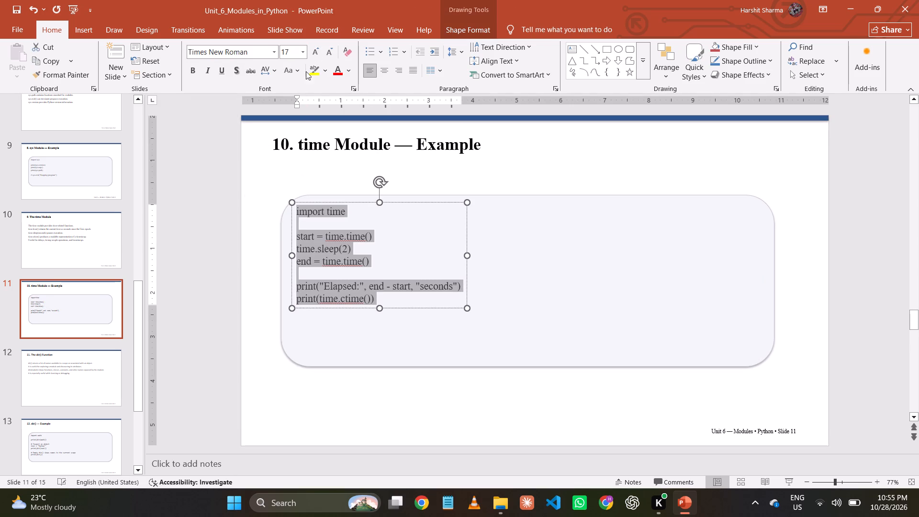
{"action": "left_click", "coordinate": [304, 51]}
{"action": "key", "text": "BackSpace"}
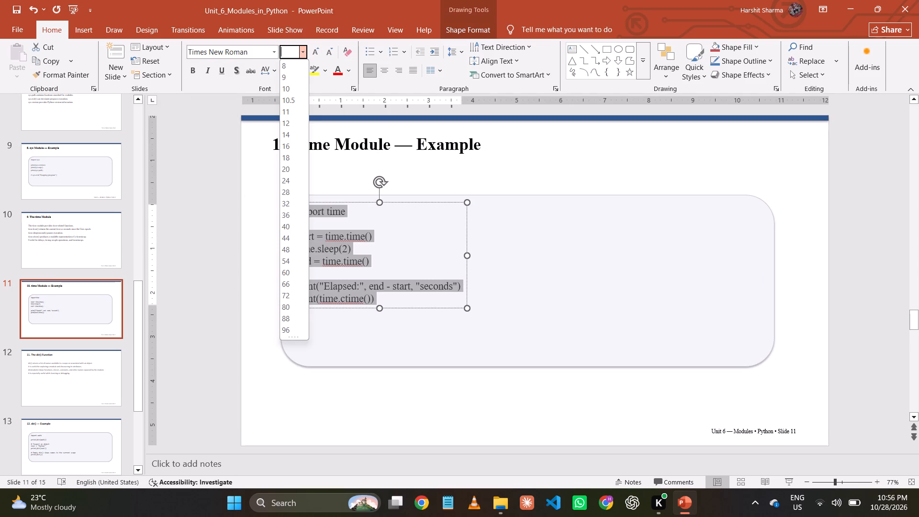
{"action": "type", "text": "22"}
{"action": "left_click", "coordinate": [505, 165]}
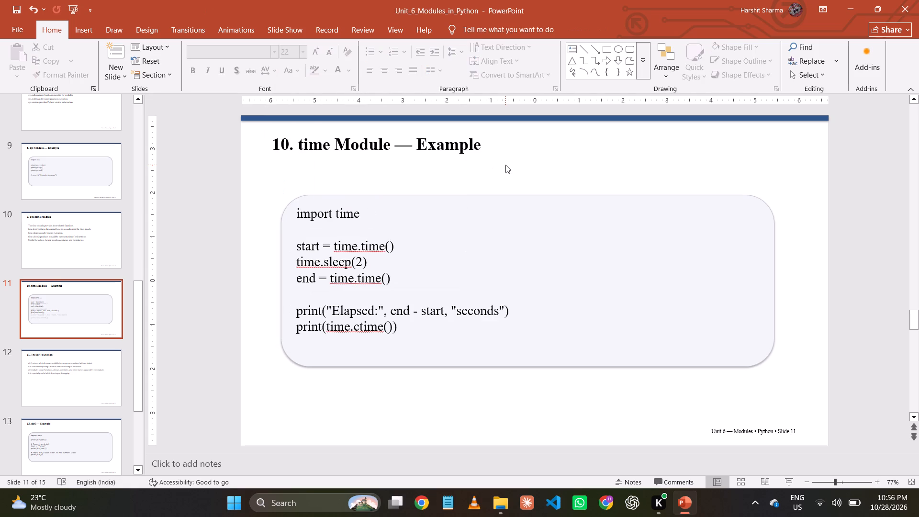
{"action": "key", "text": "ctrl+s"}
Change the font of all text on slide 12, The dir() Function, to Times New Roman.
{"action": "left_click", "coordinate": [83, 378]}
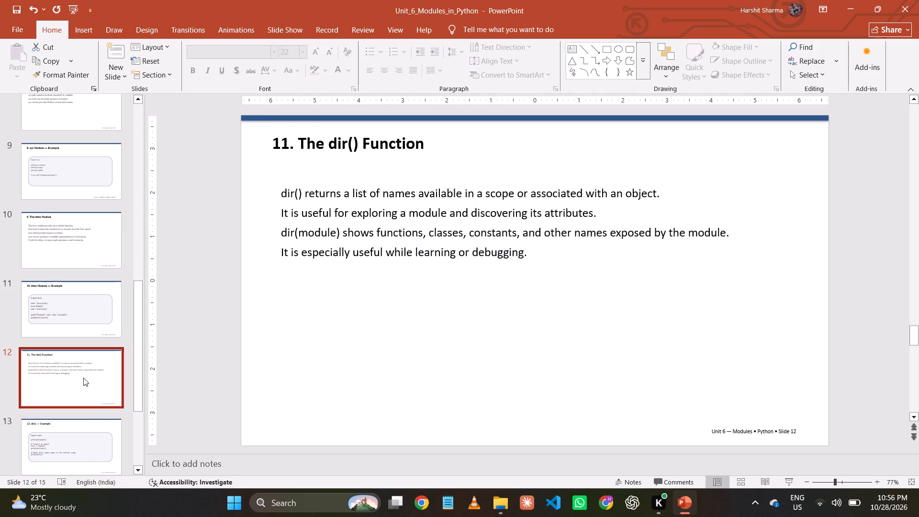
{"action": "left_click", "coordinate": [247, 287]}
{"action": "key", "text": "ctrl+a"}
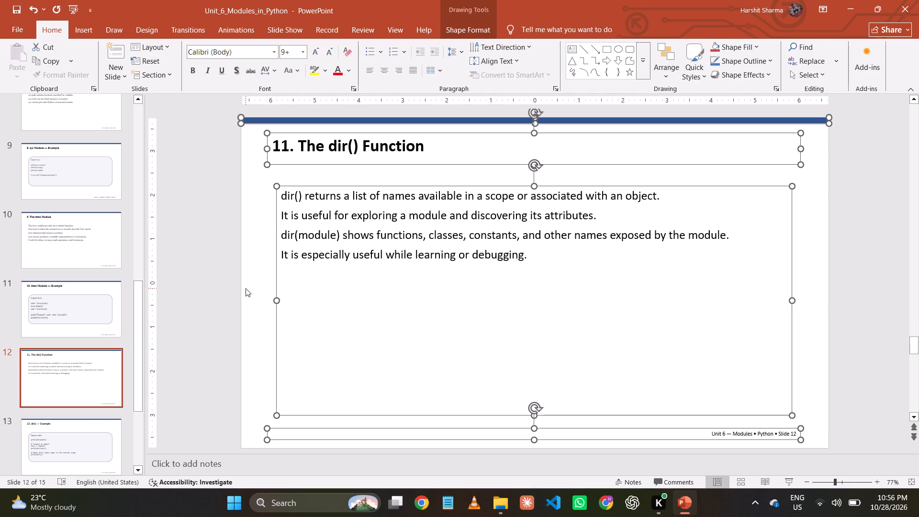
{"action": "left_click", "coordinate": [272, 54]}
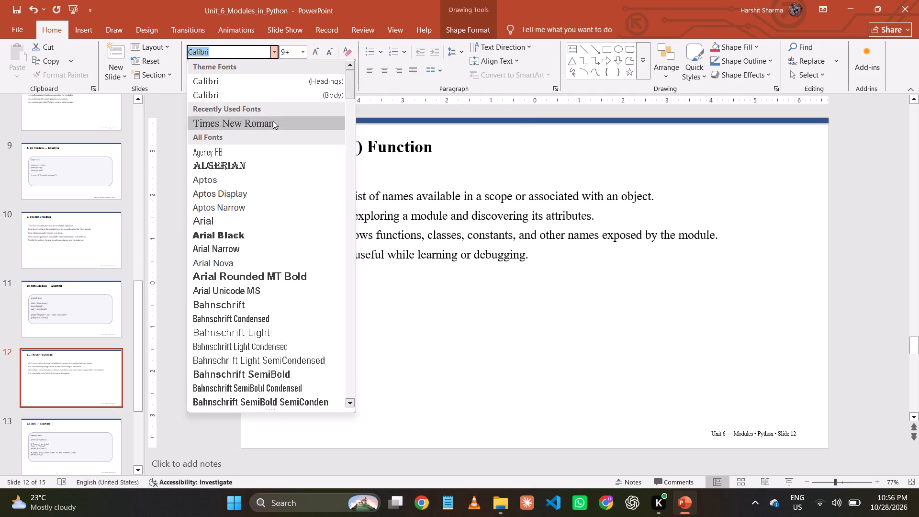
{"action": "left_click", "coordinate": [273, 121]}
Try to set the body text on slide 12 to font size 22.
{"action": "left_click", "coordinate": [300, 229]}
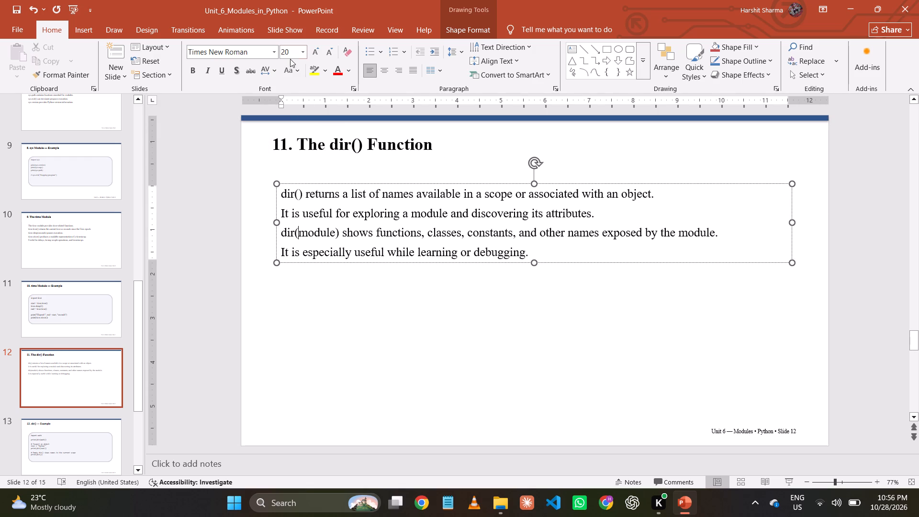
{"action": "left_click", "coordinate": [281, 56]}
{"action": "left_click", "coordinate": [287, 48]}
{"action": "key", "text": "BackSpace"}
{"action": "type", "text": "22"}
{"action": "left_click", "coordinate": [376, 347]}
Set all four lines of body text on slide 12, The dir() Function, to font size 22.
{"action": "left_click", "coordinate": [369, 235]}
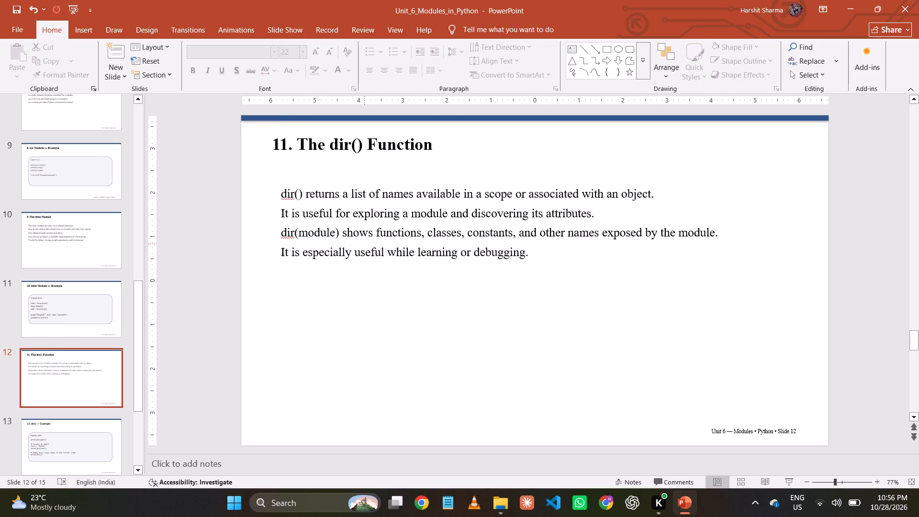
{"action": "key", "text": "ctrl+a"}
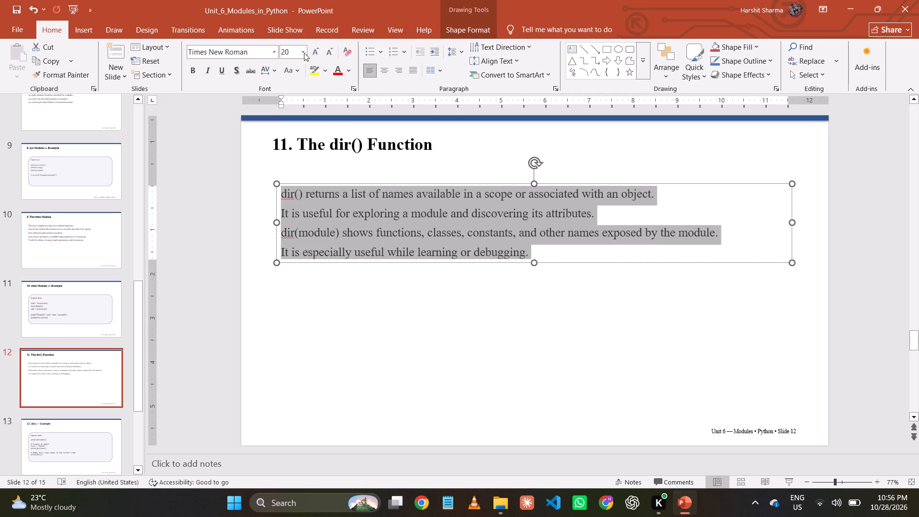
{"action": "left_click", "coordinate": [290, 51]}
{"action": "key", "text": "BackSpace"}
{"action": "type", "text": "22"}
{"action": "key", "text": "ctrl+a"}
{"action": "left_click", "coordinate": [373, 296]}
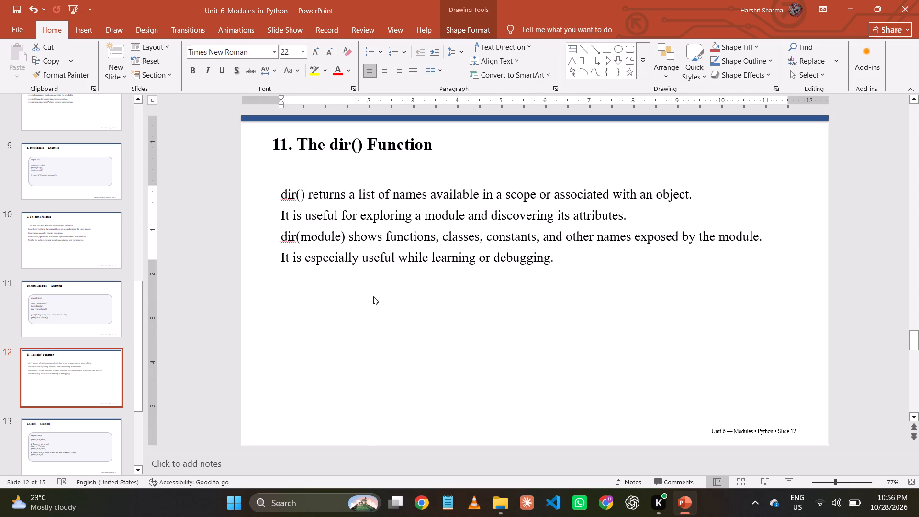
{"action": "left_click", "coordinate": [376, 191]}
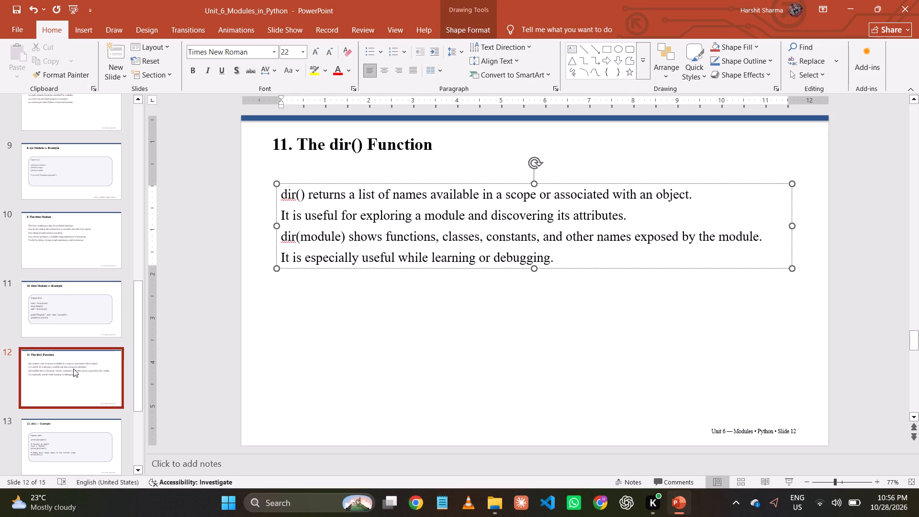
Change the font of all text on slide 13, dir() — Example, to Times New Roman.
{"action": "scroll", "coordinate": [93, 387], "scroll_direction": "down", "scroll_amount": 2}
{"action": "left_click", "coordinate": [98, 381]}
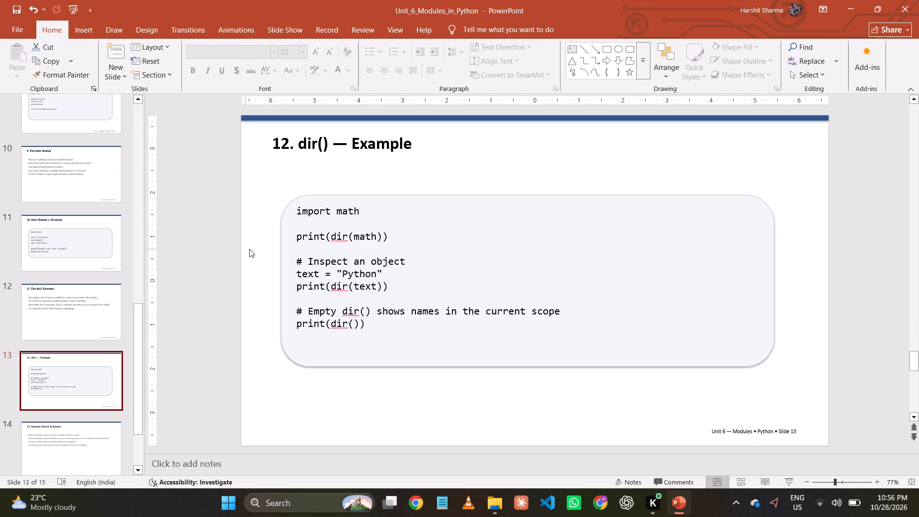
{"action": "left_click", "coordinate": [252, 249]}
{"action": "key", "text": "ctrl+a"}
{"action": "left_click", "coordinate": [275, 53]}
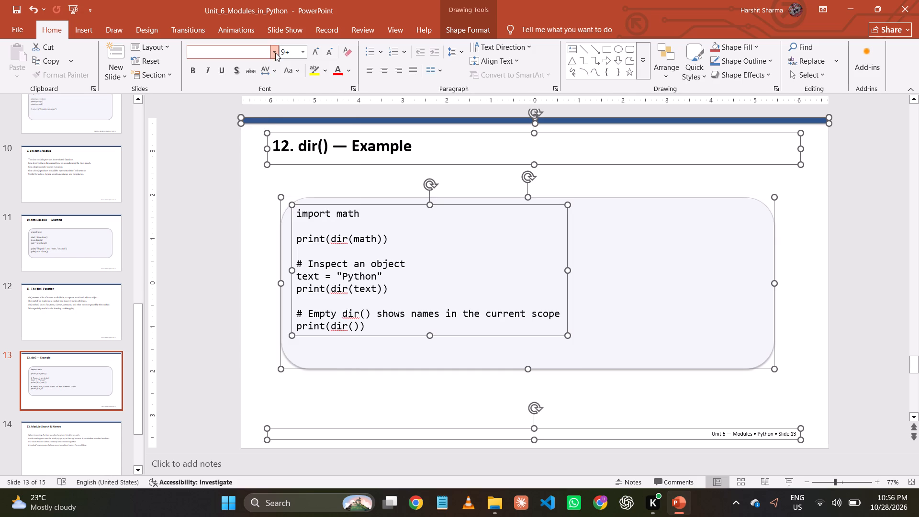
{"action": "left_click", "coordinate": [267, 122]}
Set the code text on slide 13 to font size 22 and save the presentation.
{"action": "left_click", "coordinate": [322, 294]}
{"action": "key", "text": "ctrl+a"}
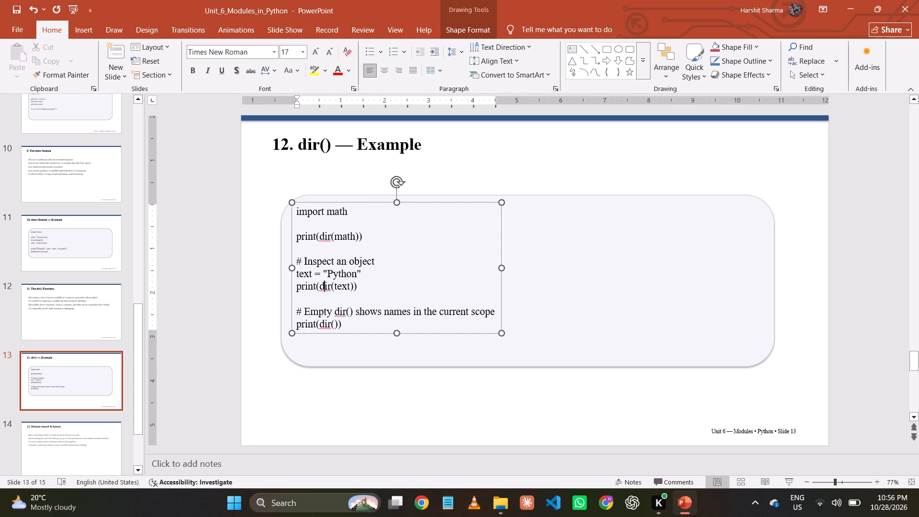
{"action": "left_click_drag", "start_coordinate": [288, 56], "coordinate": [271, 58]}
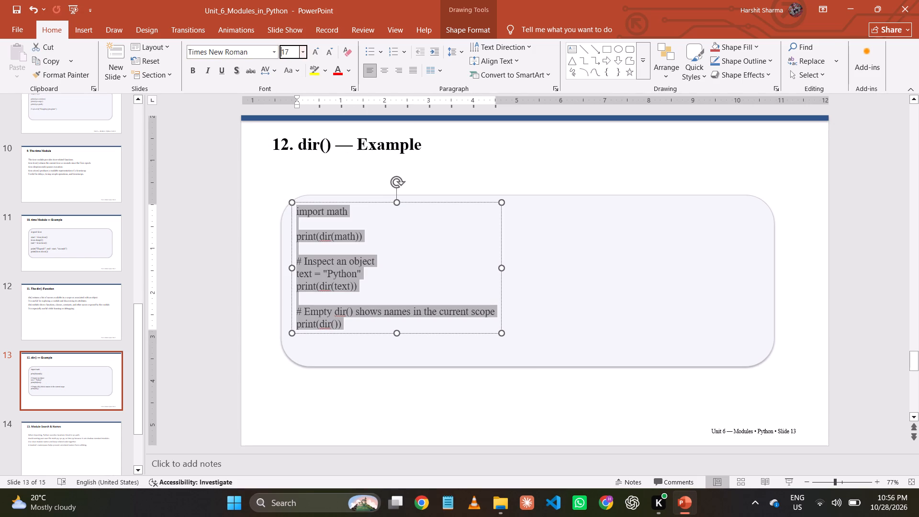
{"action": "left_click", "coordinate": [290, 51]}
{"action": "key", "text": "BackSpace"}
{"action": "key", "text": "BackSpace"}
{"action": "type", "text": "22"}
{"action": "left_click", "coordinate": [310, 393]}
{"action": "key", "text": "ctrl+s"}
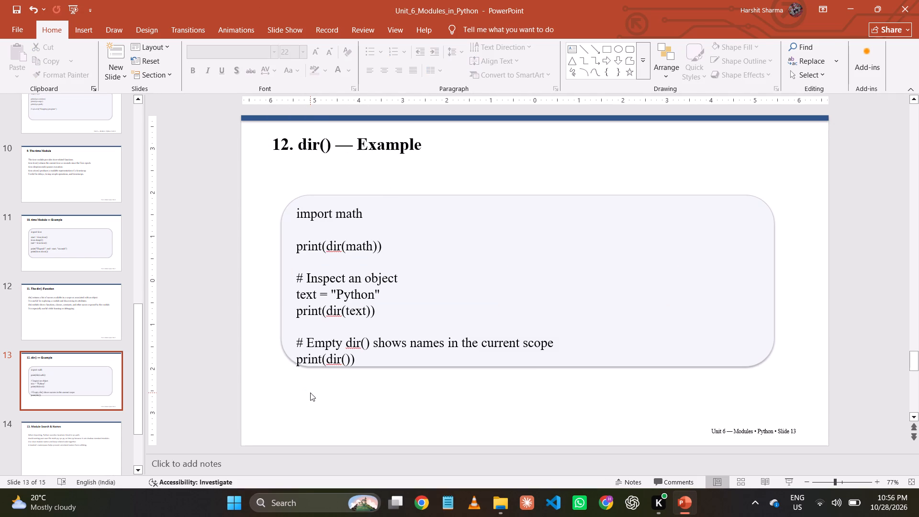
Extend the rounded code box on slide 13 downward so it encloses the last code line, and save the presentation.
{"action": "left_click", "coordinate": [643, 215]}
{"action": "left_click", "coordinate": [629, 345]}
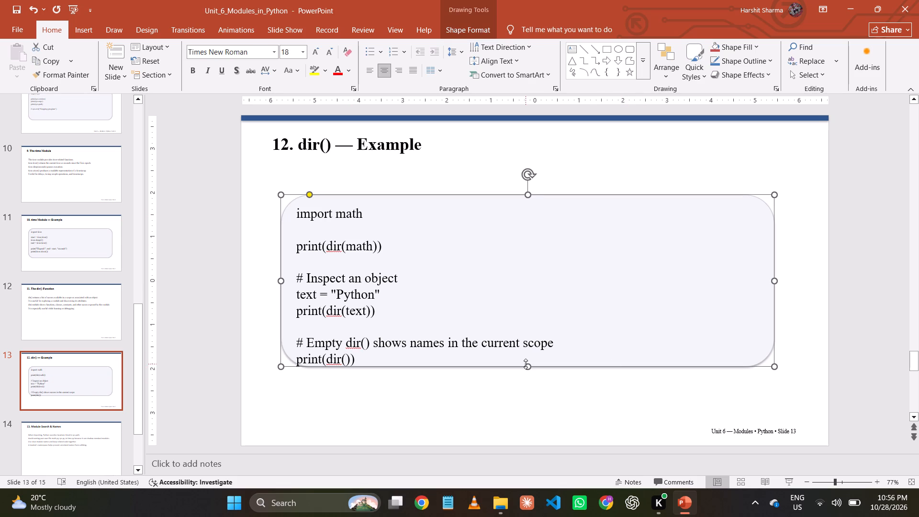
{"action": "left_click_drag", "start_coordinate": [529, 367], "coordinate": [529, 383]}
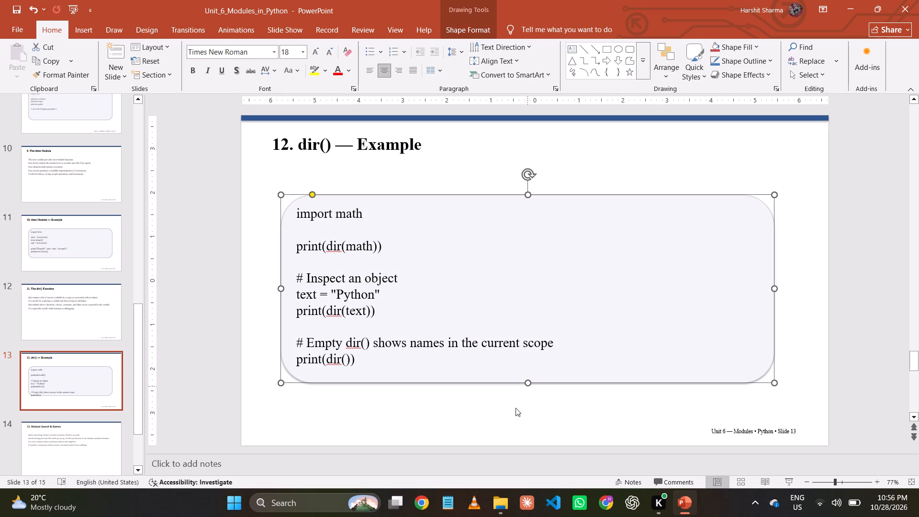
{"action": "left_click", "coordinate": [506, 415]}
{"action": "key", "text": "ctrl+s"}
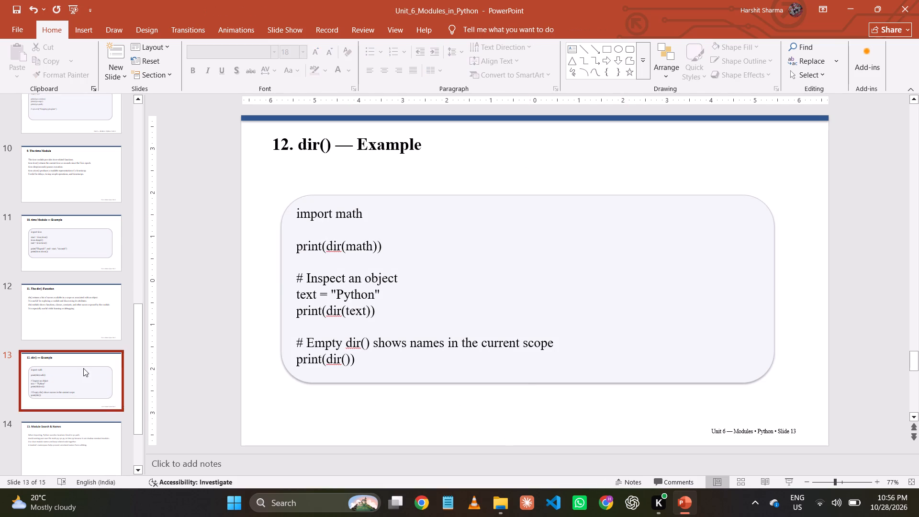
Change the font of all text on slide 14, Module Search & Names, to Times New Roman.
{"action": "scroll", "coordinate": [83, 368], "scroll_direction": "down", "scroll_amount": 8}
{"action": "left_click", "coordinate": [87, 354]}
{"action": "left_click", "coordinate": [310, 292]}
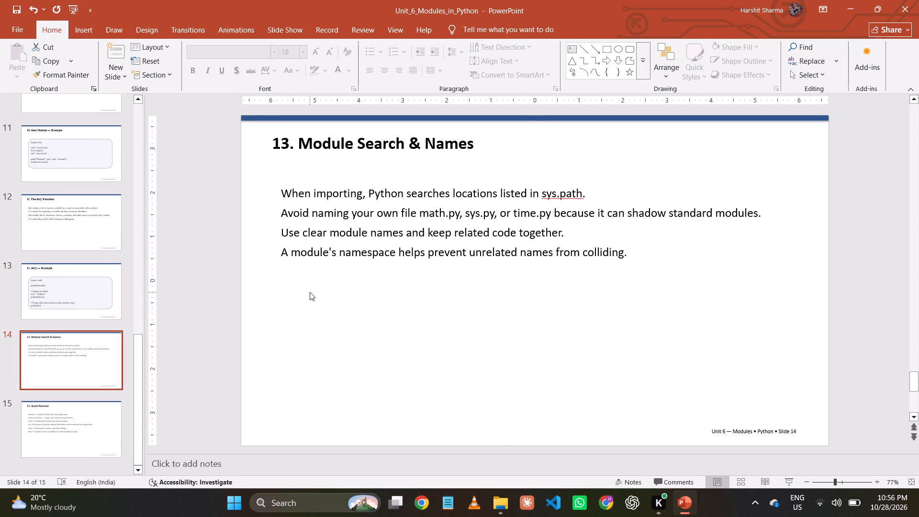
{"action": "key", "text": "ctrl+a"}
{"action": "left_click", "coordinate": [272, 54]}
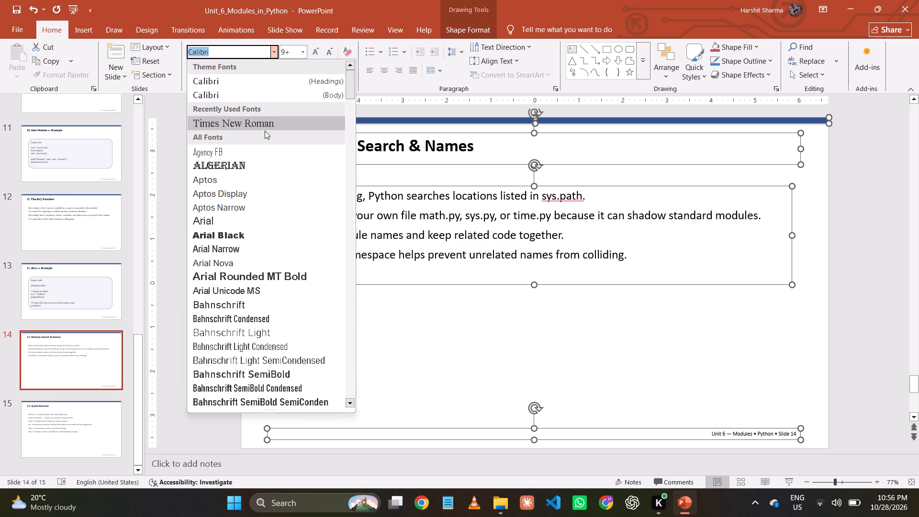
{"action": "left_click", "coordinate": [268, 124]}
Set the body text on slide 14 to font size 22 and save the presentation.
{"action": "left_click", "coordinate": [321, 228]}
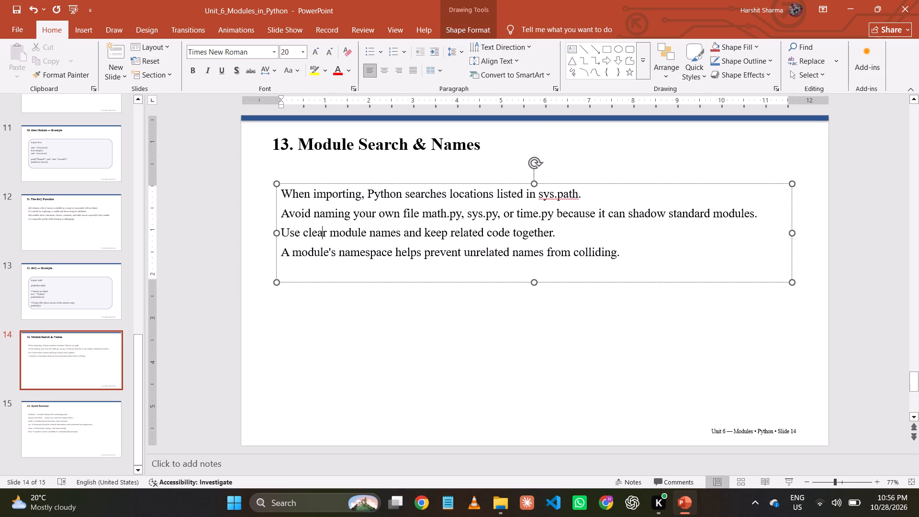
{"action": "key", "text": "ctrl+a"}
{"action": "left_click", "coordinate": [291, 50]}
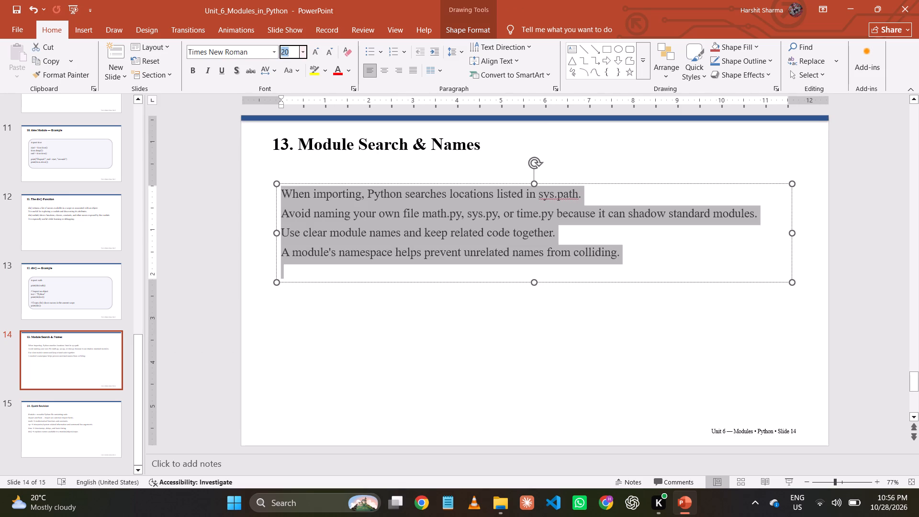
{"action": "key", "text": "BackSpace"}
{"action": "type", "text": "22"}
{"action": "left_click", "coordinate": [408, 348]}
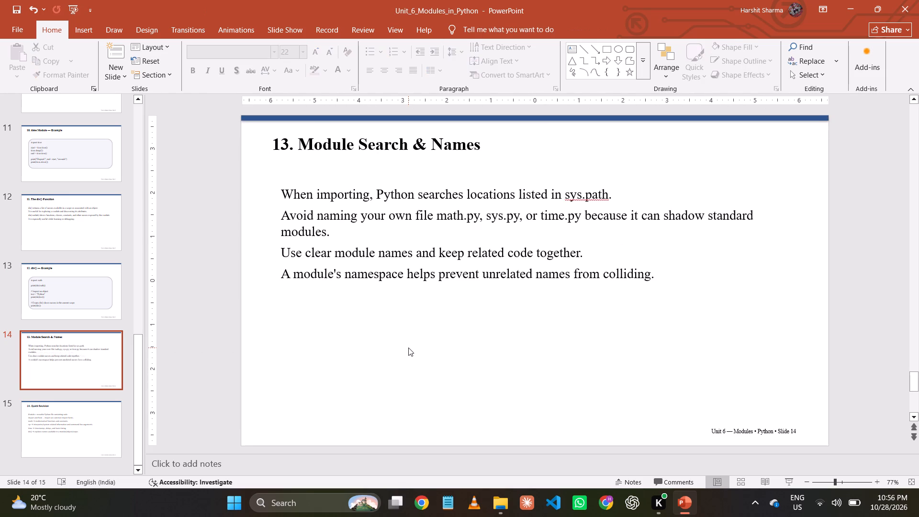
{"action": "key", "text": "ctrl+s"}
Change the font of all text on slide 15, Quick Revision, to Times New Roman.
{"action": "left_click", "coordinate": [87, 429]}
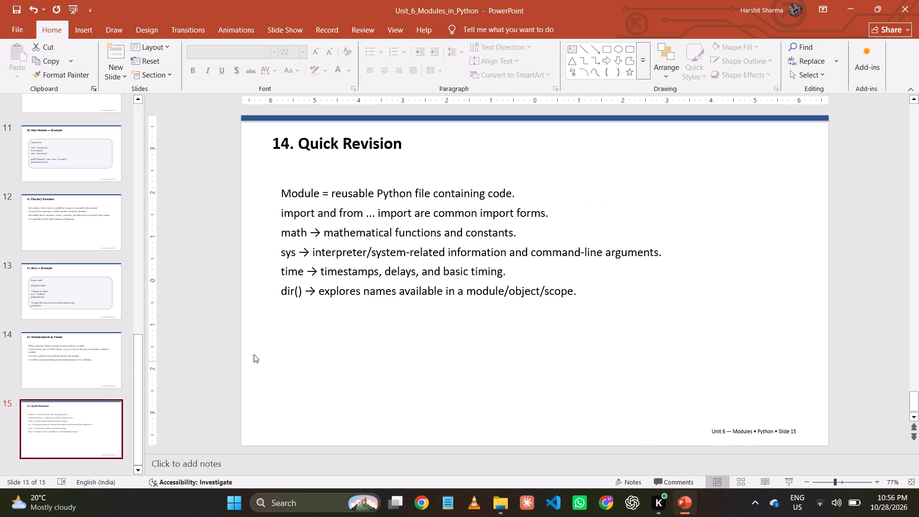
{"action": "left_click", "coordinate": [302, 327]}
{"action": "key", "text": "ctrl+a"}
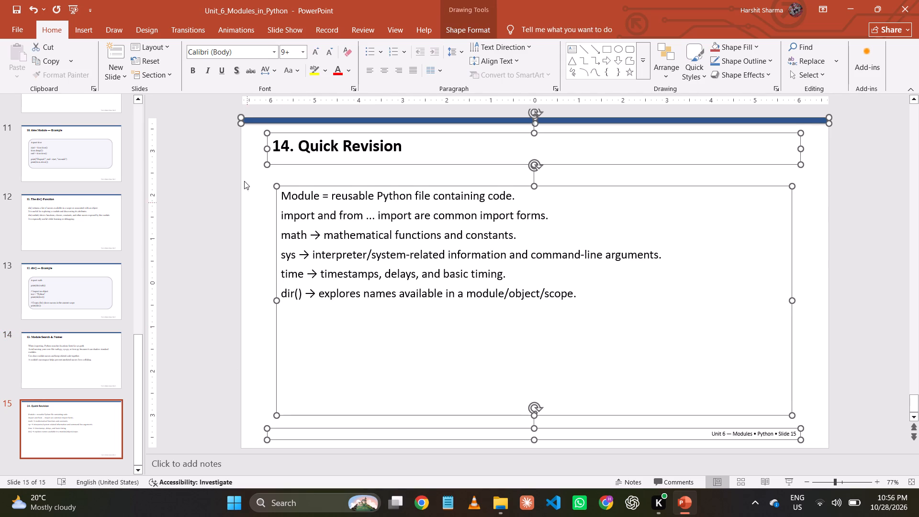
{"action": "left_click", "coordinate": [274, 51]}
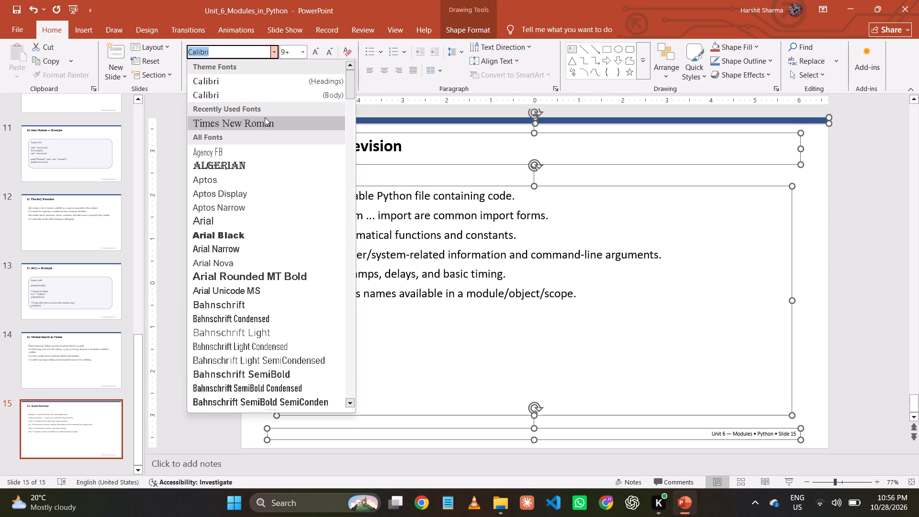
{"action": "left_click", "coordinate": [265, 117]}
Set the body text on slide 15 to font size 22 and save the presentation.
{"action": "left_click", "coordinate": [333, 252]}
{"action": "key", "text": "ctrl+a"}
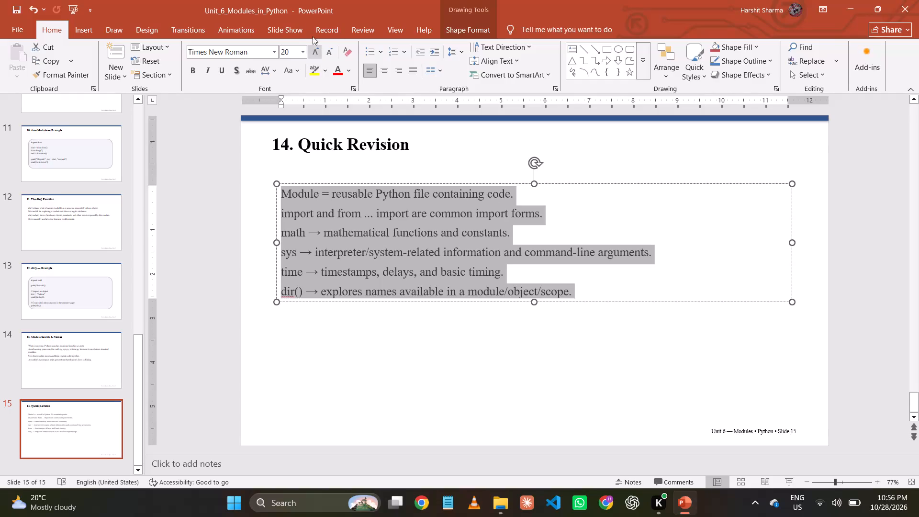
{"action": "left_click", "coordinate": [290, 51]}
{"action": "key", "text": "BackSpace"}
{"action": "type", "text": "22"}
{"action": "left_click", "coordinate": [378, 346]}
{"action": "key", "text": "ctrl+s"}
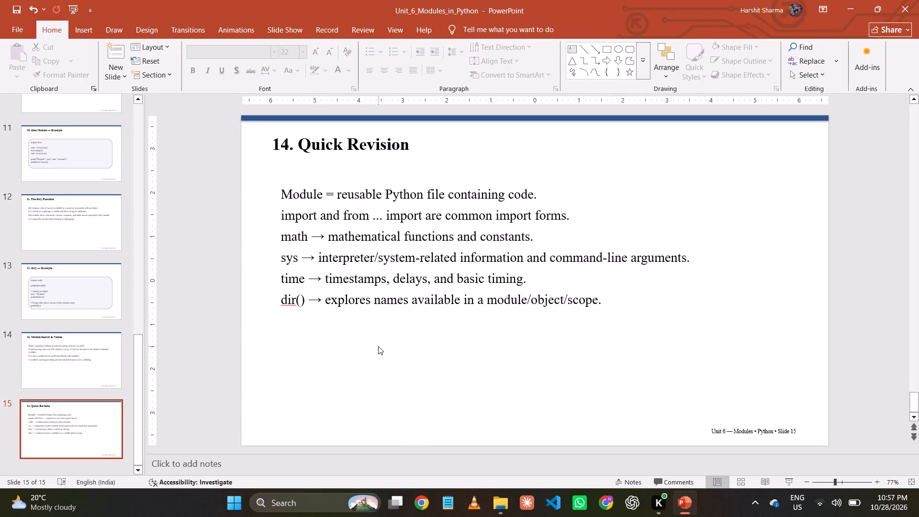
Apply the green Facet theme to all slides of the presentation.
{"action": "scroll", "coordinate": [121, 402], "scroll_direction": "up", "scroll_amount": 1}
{"action": "scroll", "coordinate": [123, 401], "scroll_direction": "down", "scroll_amount": 1}
{"action": "scroll", "coordinate": [123, 401], "scroll_direction": "up", "scroll_amount": 2}
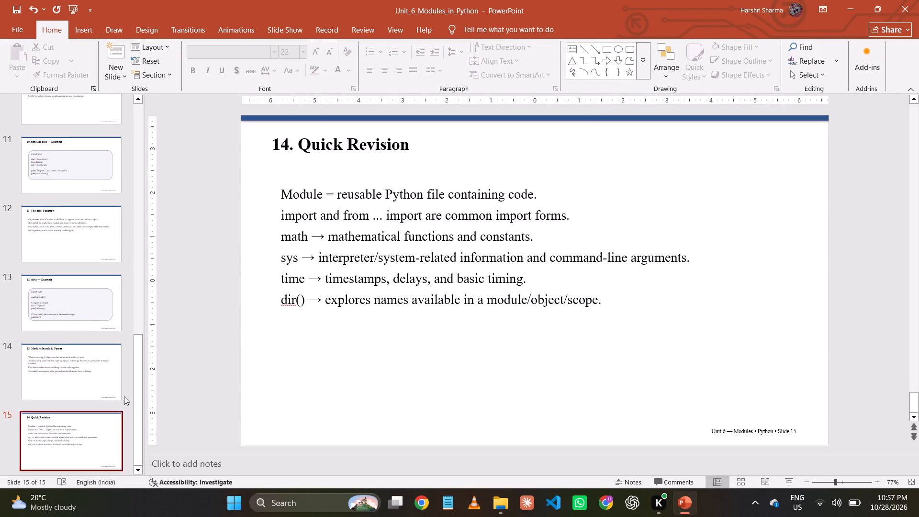
{"action": "scroll", "coordinate": [124, 396], "scroll_direction": "up", "scroll_amount": 20}
{"action": "scroll", "coordinate": [124, 396], "scroll_direction": "up", "scroll_amount": 1}
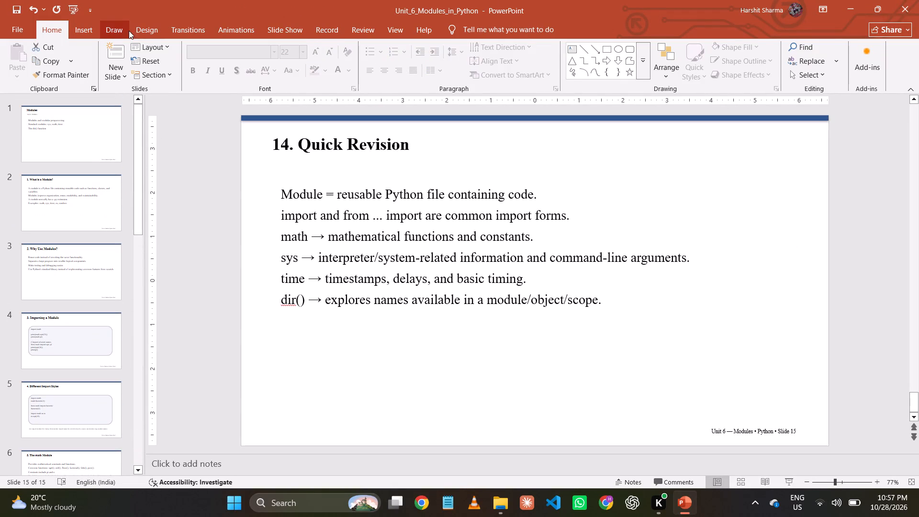
{"action": "left_click", "coordinate": [119, 33]}
{"action": "left_click", "coordinate": [88, 31]}
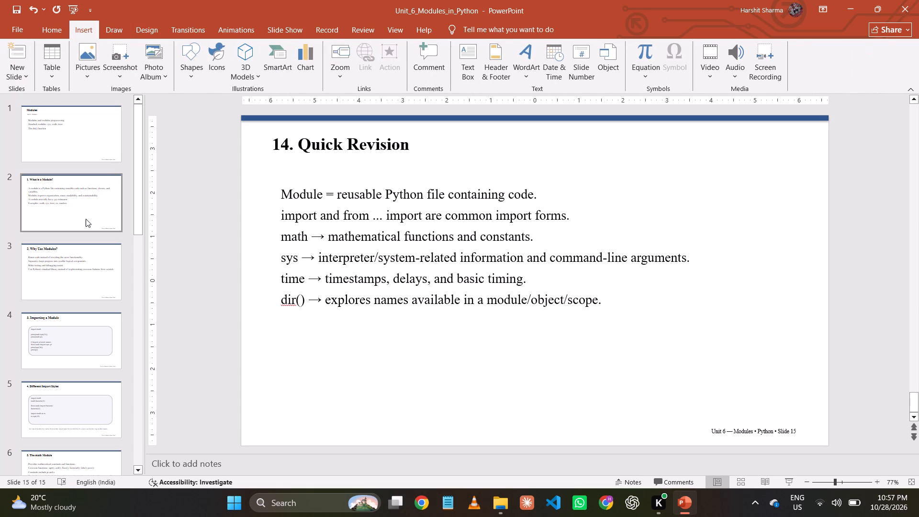
{"action": "left_click", "coordinate": [86, 219]}
{"action": "key", "text": "ctrl+a"}
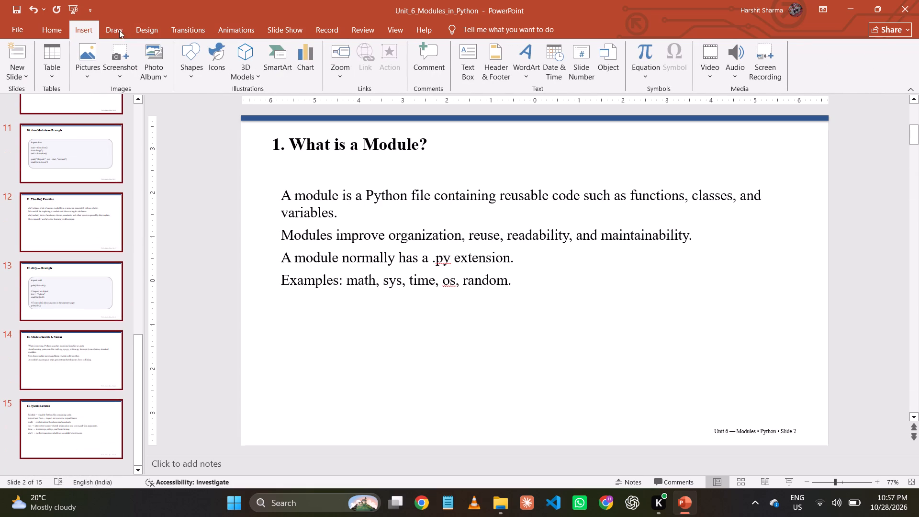
{"action": "left_click", "coordinate": [121, 31]}
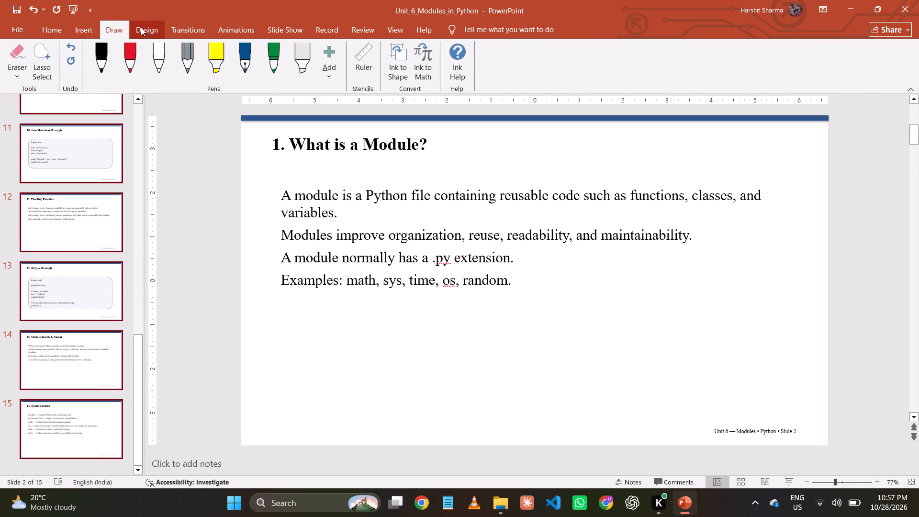
{"action": "left_click", "coordinate": [141, 27]}
{"action": "left_click", "coordinate": [76, 52]}
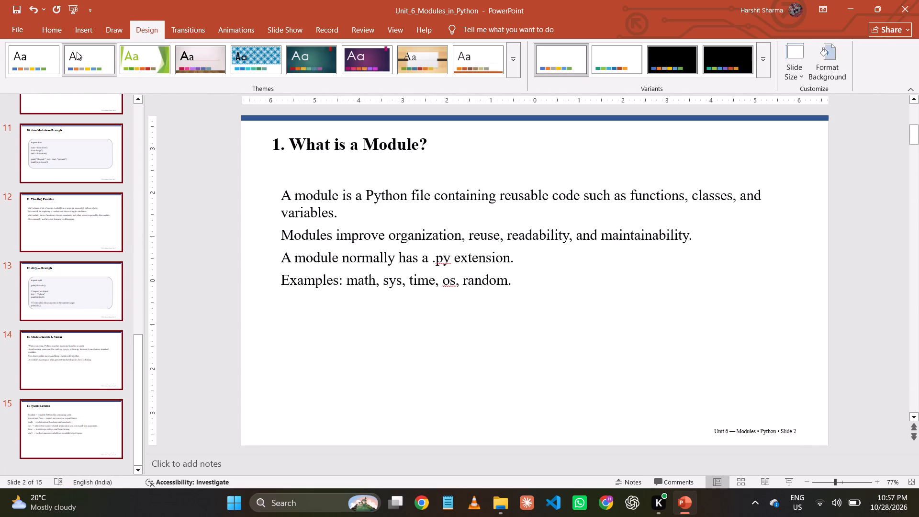
{"action": "left_click", "coordinate": [44, 56]}
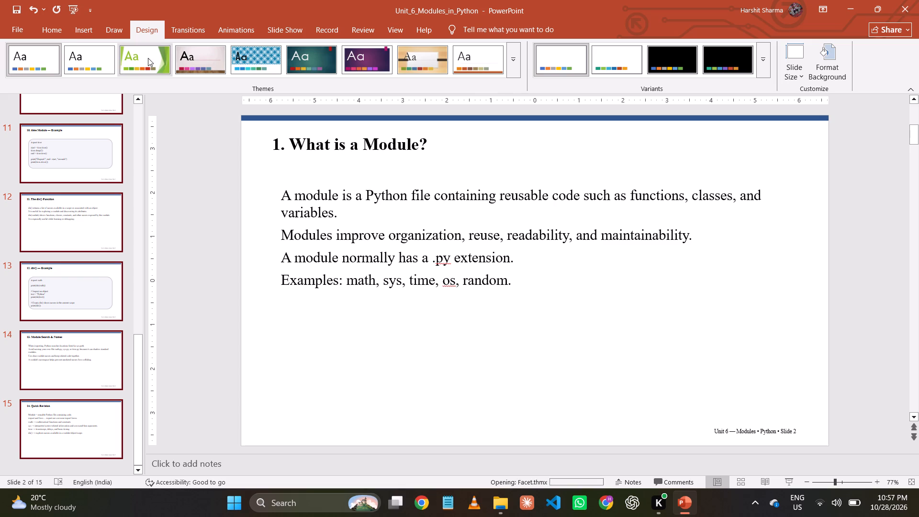
{"action": "left_click", "coordinate": [148, 58]}
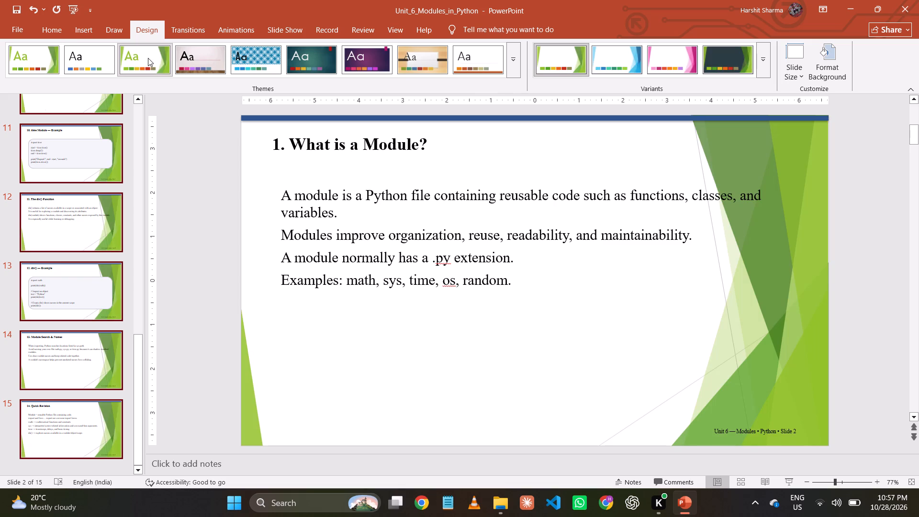
{"action": "scroll", "coordinate": [335, 309], "scroll_direction": "up", "scroll_amount": 3}
{"action": "scroll", "coordinate": [24, 242], "scroll_direction": "up", "scroll_amount": 5}
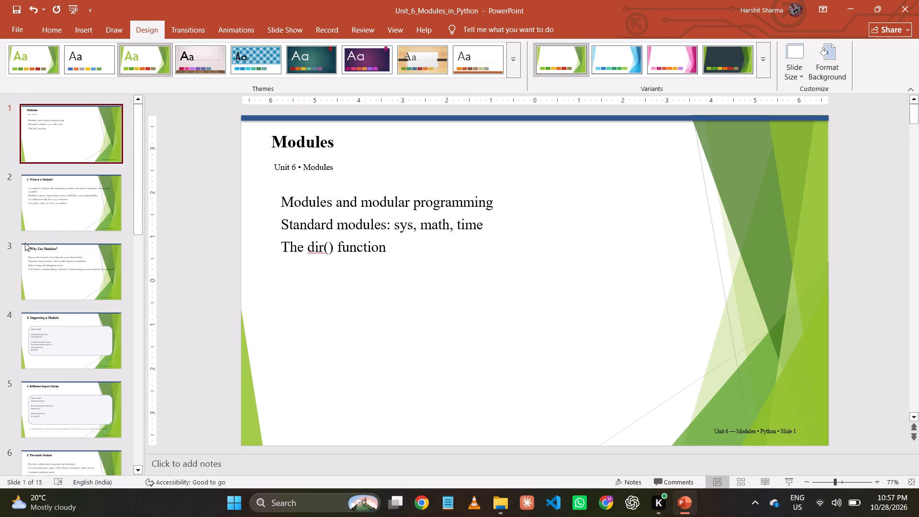
{"action": "left_click", "coordinate": [95, 218]}
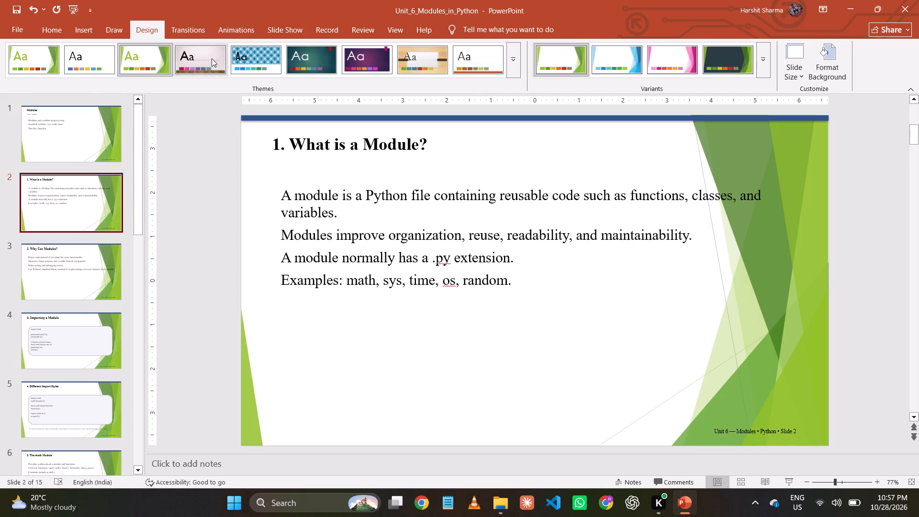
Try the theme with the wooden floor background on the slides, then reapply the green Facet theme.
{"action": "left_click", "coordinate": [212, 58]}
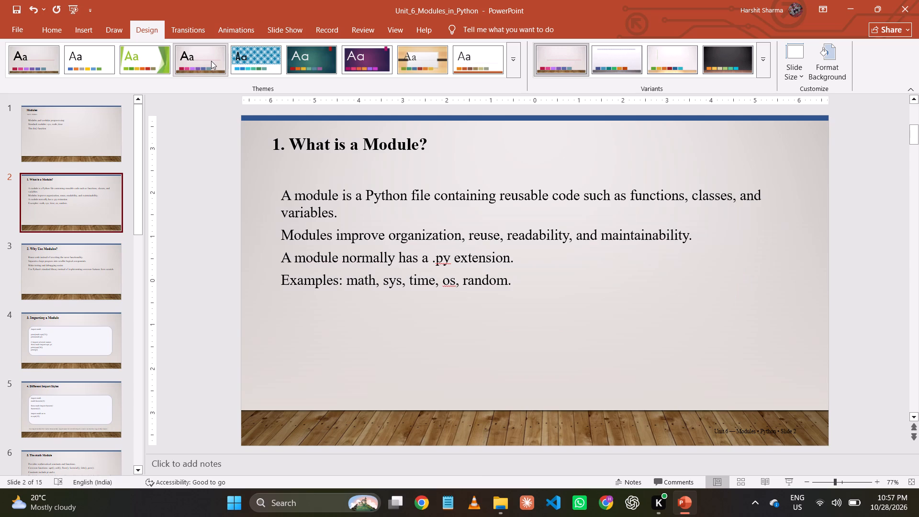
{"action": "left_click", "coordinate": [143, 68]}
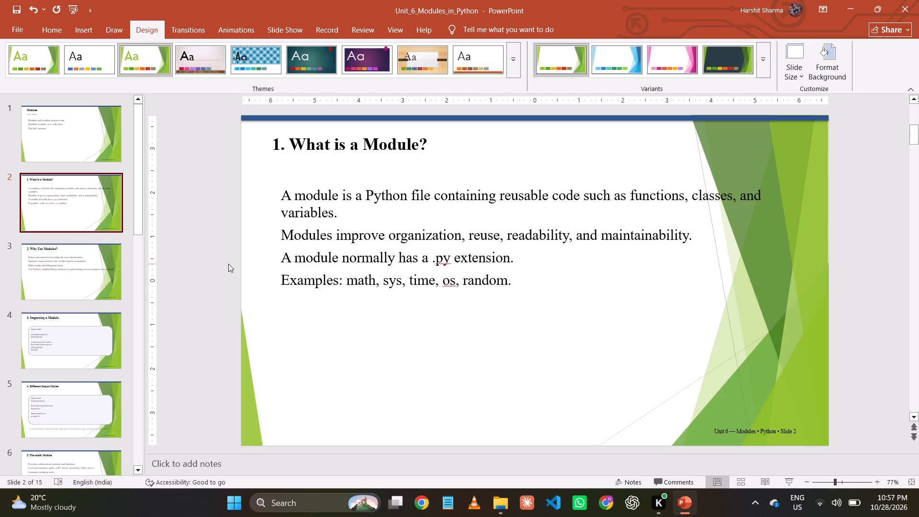
Move the footer text box on slide 2, What is a Module?, slightly upward.
{"action": "left_click", "coordinate": [730, 436]}
{"action": "left_click_drag", "start_coordinate": [734, 425], "coordinate": [733, 414]}
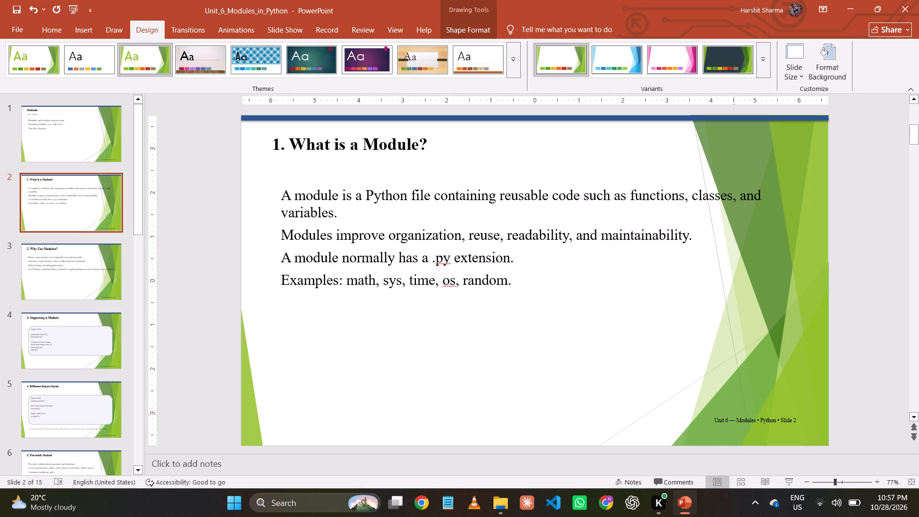
{"action": "left_click_drag", "start_coordinate": [733, 414], "coordinate": [733, 413]}
Set the footer text on slide 2 to font size 14 and save the presentation.
{"action": "left_click", "coordinate": [743, 421]}
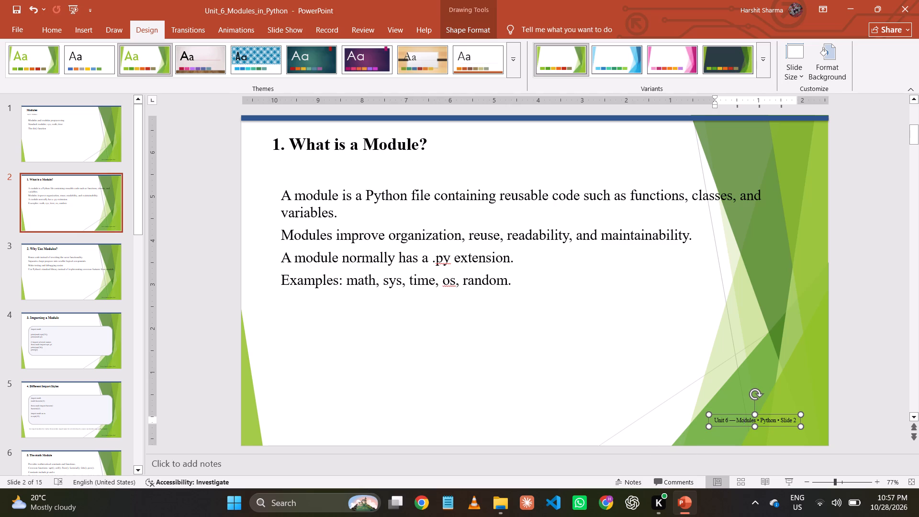
{"action": "key", "text": "ctrl+a"}
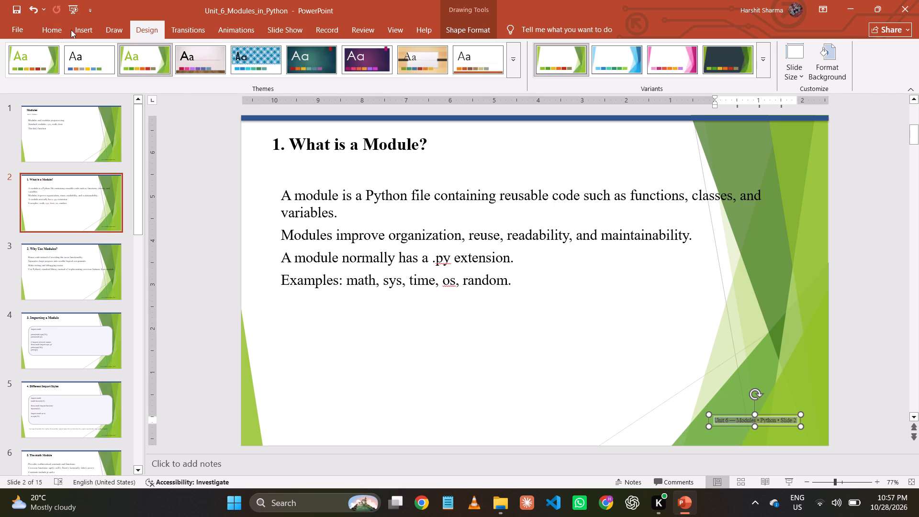
{"action": "left_click", "coordinate": [56, 30]}
{"action": "left_click", "coordinate": [319, 49]}
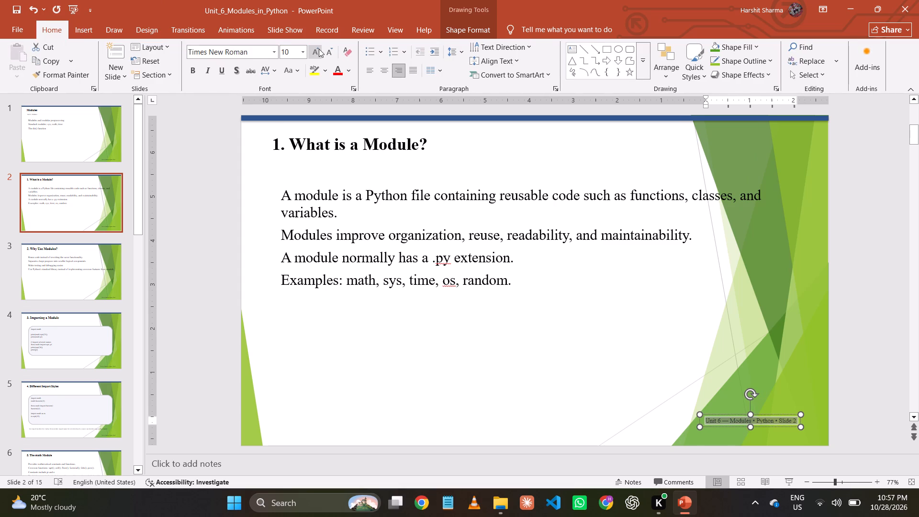
{"action": "left_click", "coordinate": [319, 49]}
{"action": "triple_click", "coordinate": [319, 49]}
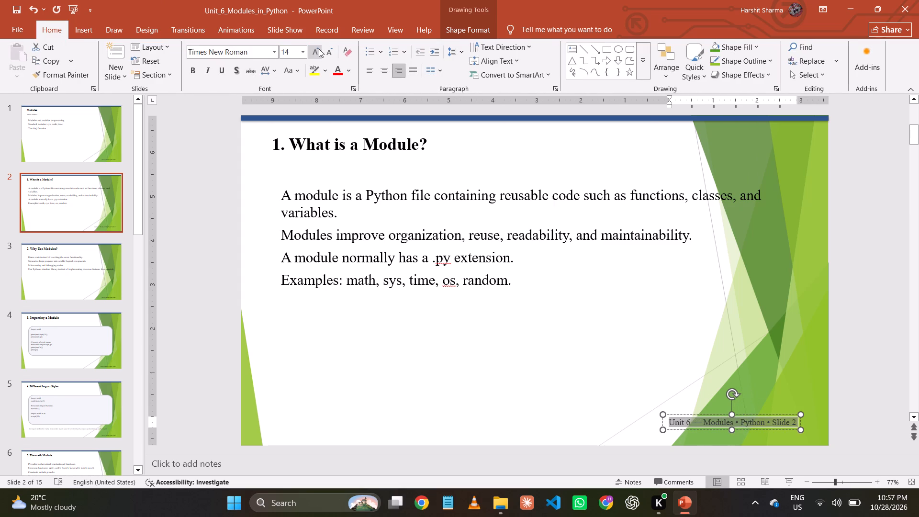
{"action": "left_click", "coordinate": [399, 393]}
{"action": "key", "text": "ctrl+s"}
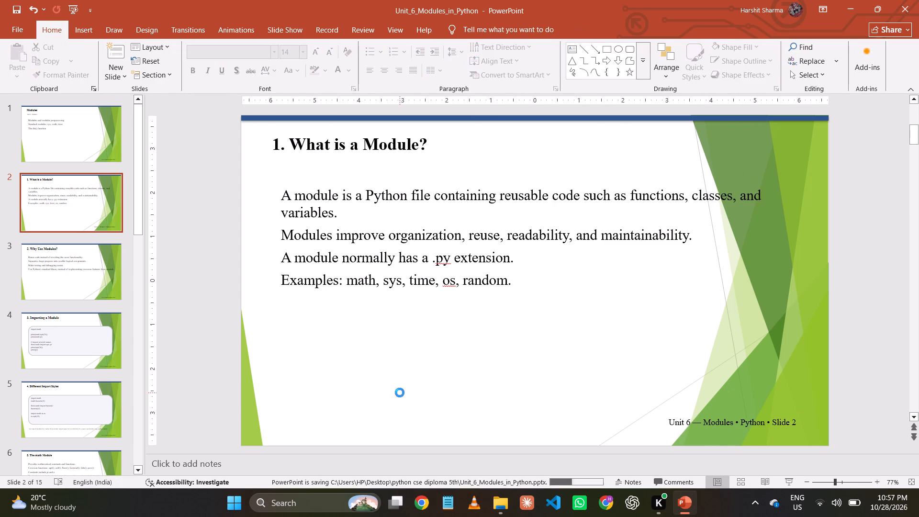
Set the footer text on slide 1, Modules, to font size 14 and save the presentation.
{"action": "left_click", "coordinate": [75, 222]}
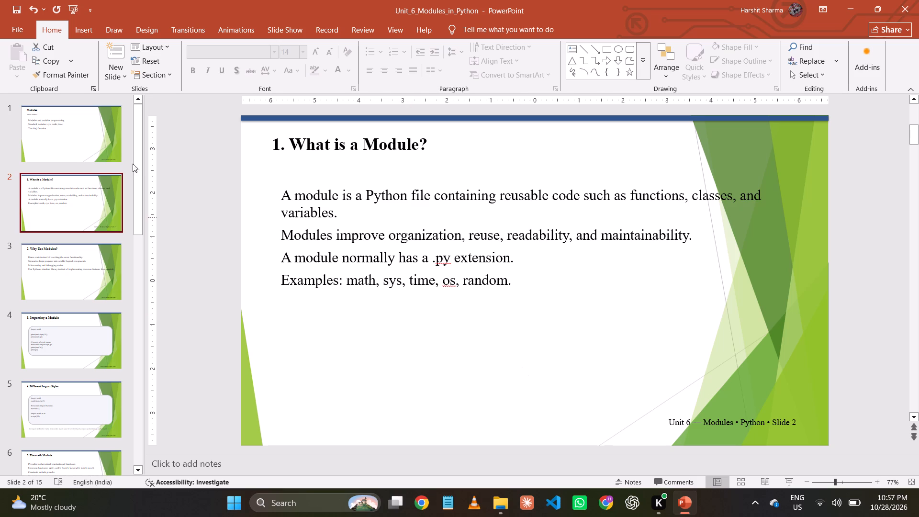
{"action": "left_click", "coordinate": [128, 150]}
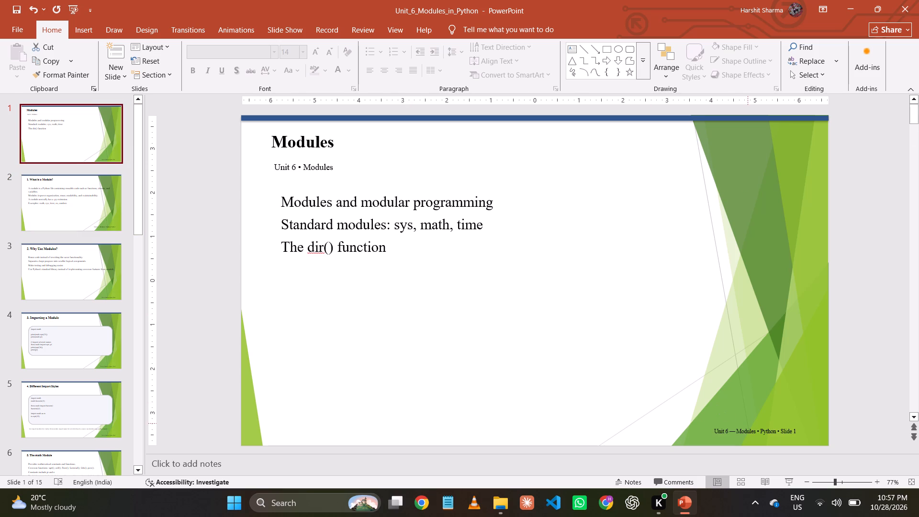
{"action": "left_click", "coordinate": [749, 428]}
{"action": "key", "text": "ctrl+a"}
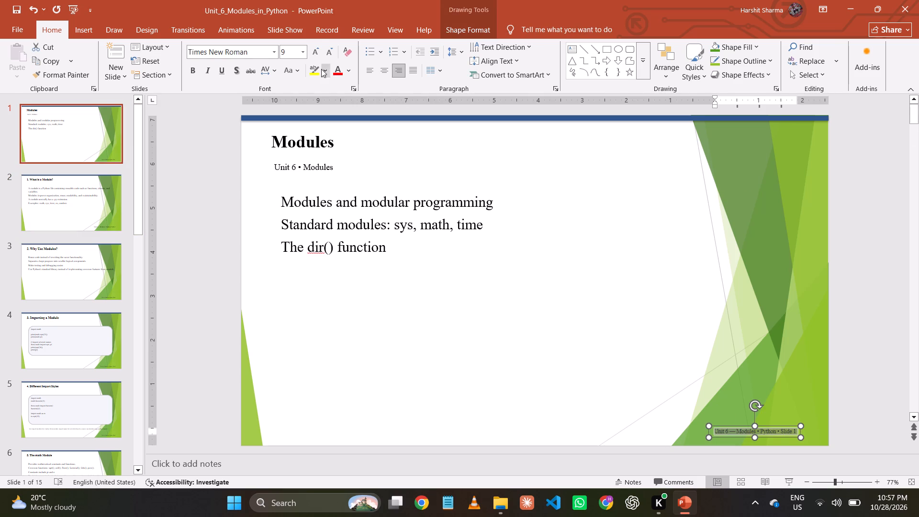
{"action": "triple_click", "coordinate": [314, 55]}
{"action": "left_click", "coordinate": [314, 55]}
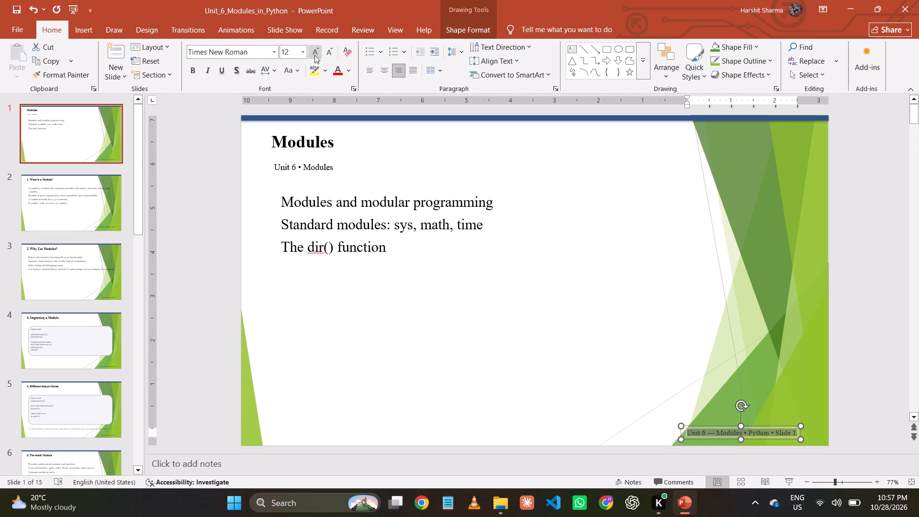
{"action": "left_click", "coordinate": [314, 51]}
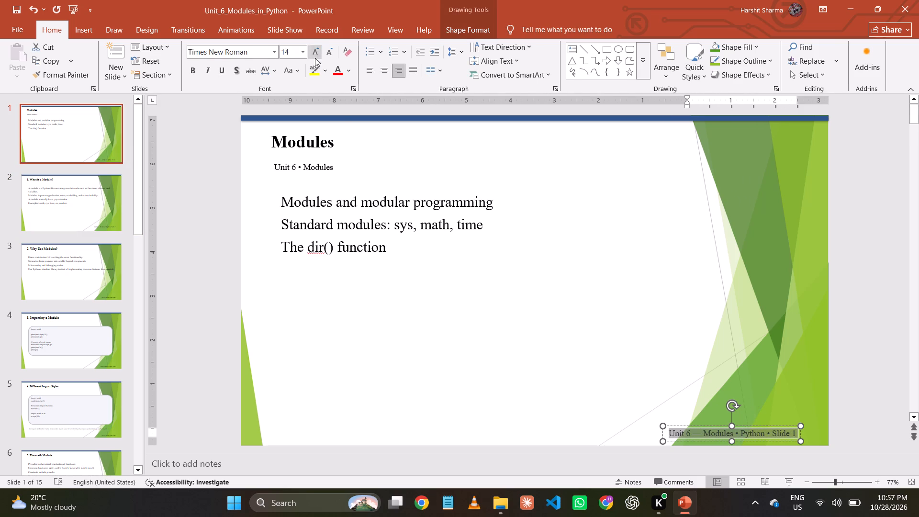
{"action": "left_click", "coordinate": [410, 329]}
{"action": "key", "text": "ctrl+s"}
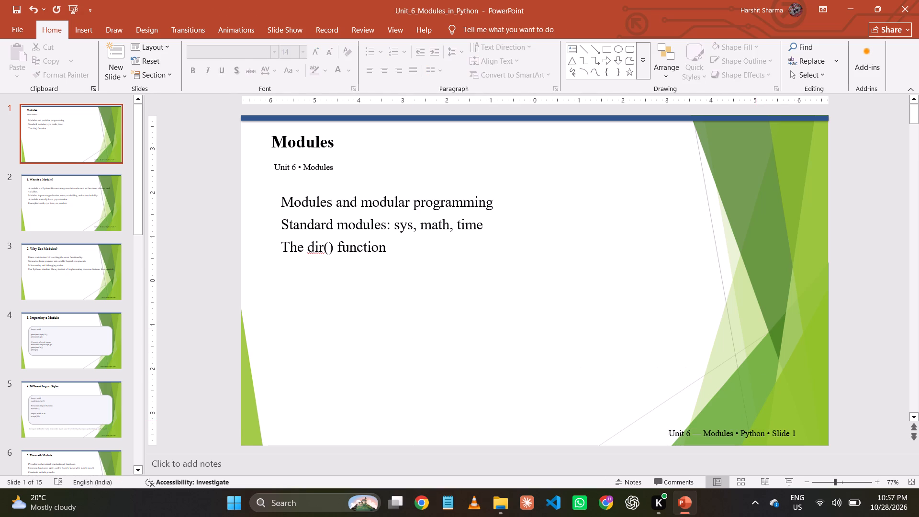
Move the footer text box on slide 1 slightly up and to the left on the slide, and save the presentation.
{"action": "left_click", "coordinate": [749, 433]}
{"action": "left_click_drag", "start_coordinate": [751, 425], "coordinate": [737, 409]}
{"action": "left_click", "coordinate": [640, 348]}
{"action": "key", "text": "ctrl+s"}
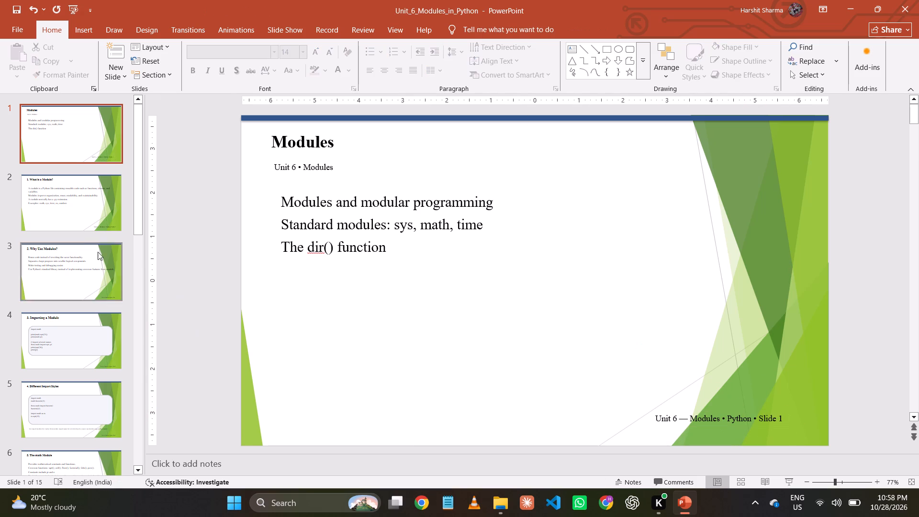
Increase the footer text on slide 3, Why Use Modules?, to font size 12.
{"action": "left_click", "coordinate": [48, 208]}
{"action": "left_click", "coordinate": [69, 278]}
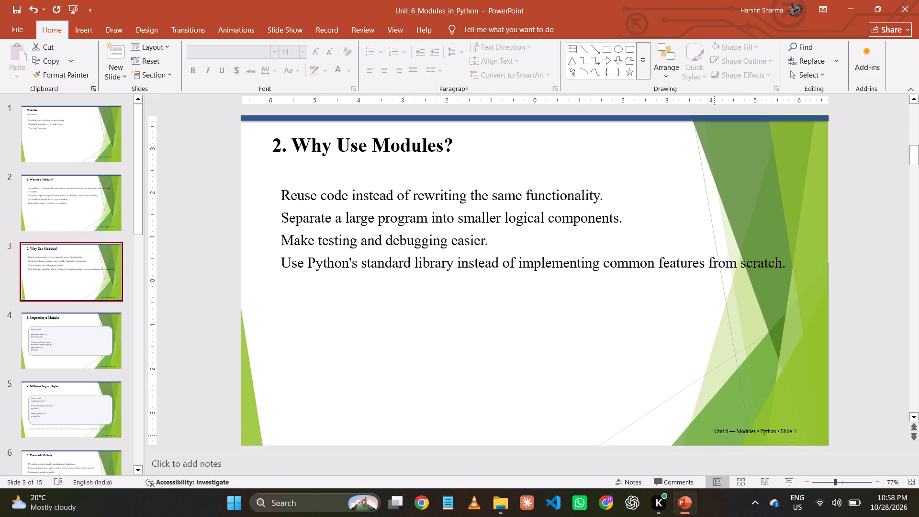
{"action": "left_click", "coordinate": [724, 427]}
{"action": "key", "text": "ctrl+a"}
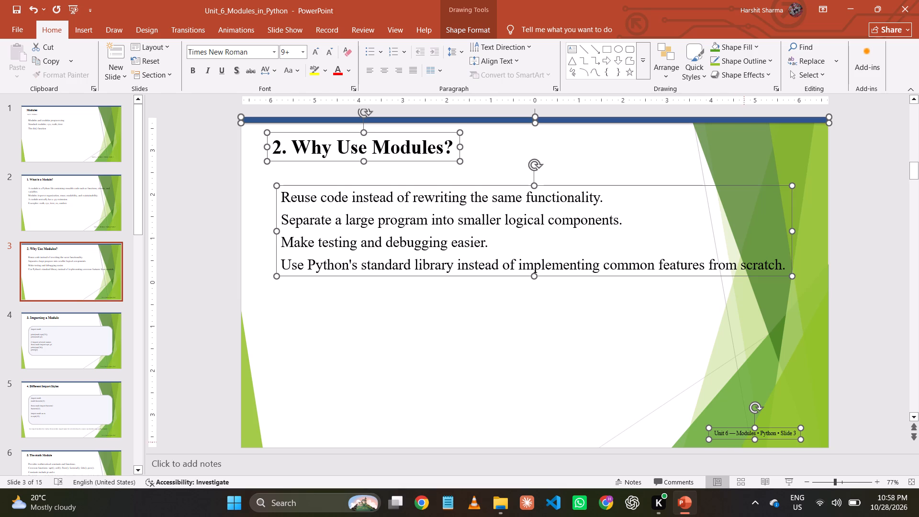
{"action": "left_click", "coordinate": [742, 434]}
{"action": "key", "text": "ctrl+a"}
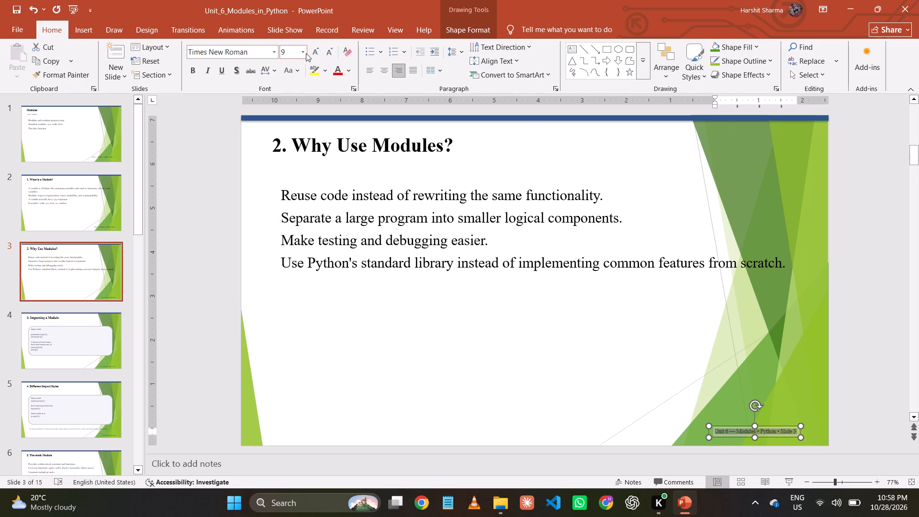
{"action": "triple_click", "coordinate": [313, 48]}
{"action": "left_click", "coordinate": [313, 48]}
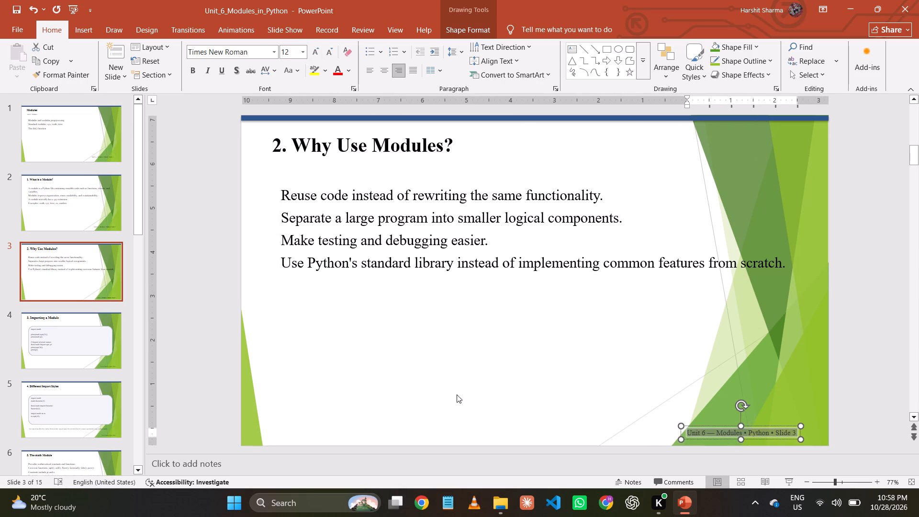
{"action": "left_click", "coordinate": [457, 394]}
Move the footer text box on slide 3 slightly upward.
{"action": "left_click", "coordinate": [755, 435]}
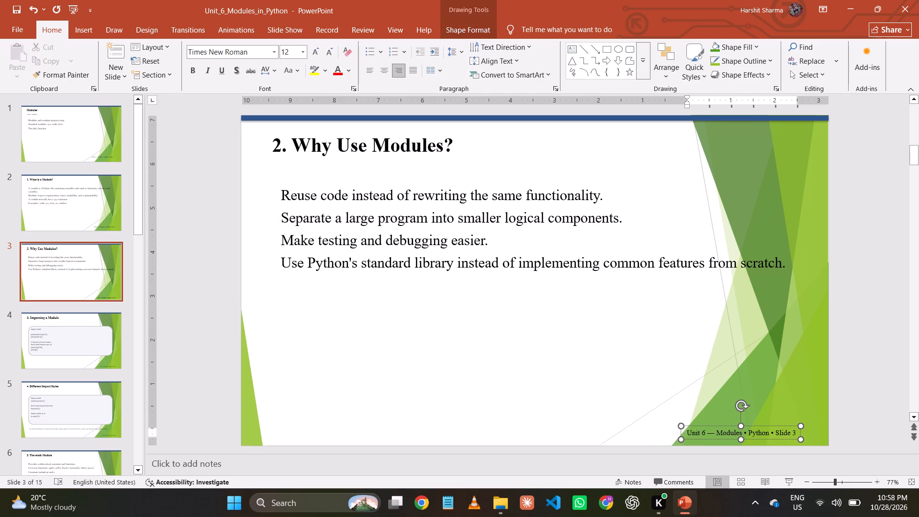
{"action": "left_click_drag", "start_coordinate": [756, 427], "coordinate": [753, 420]}
Set the footer text on slide 3 to font size 14 and save the presentation.
{"action": "left_click", "coordinate": [751, 425]}
{"action": "key", "text": "ctrl+a"}
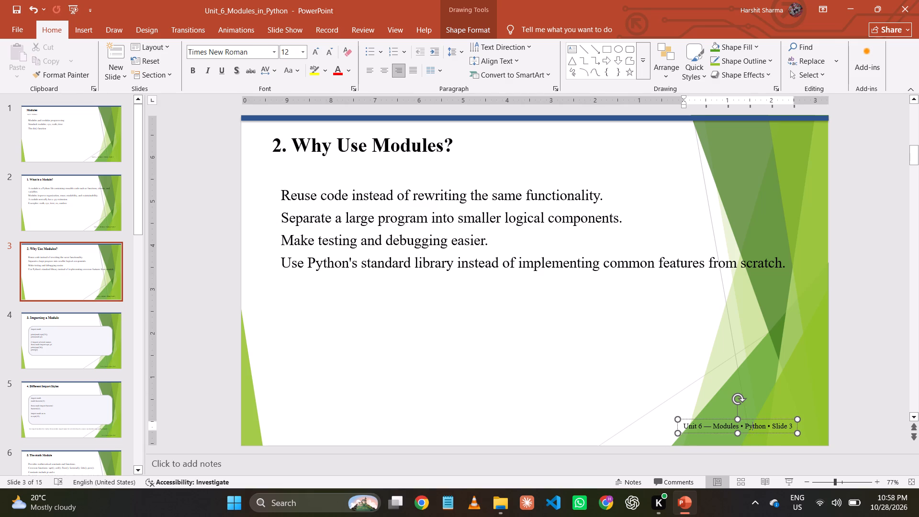
{"action": "left_click", "coordinate": [318, 51]}
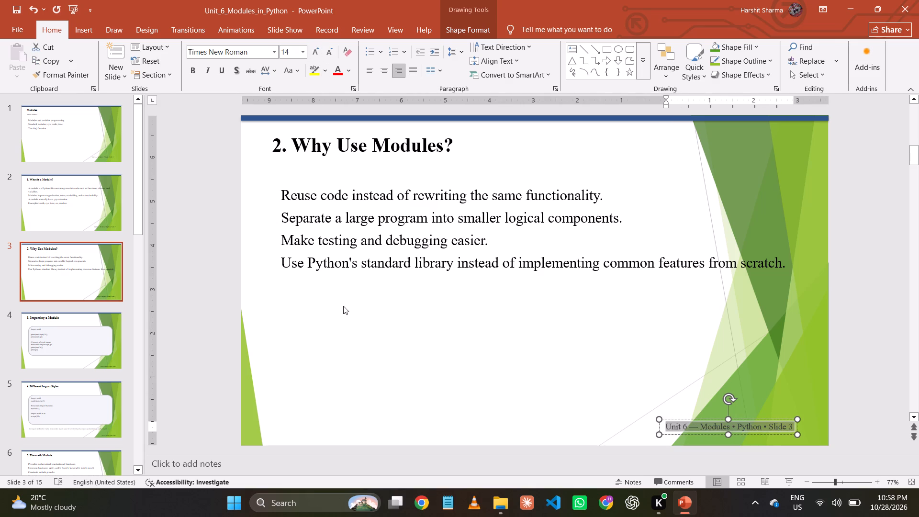
{"action": "left_click", "coordinate": [348, 319]}
{"action": "key", "text": "ctrl+s"}
Move the footer text box on slide 4, Importing a Module, slightly up and to the left on the slide.
{"action": "left_click", "coordinate": [78, 346]}
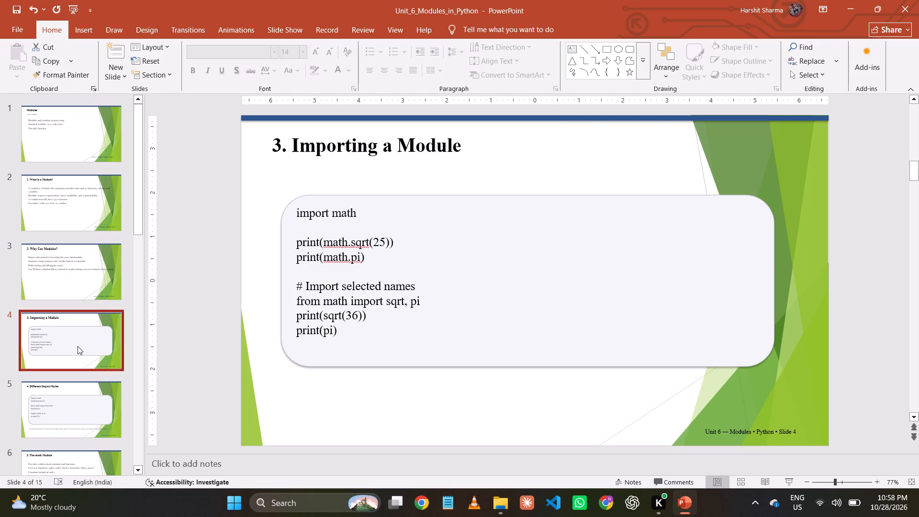
{"action": "left_click", "coordinate": [745, 430]}
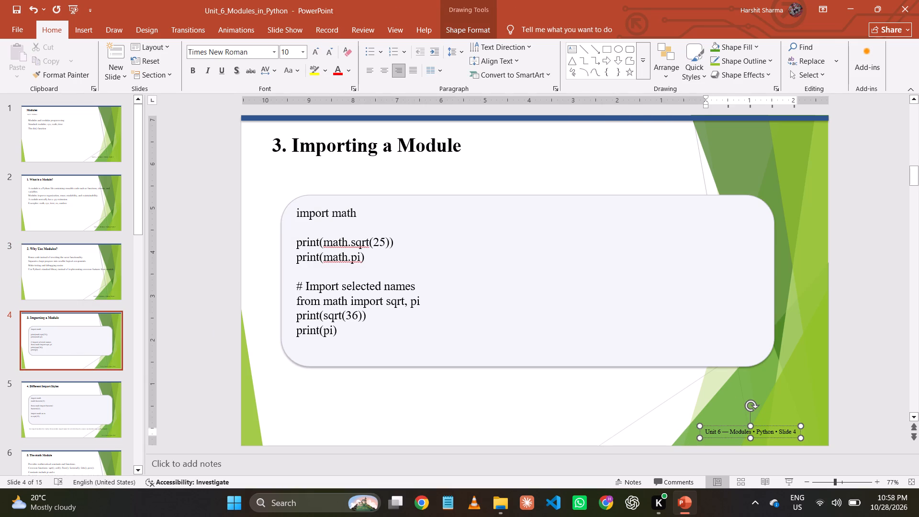
{"action": "left_click_drag", "start_coordinate": [740, 426], "coordinate": [721, 418]}
Set the footer text on slide 4, Importing a Module, to font size 14 and save the presentation.
{"action": "left_click", "coordinate": [723, 428]}
{"action": "key", "text": "ctrl+a"}
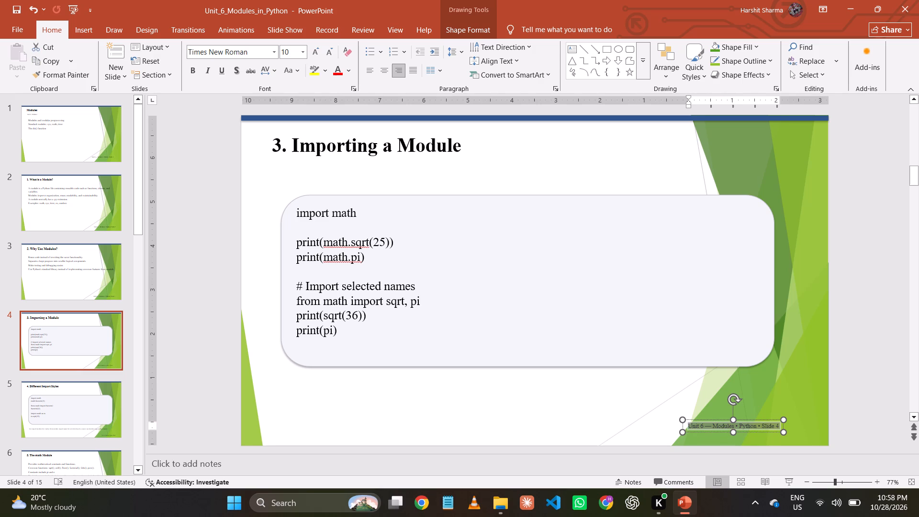
{"action": "double_click", "coordinate": [314, 52]}
{"action": "left_click", "coordinate": [314, 52]}
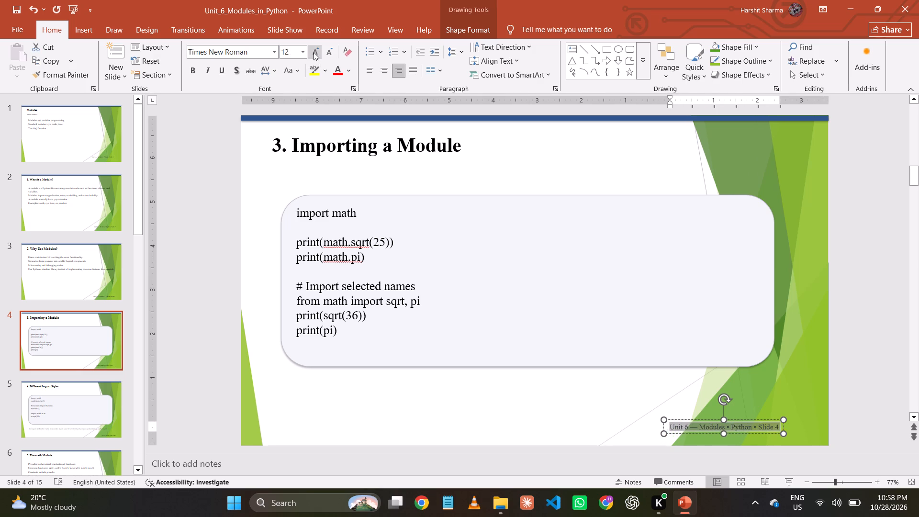
{"action": "left_click", "coordinate": [314, 52]}
{"action": "left_click", "coordinate": [379, 398]}
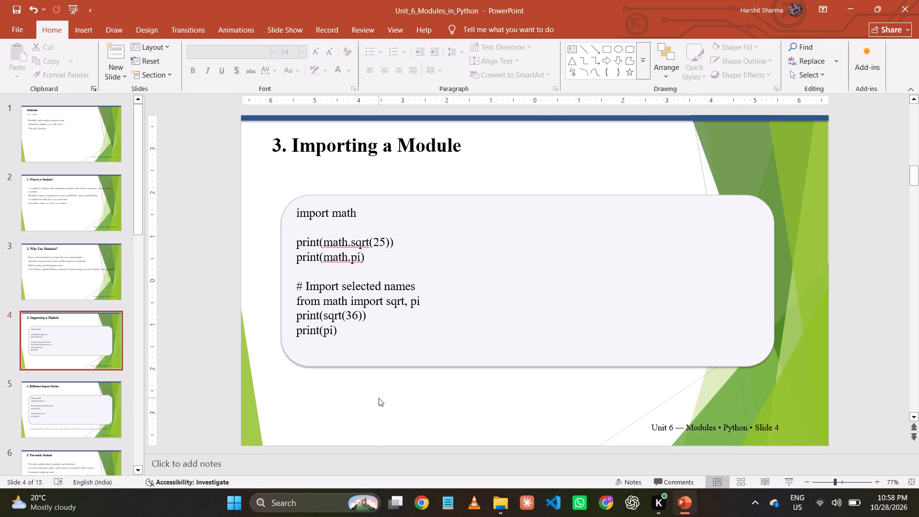
{"action": "key", "text": "ctrl+s"}
Set the footer text on slide 5, Different Import Styles, to font size 14.
{"action": "left_click", "coordinate": [87, 409]}
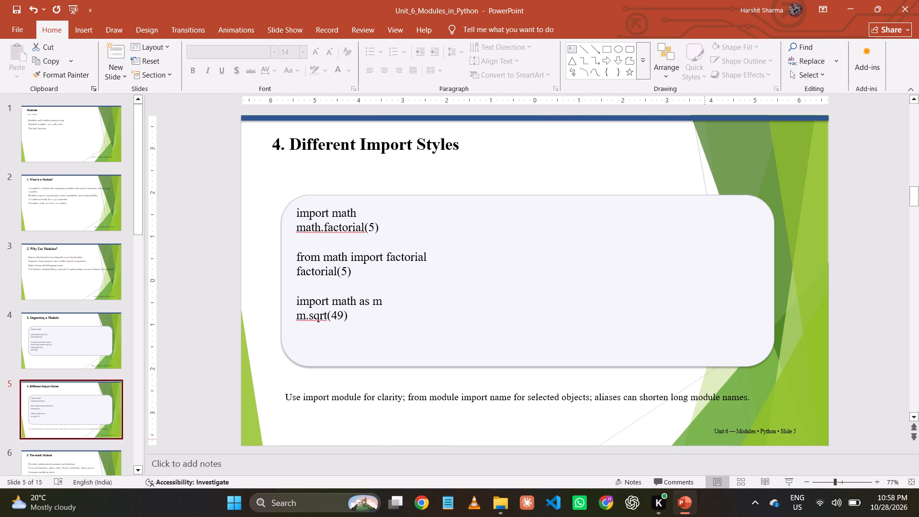
{"action": "left_click", "coordinate": [767, 435]}
{"action": "left_click", "coordinate": [757, 430]}
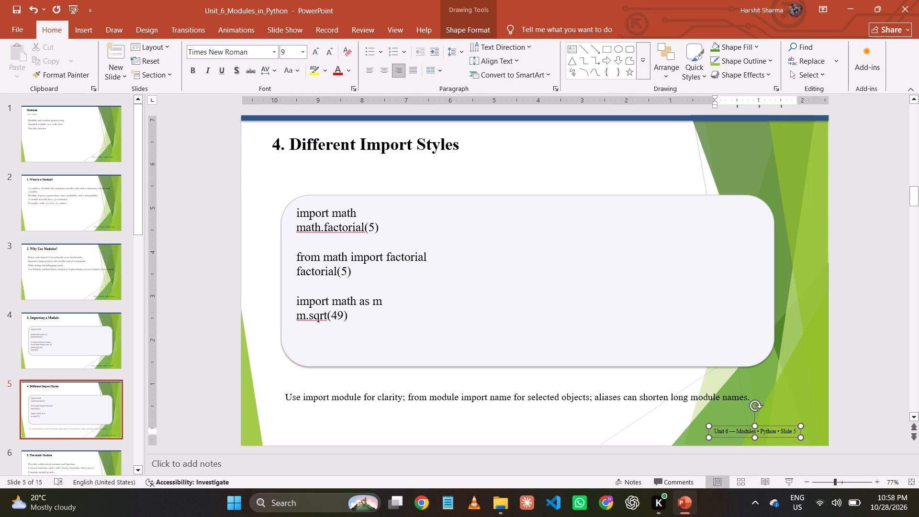
{"action": "key", "text": "ctrl+a"}
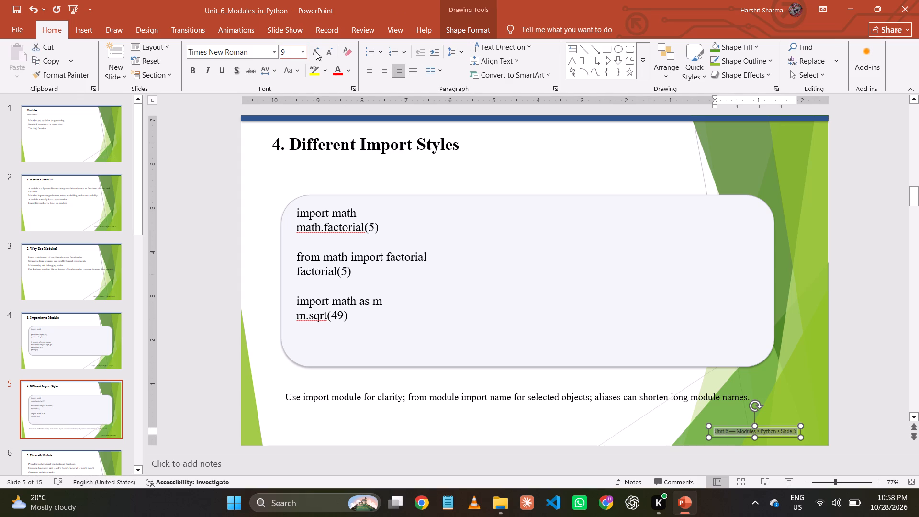
{"action": "double_click", "coordinate": [320, 56]}
{"action": "triple_click", "coordinate": [320, 56]}
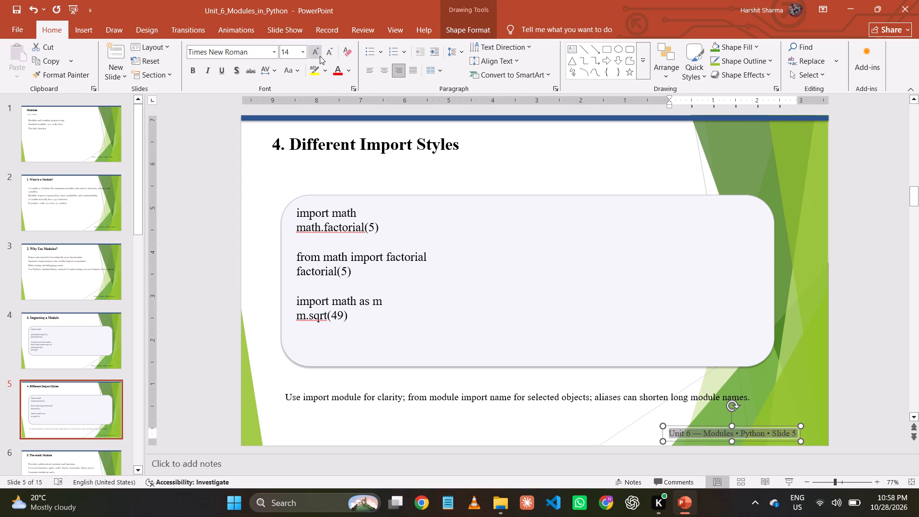
{"action": "left_click", "coordinate": [467, 427]}
Move the explanatory text box below the code block on slide 5 slightly upward and save the presentation.
{"action": "left_click", "coordinate": [482, 390]}
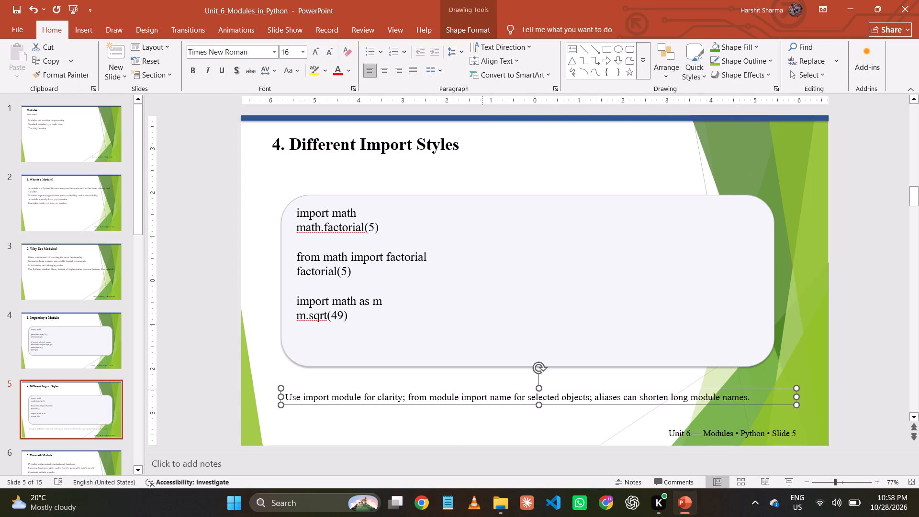
{"action": "left_click_drag", "start_coordinate": [483, 389], "coordinate": [483, 385]}
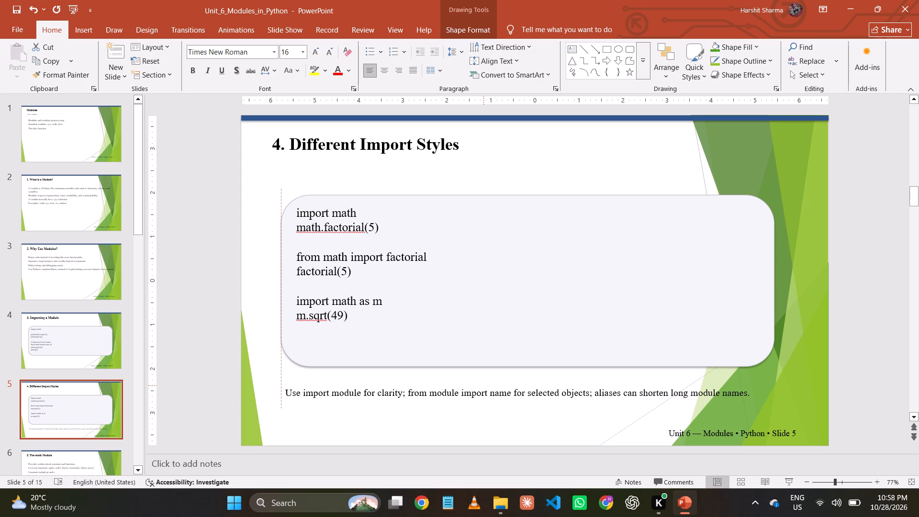
{"action": "left_click_drag", "start_coordinate": [483, 385], "coordinate": [483, 381]}
{"action": "left_click", "coordinate": [482, 428]}
{"action": "key", "text": "ctrl+s"}
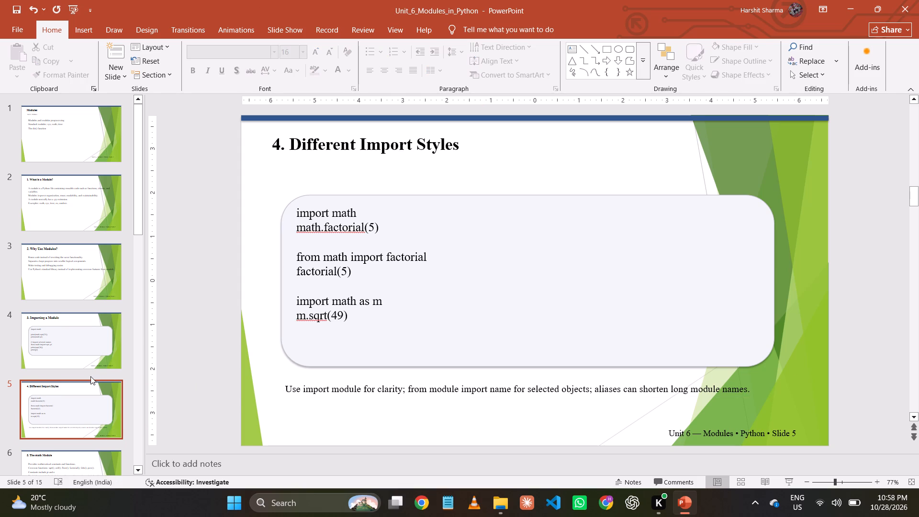
Set the footer text on slide 6, The math Module, to font size 14 and save the presentation.
{"action": "scroll", "coordinate": [90, 376], "scroll_direction": "down", "scroll_amount": 3}
{"action": "left_click", "coordinate": [67, 378]}
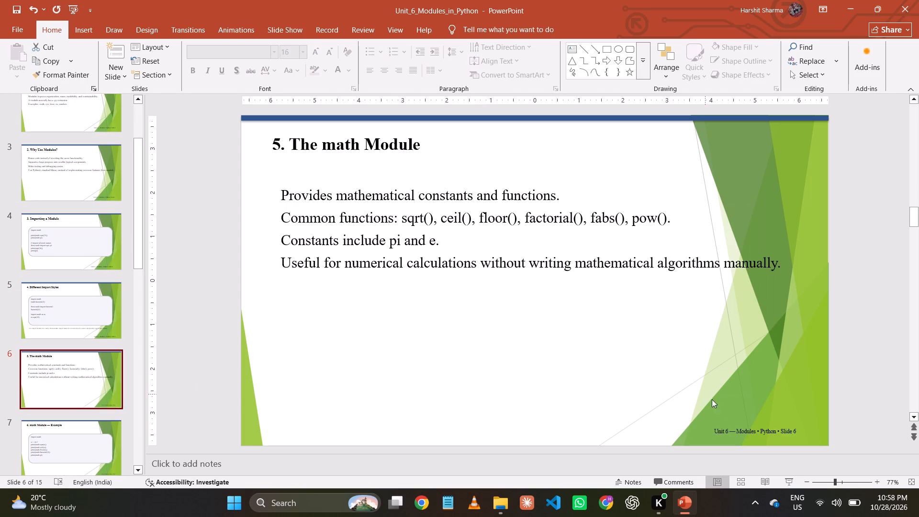
{"action": "left_click", "coordinate": [734, 430]}
{"action": "key", "text": "ctrl+a"}
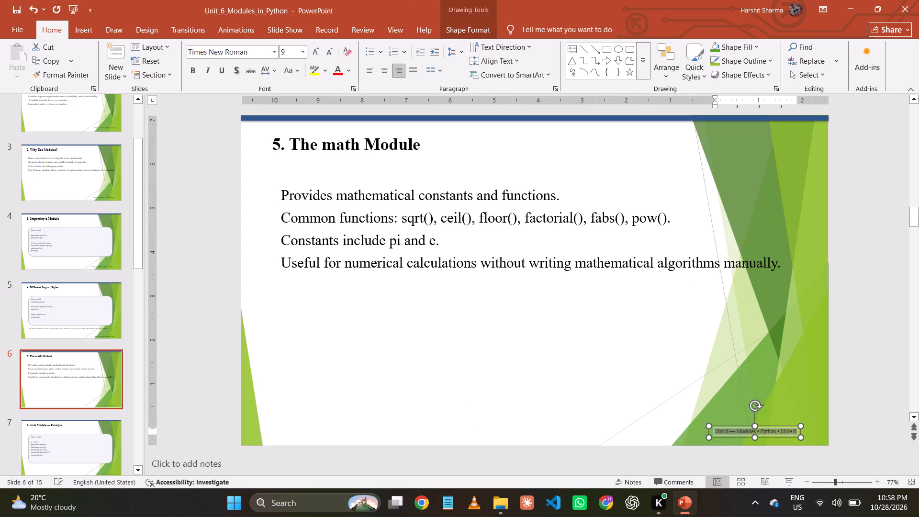
{"action": "triple_click", "coordinate": [318, 54]}
{"action": "left_click", "coordinate": [318, 53]}
{"action": "left_click", "coordinate": [318, 53]}
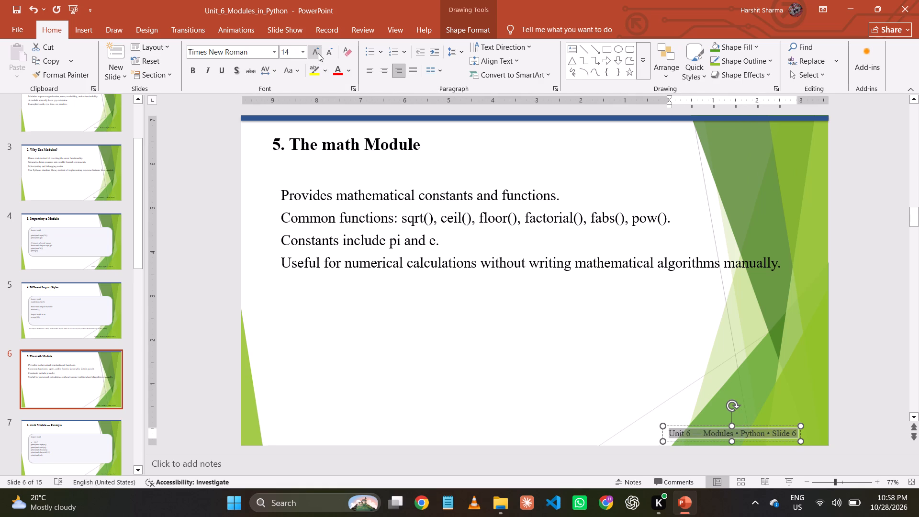
{"action": "left_click", "coordinate": [391, 326]}
{"action": "key", "text": "ctrl+s"}
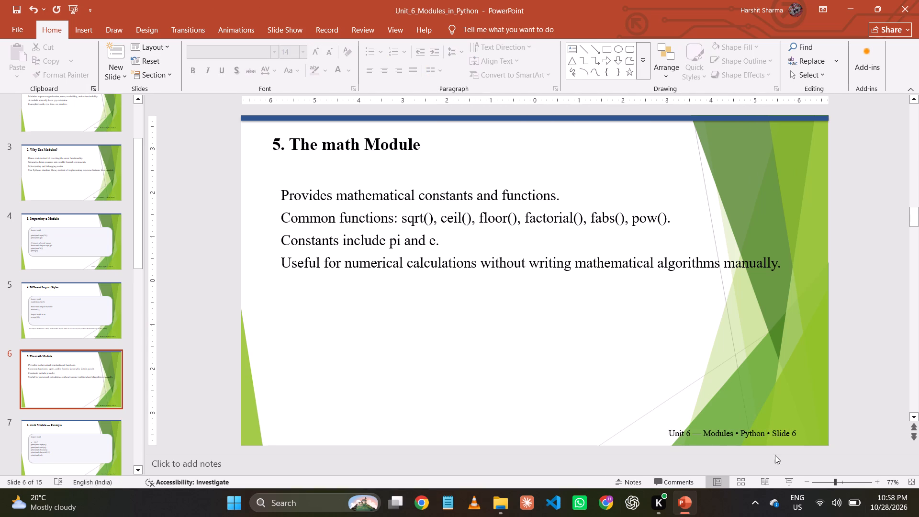
Move the footer text box on slide 6 slightly up and to the left on the slide, and save the presentation.
{"action": "left_click", "coordinate": [734, 425]}
{"action": "left_click_drag", "start_coordinate": [742, 425], "coordinate": [741, 424]}
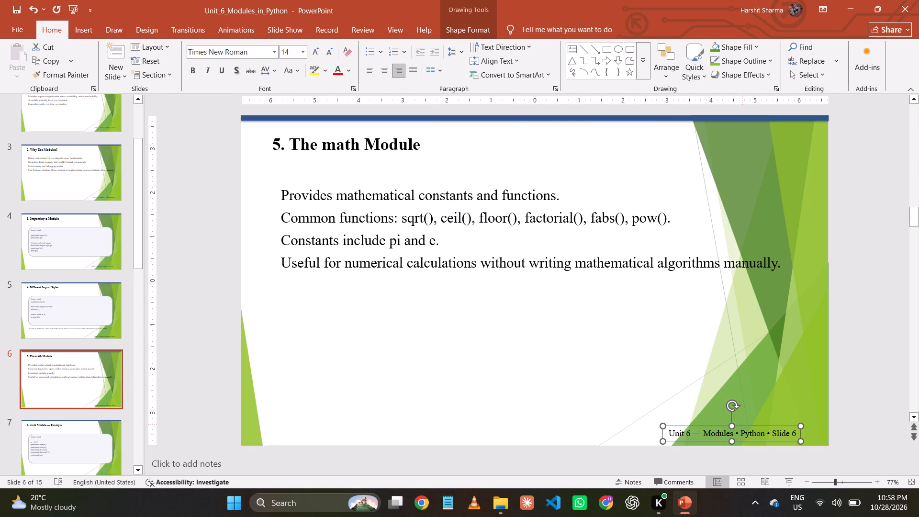
{"action": "left_click_drag", "start_coordinate": [741, 424], "coordinate": [736, 410]}
{"action": "left_click", "coordinate": [519, 395]}
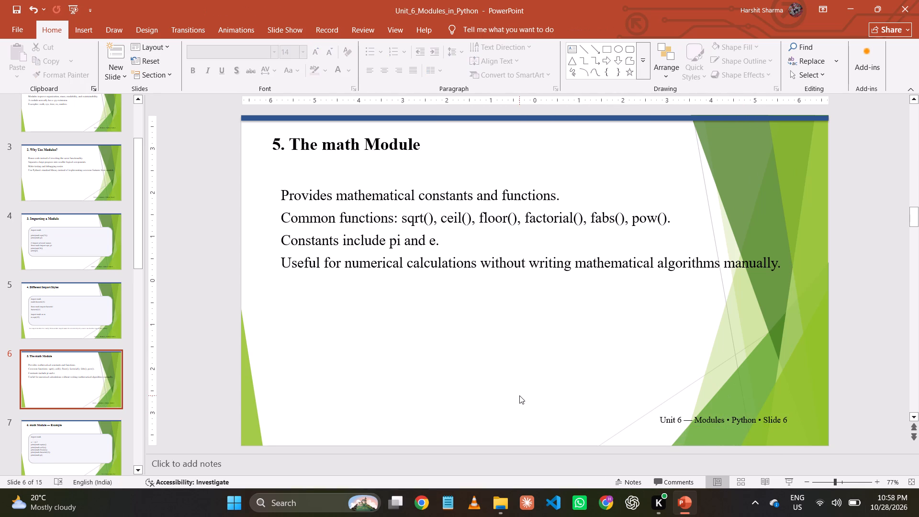
{"action": "key", "text": "ctrl+s"}
Move the footer text box on slide 7, math Module — Example, up and to the left on the slide.
{"action": "left_click", "coordinate": [68, 430]}
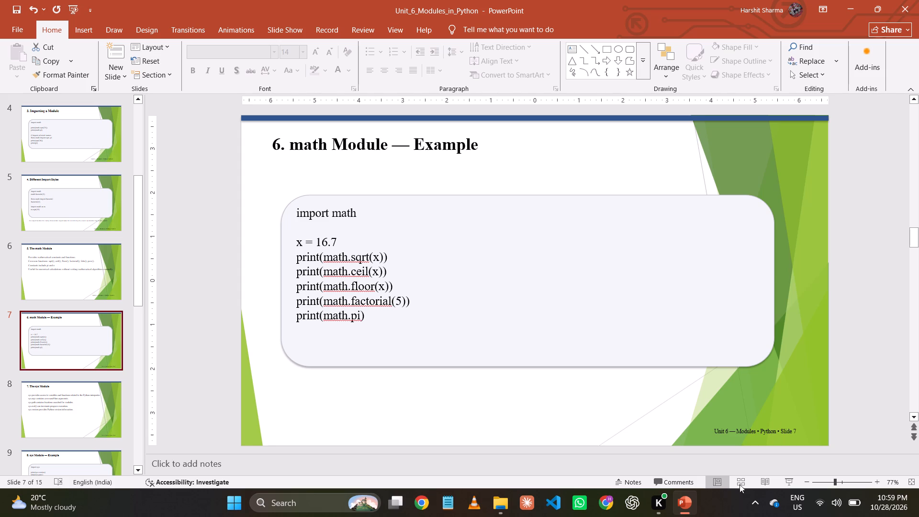
{"action": "left_click", "coordinate": [748, 430]}
{"action": "left_click_drag", "start_coordinate": [748, 424], "coordinate": [737, 416]}
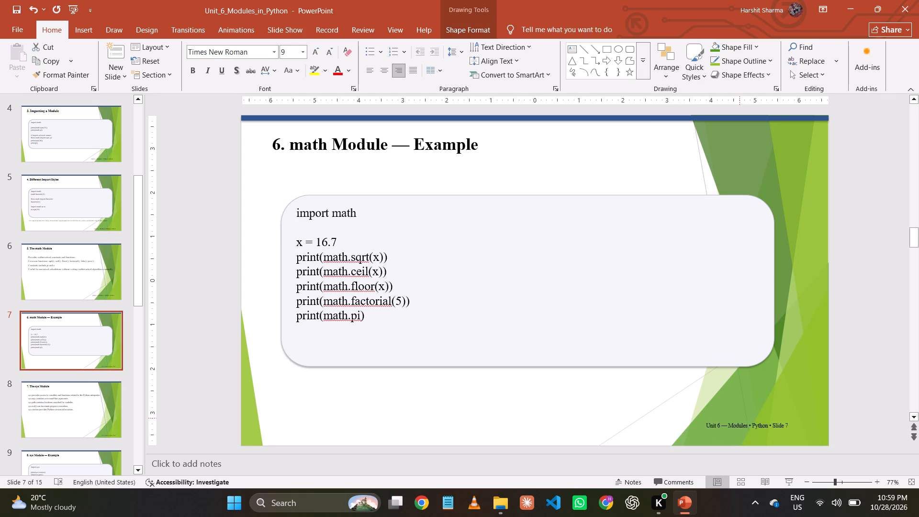
{"action": "left_click_drag", "start_coordinate": [737, 416], "coordinate": [709, 411]}
Set the footer text on slide 7 to font size 14 and save the presentation.
{"action": "left_click", "coordinate": [708, 417]}
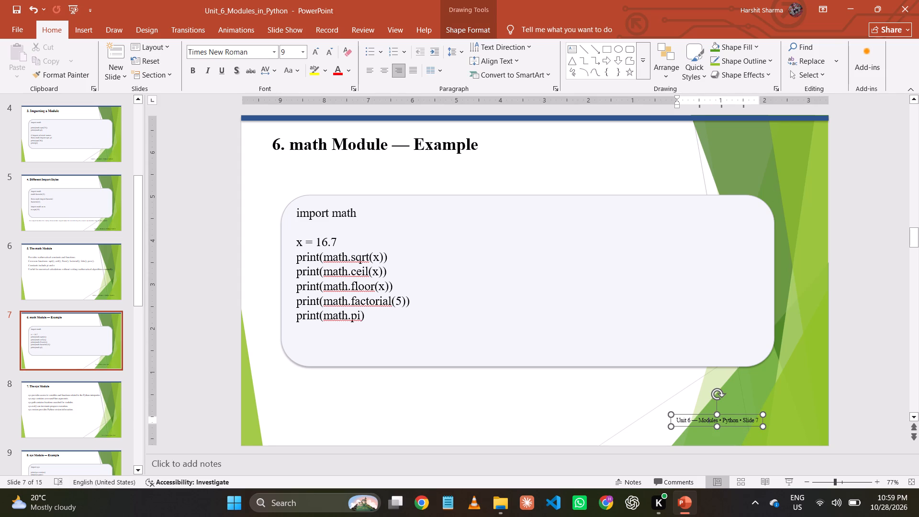
{"action": "key", "text": "ctrl+a"}
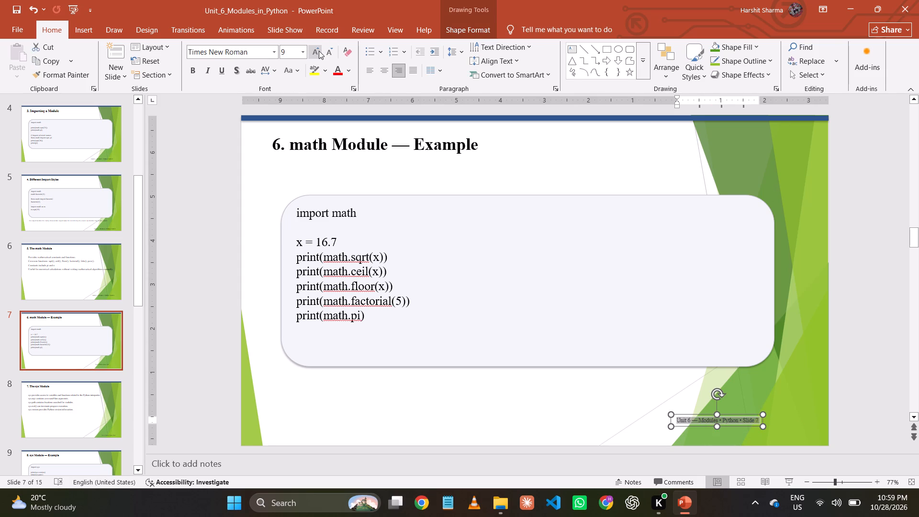
{"action": "triple_click", "coordinate": [319, 51]}
{"action": "left_click", "coordinate": [319, 51]}
{"action": "left_click", "coordinate": [319, 51]}
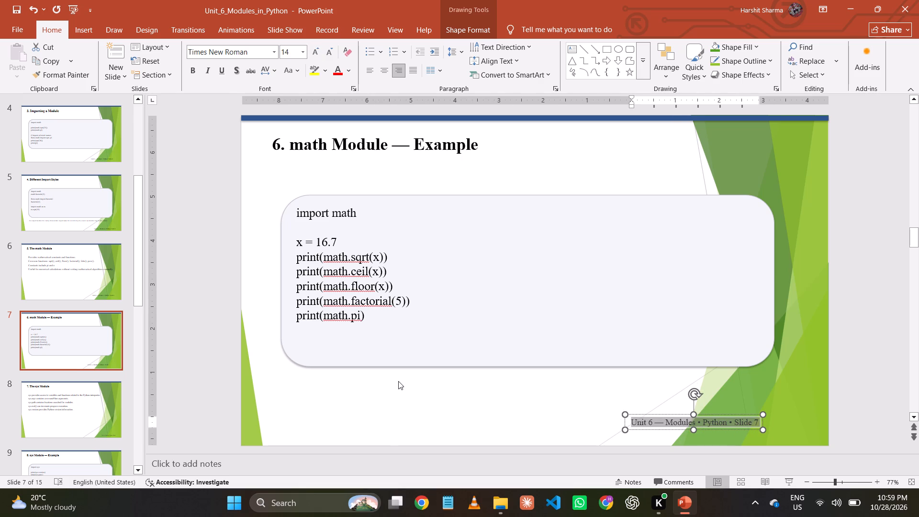
{"action": "left_click", "coordinate": [398, 381]}
{"action": "key", "text": "ctrl+s"}
Set the footer text on slide 8, The sys Module, to font size 14.
{"action": "left_click", "coordinate": [26, 411]}
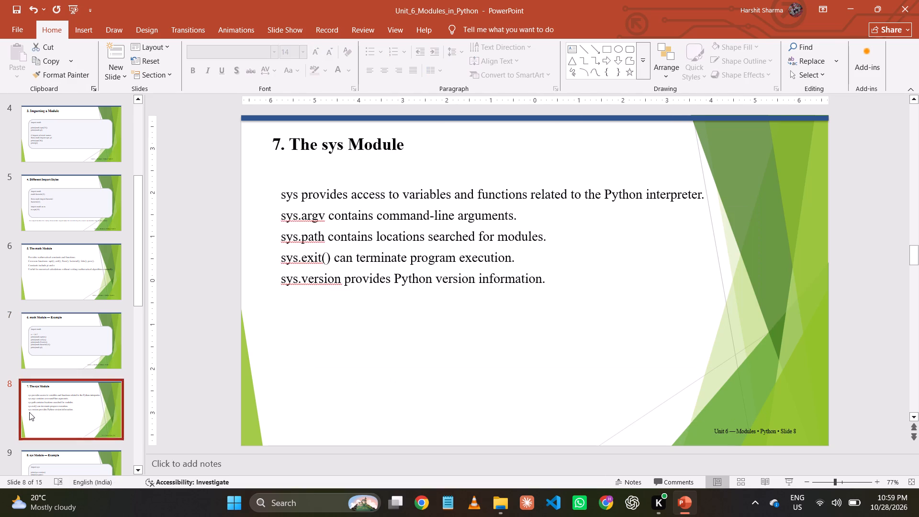
{"action": "left_click", "coordinate": [761, 433]}
{"action": "key", "text": "ctrl+a"}
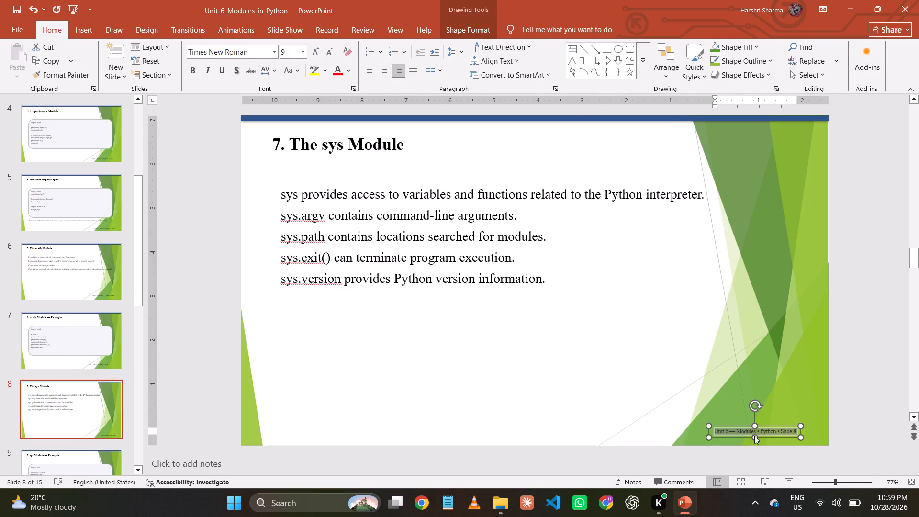
{"action": "triple_click", "coordinate": [316, 56]}
{"action": "left_click", "coordinate": [316, 56]}
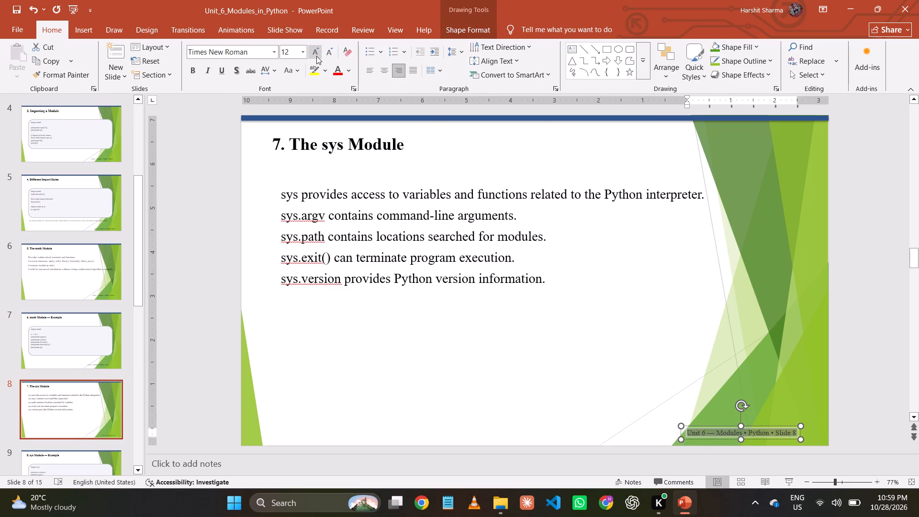
{"action": "left_click", "coordinate": [316, 56]}
{"action": "left_click", "coordinate": [565, 414]}
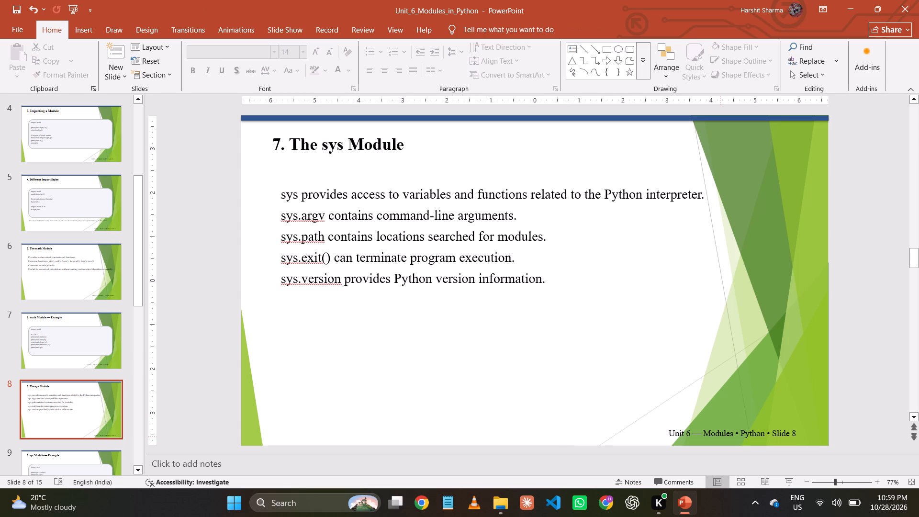
Move the footer text box on slide 8 up and to the left on the slide, and save the presentation.
{"action": "left_click", "coordinate": [720, 437]}
{"action": "left_click_drag", "start_coordinate": [721, 425], "coordinate": [689, 403]}
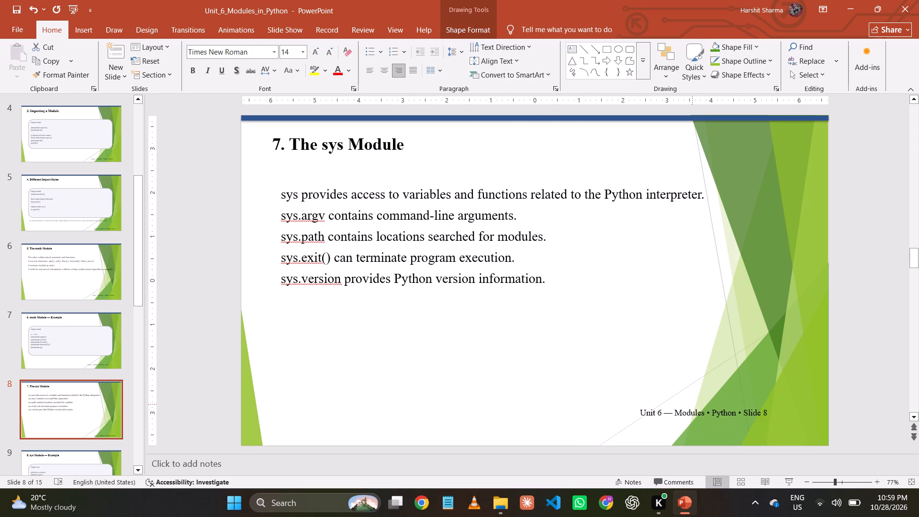
{"action": "left_click_drag", "start_coordinate": [689, 403], "coordinate": [688, 407]}
{"action": "left_click", "coordinate": [595, 396]}
{"action": "key", "text": "ctrl+s"}
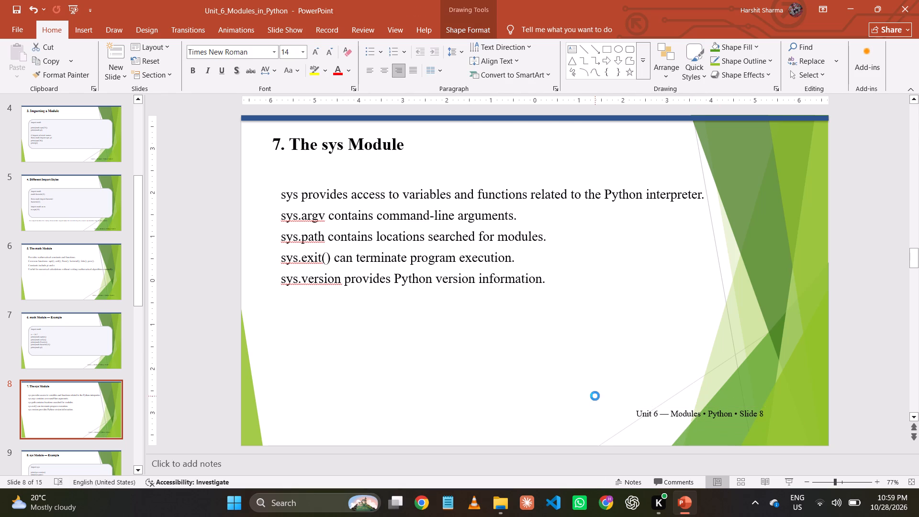
Move the footer text box on slide 9, sys Module — Example, up and to the left on the slide.
{"action": "scroll", "coordinate": [54, 412], "scroll_direction": "down", "scroll_amount": 9}
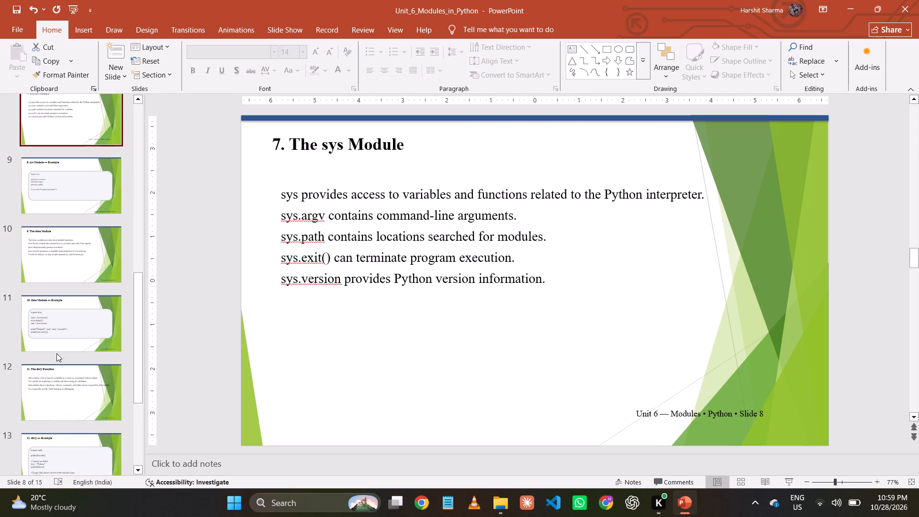
{"action": "left_click", "coordinate": [63, 177]}
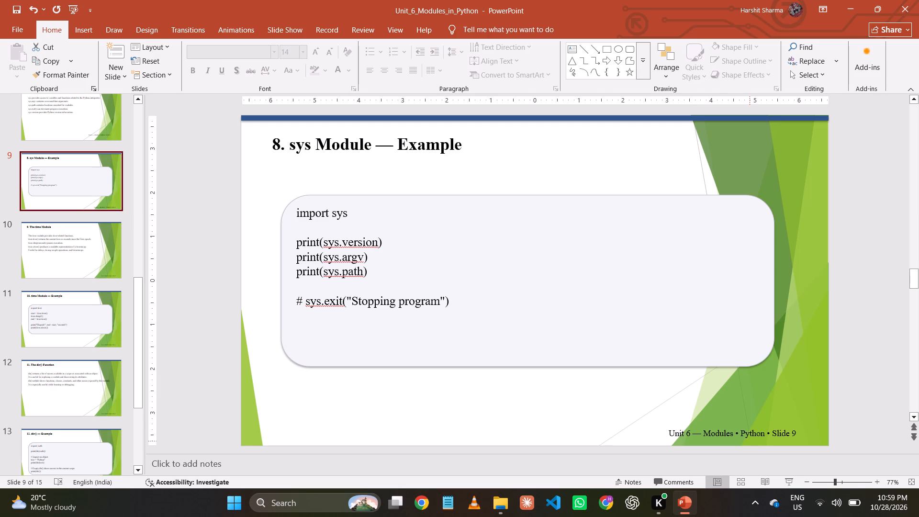
{"action": "left_click", "coordinate": [750, 432]}
{"action": "left_click_drag", "start_coordinate": [750, 426], "coordinate": [729, 405]}
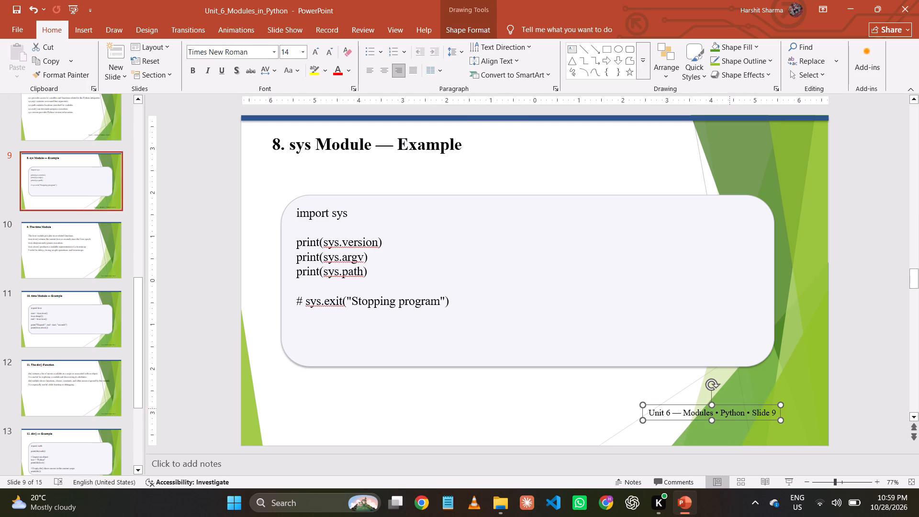
{"action": "left_click", "coordinate": [730, 411]}
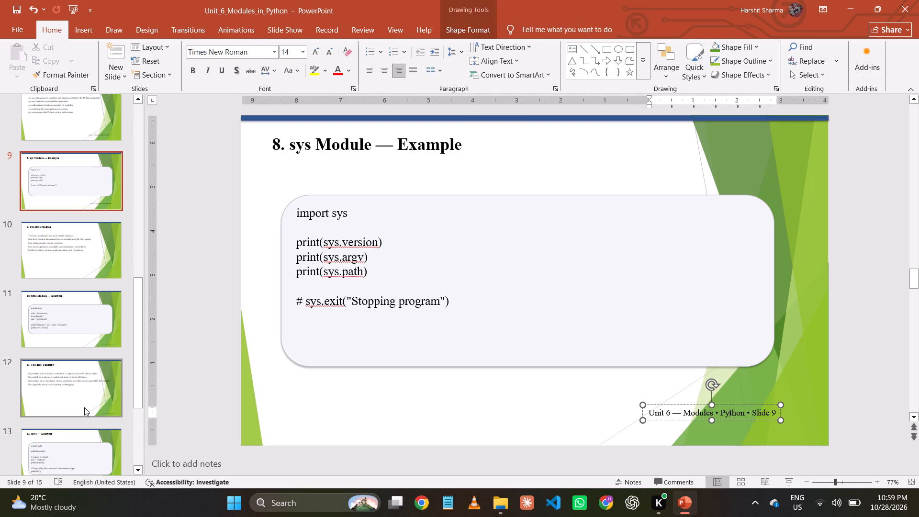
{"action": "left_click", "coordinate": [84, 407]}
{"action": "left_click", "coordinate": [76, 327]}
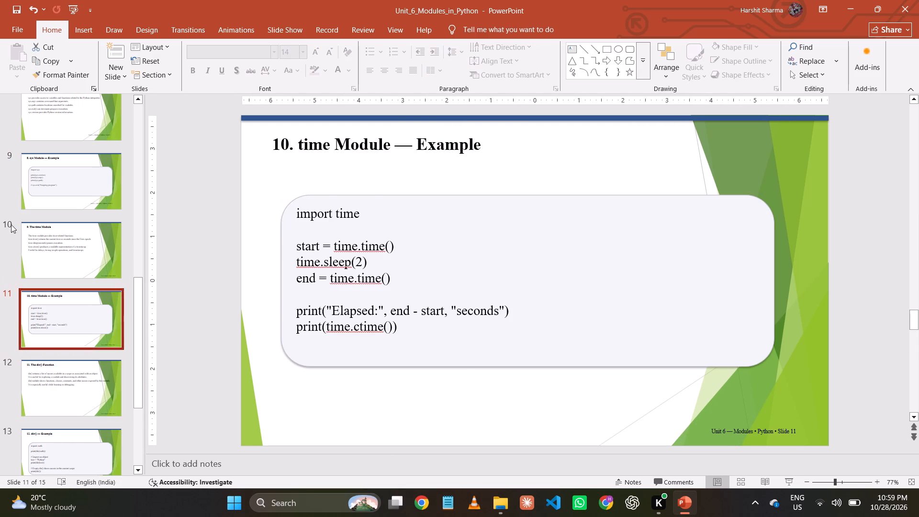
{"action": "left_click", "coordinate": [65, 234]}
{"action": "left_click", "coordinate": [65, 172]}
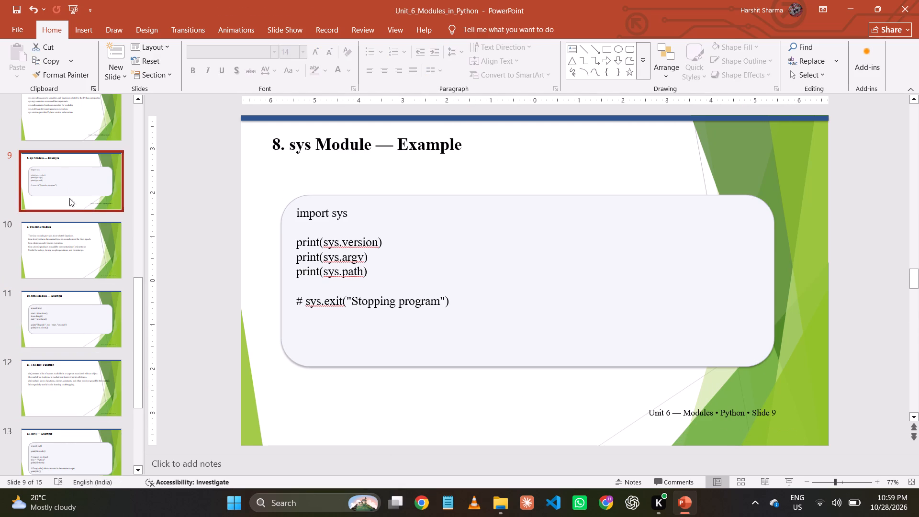
Set the footer text on slide 10, The time Module, to font size 14.
{"action": "left_click", "coordinate": [69, 258]}
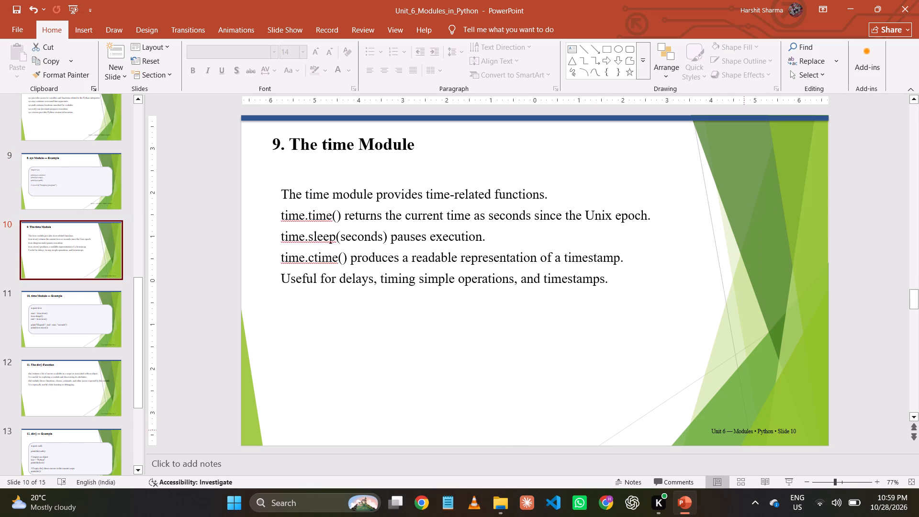
{"action": "left_click", "coordinate": [744, 430]}
{"action": "key", "text": "ctrl+a"}
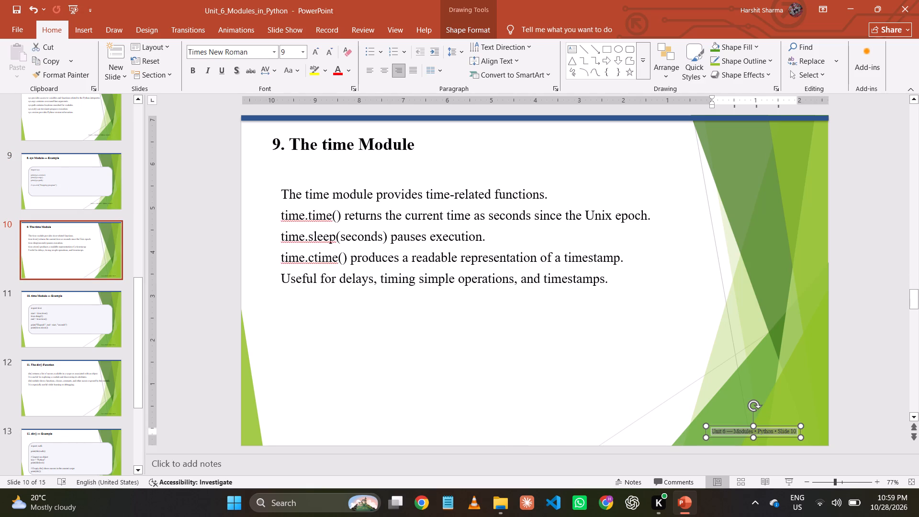
{"action": "double_click", "coordinate": [311, 52]}
{"action": "left_click", "coordinate": [311, 52]}
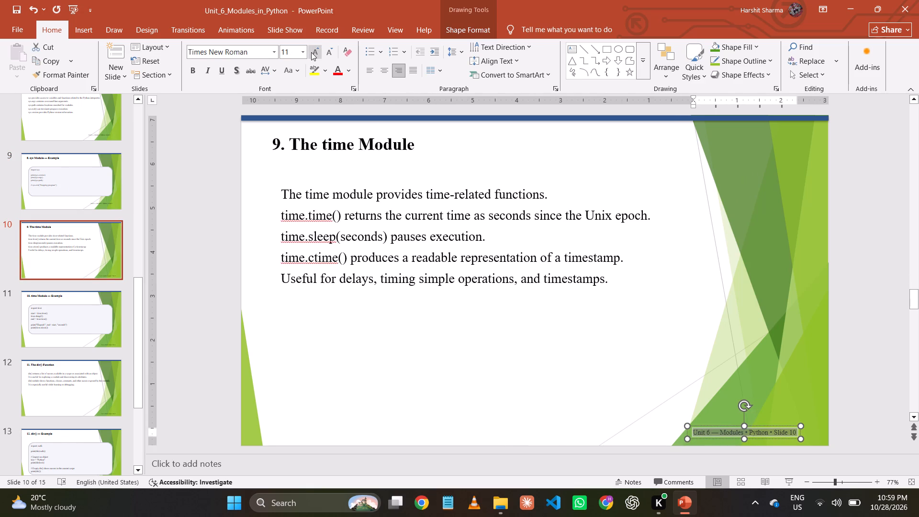
{"action": "left_click", "coordinate": [311, 52]}
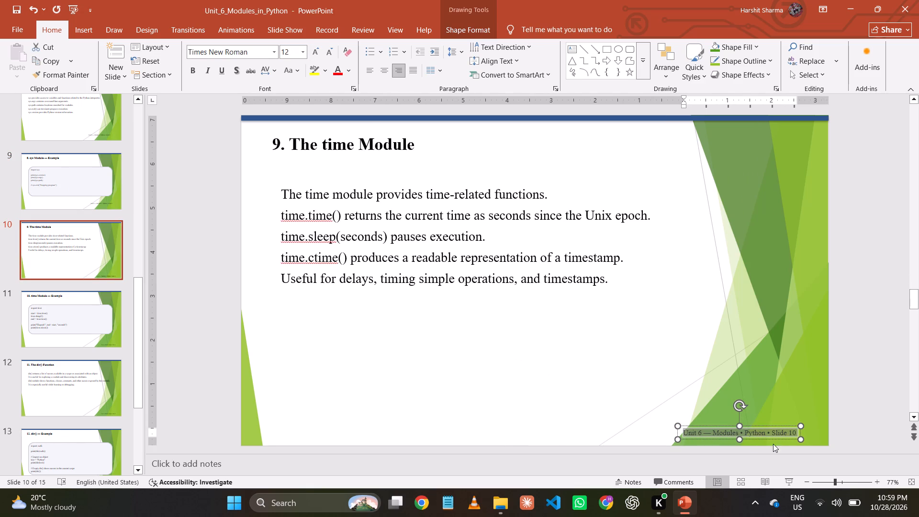
{"action": "left_click", "coordinate": [311, 49]}
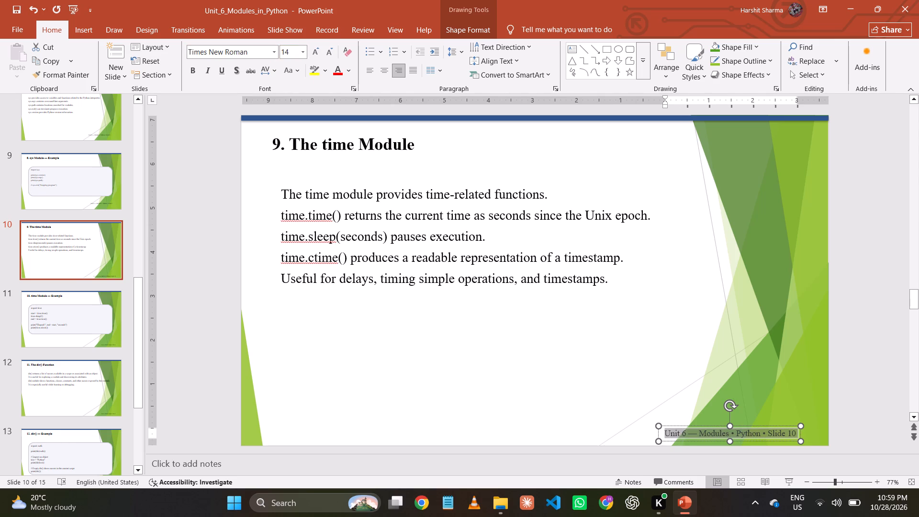
{"action": "left_click", "coordinate": [615, 333]}
Move the footer text box on slide 10 up and to the left on the slide, and save the presentation.
{"action": "left_click", "coordinate": [705, 438]}
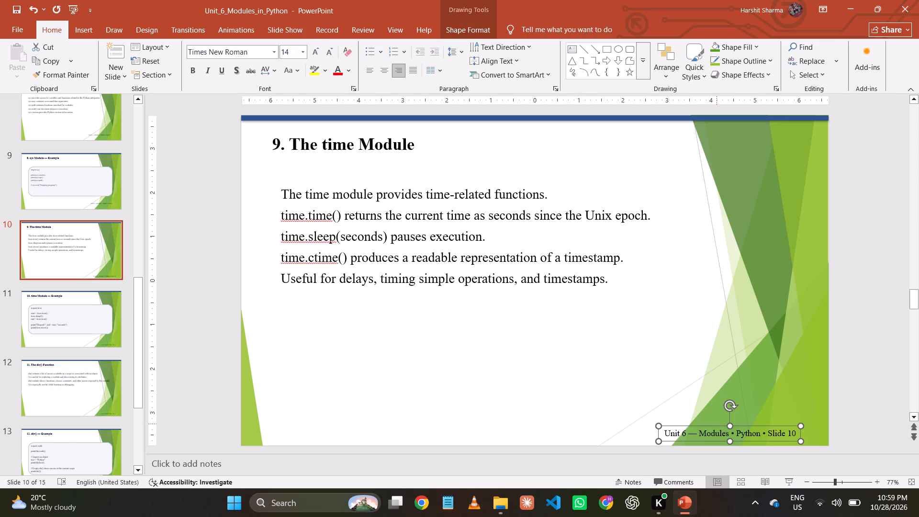
{"action": "left_click_drag", "start_coordinate": [717, 425], "coordinate": [693, 396]}
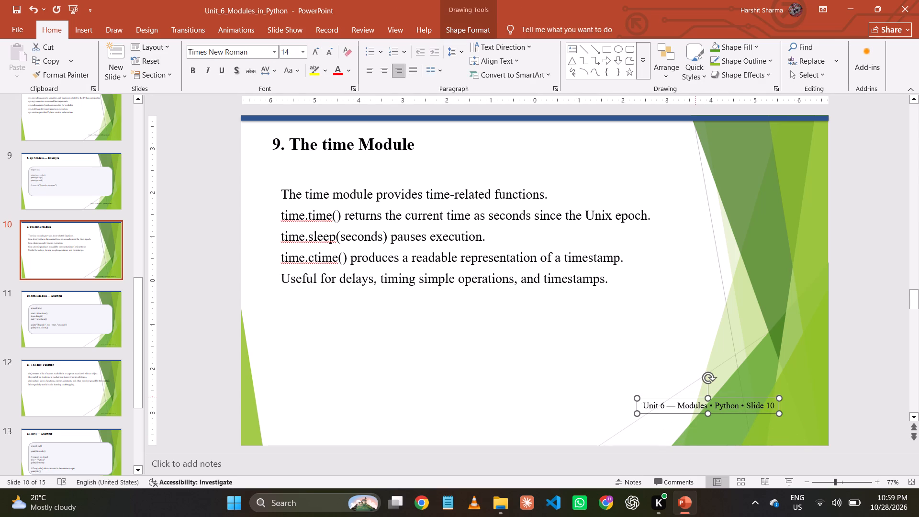
{"action": "left_click", "coordinate": [525, 382]}
{"action": "key", "text": "ctrl+s"}
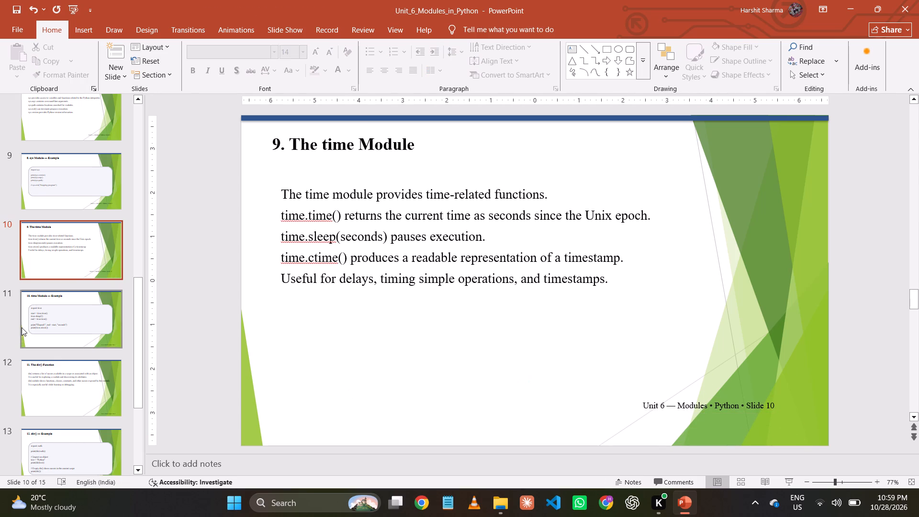
Set the footer text on slide 11, time Module — Example, to font size 14 and save the presentation.
{"action": "left_click", "coordinate": [22, 327]}
{"action": "left_click", "coordinate": [729, 430]}
{"action": "key", "text": "ctrl+a"}
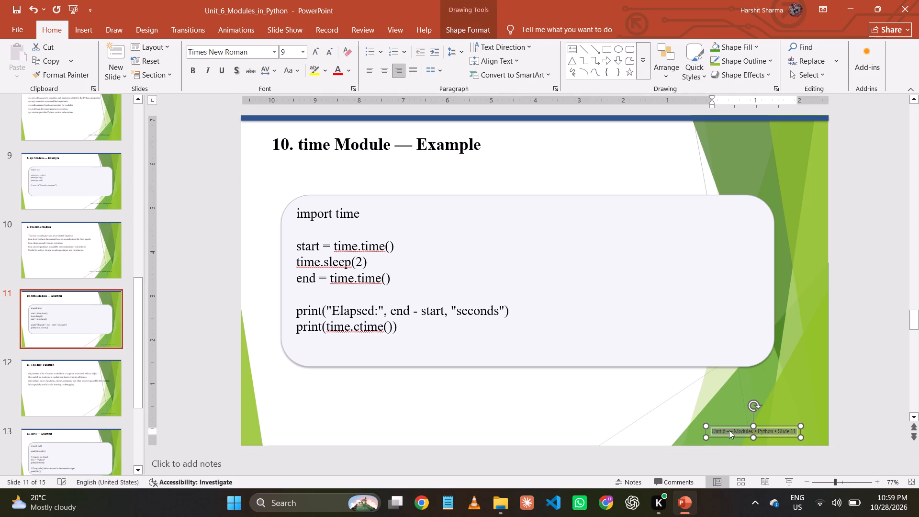
{"action": "triple_click", "coordinate": [312, 49]}
{"action": "left_click", "coordinate": [312, 49]}
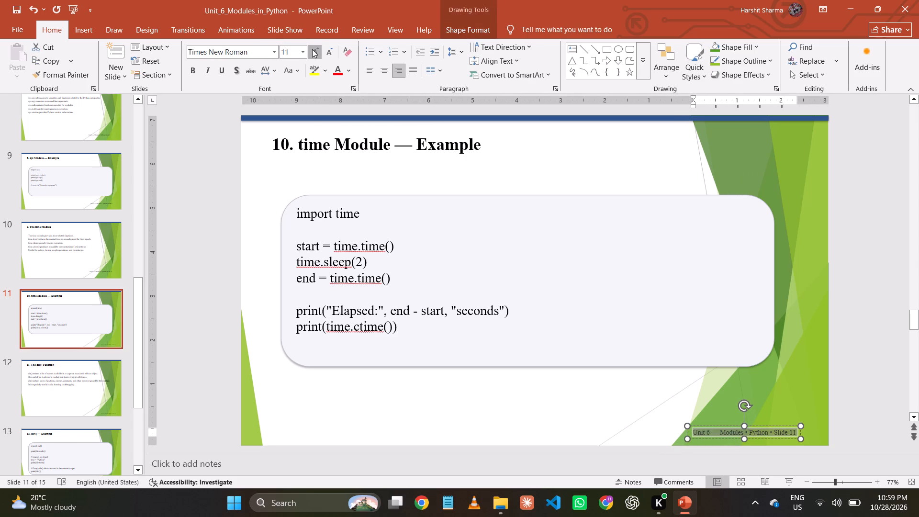
{"action": "left_click", "coordinate": [312, 49]}
{"action": "left_click", "coordinate": [445, 412]}
{"action": "key", "text": "ctrl+s"}
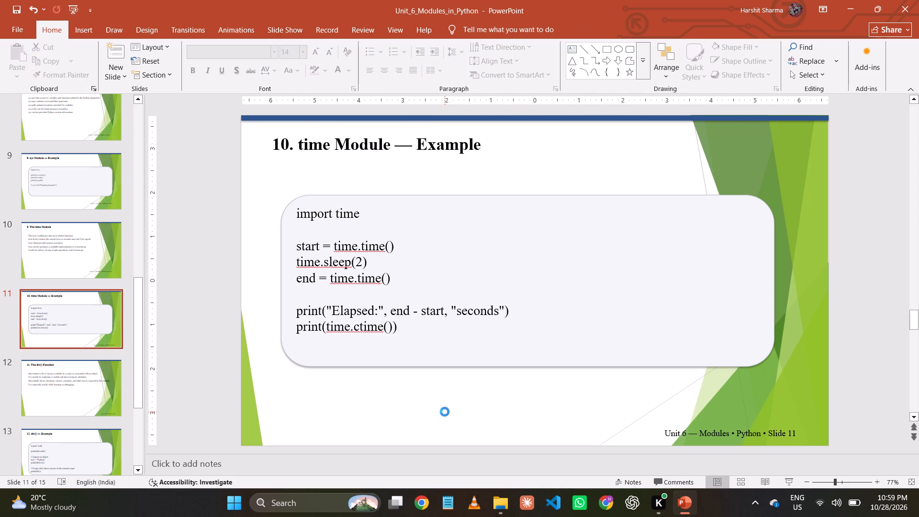
Move the footer text box on slide 11 up and to the left on the slide, and save the presentation.
{"action": "left_click", "coordinate": [737, 438]}
{"action": "left_click_drag", "start_coordinate": [738, 426], "coordinate": [704, 412]}
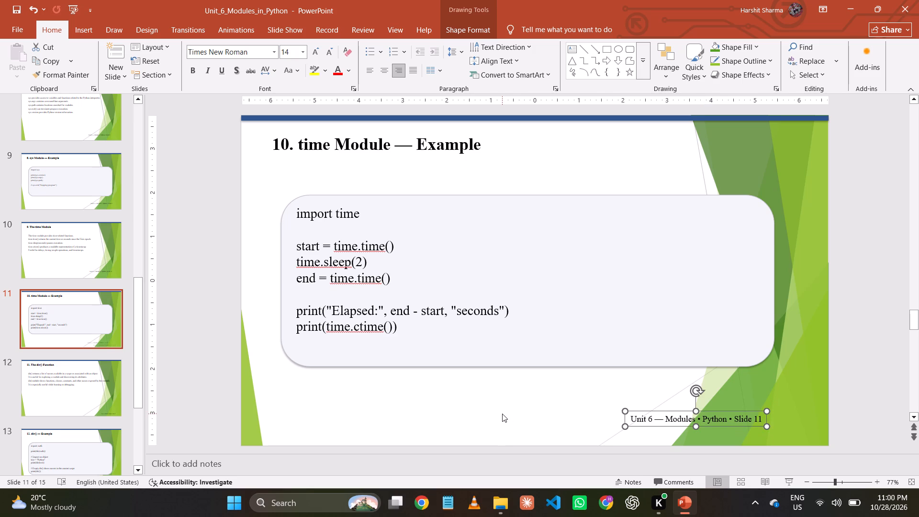
{"action": "left_click", "coordinate": [502, 413]}
{"action": "key", "text": "ctrl+s"}
Set the footer text on slide 12, The dir() Function, to font size 14.
{"action": "left_click", "coordinate": [83, 391]}
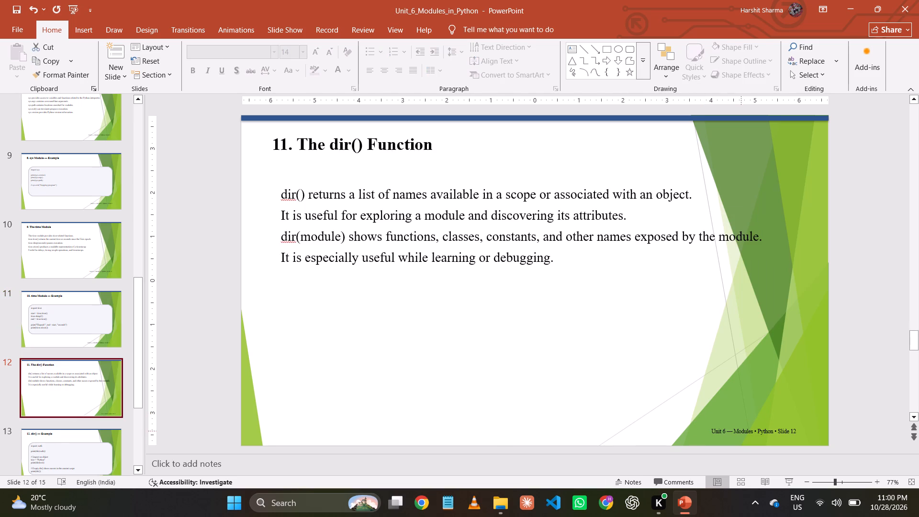
{"action": "left_click", "coordinate": [744, 428]}
{"action": "key", "text": "ctrl+a"}
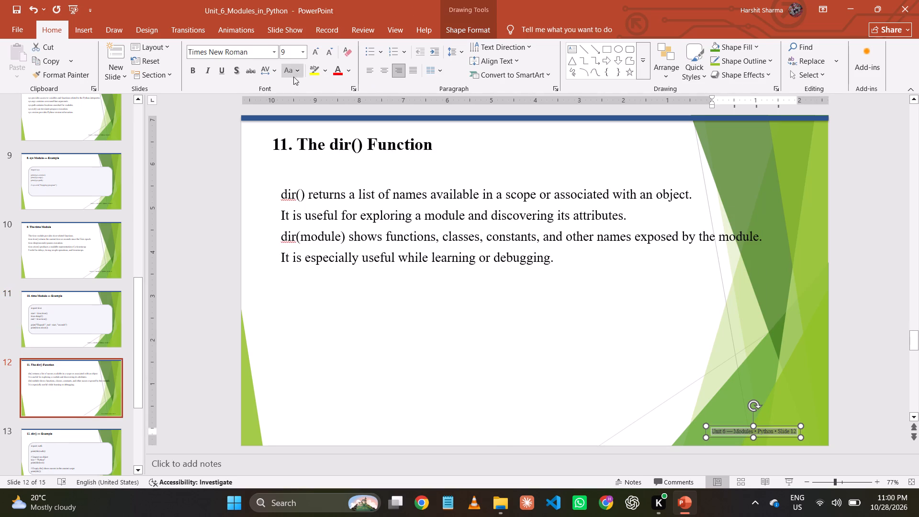
{"action": "triple_click", "coordinate": [318, 53]}
{"action": "left_click", "coordinate": [318, 53]}
{"action": "left_click", "coordinate": [318, 53]}
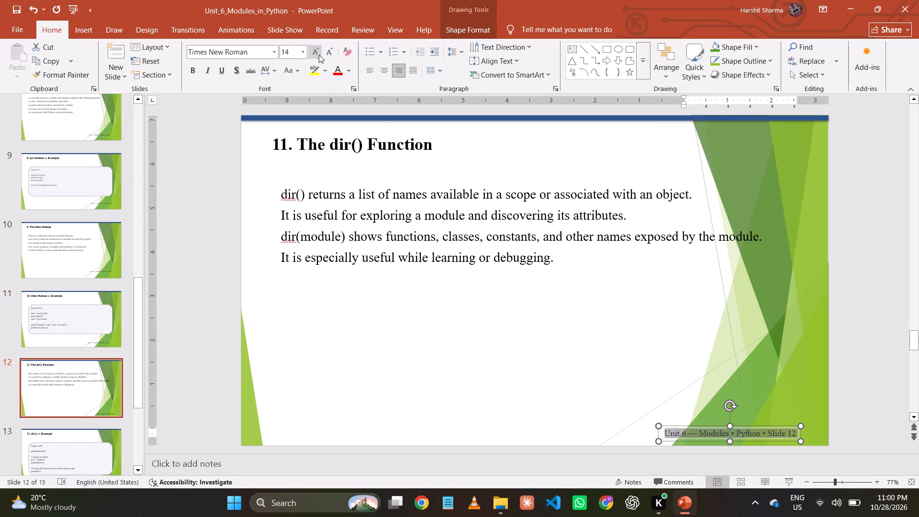
{"action": "left_click", "coordinate": [392, 343]}
Move the footer text box on slide 12 up and to the left on the slide, and save the presentation.
{"action": "left_click", "coordinate": [722, 436]}
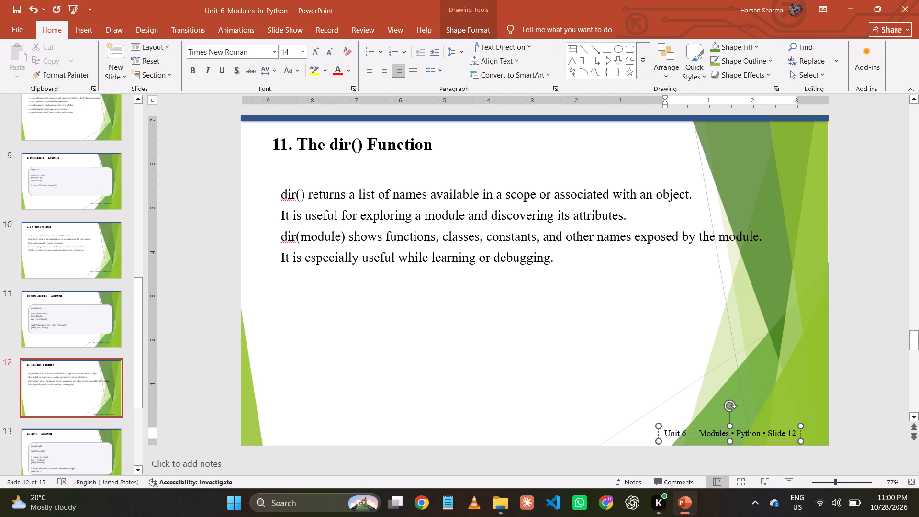
{"action": "left_click_drag", "start_coordinate": [720, 425], "coordinate": [695, 407]}
{"action": "left_click", "coordinate": [586, 388]}
{"action": "key", "text": "ctrl+s"}
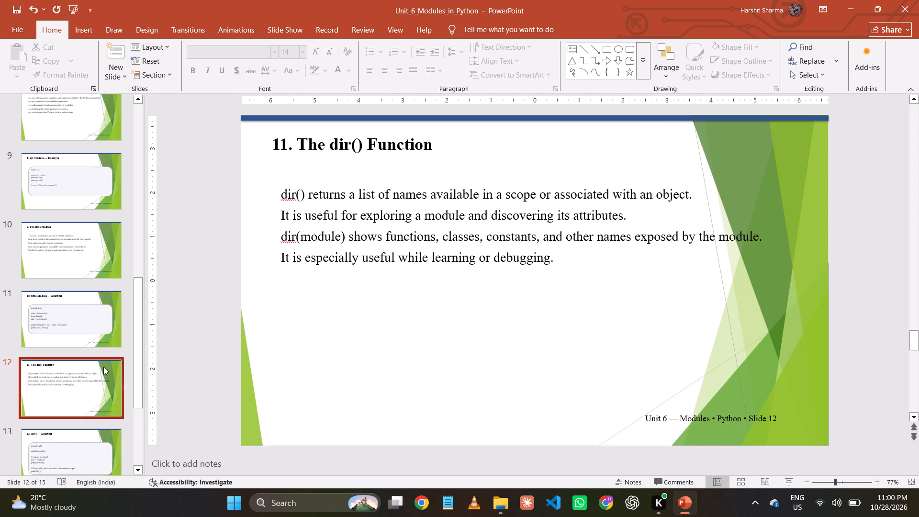
Set the footer text on slide 13, dir() — Example, to font size 14 and save the presentation.
{"action": "scroll", "coordinate": [103, 367], "scroll_direction": "down", "scroll_amount": 8}
{"action": "left_click", "coordinate": [86, 288]}
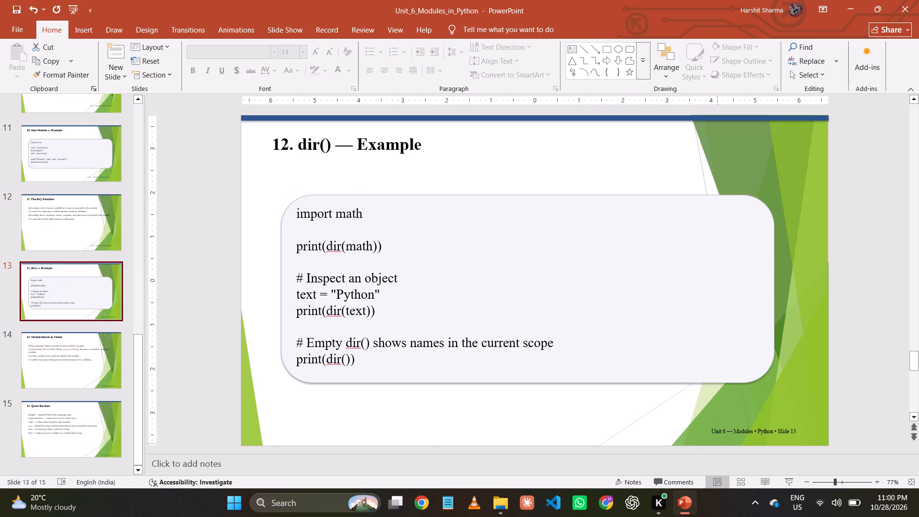
{"action": "left_click", "coordinate": [722, 435]}
{"action": "left_click", "coordinate": [727, 428]}
{"action": "key", "text": "ctrl+a"}
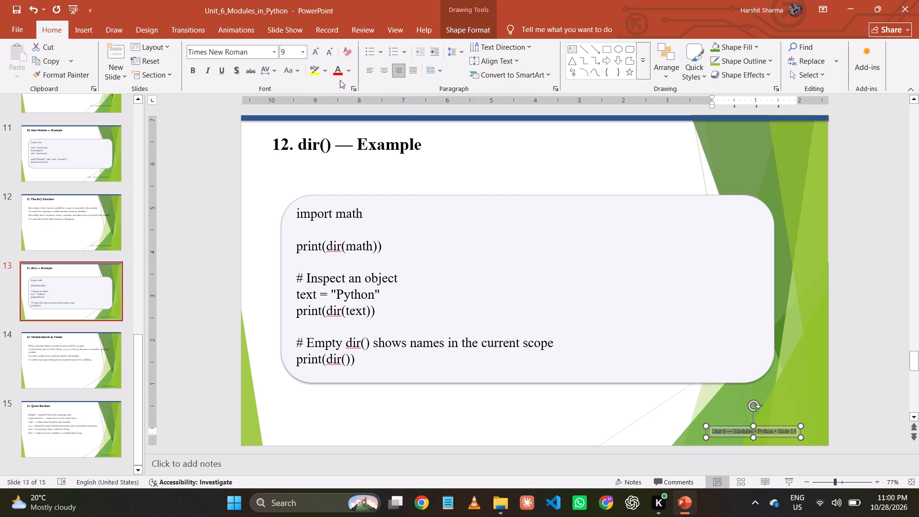
{"action": "left_click", "coordinate": [323, 58]}
{"action": "triple_click", "coordinate": [318, 56]}
{"action": "left_click", "coordinate": [318, 56]}
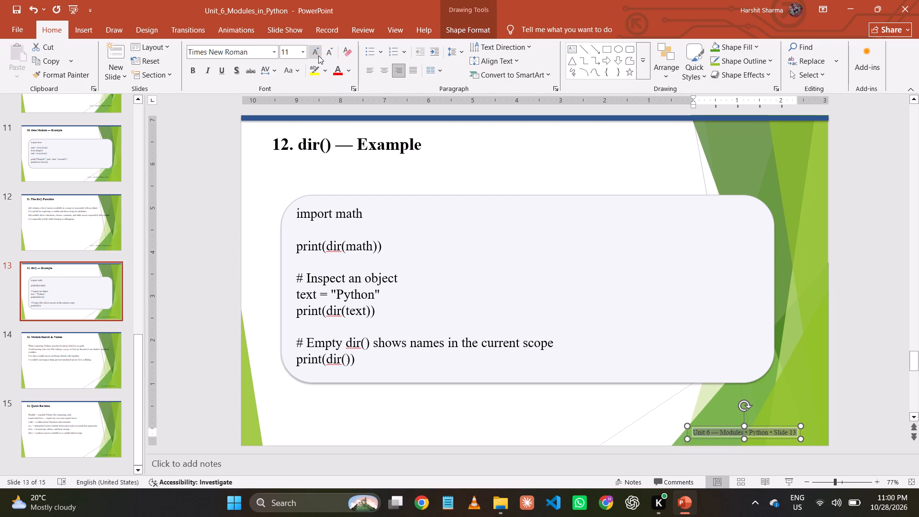
{"action": "double_click", "coordinate": [318, 56]}
{"action": "left_click", "coordinate": [318, 56]}
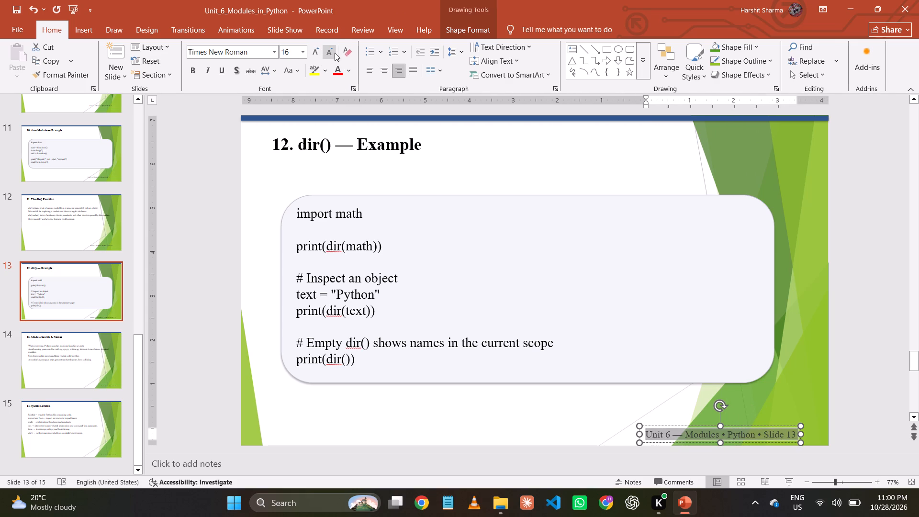
{"action": "left_click", "coordinate": [335, 53]}
{"action": "left_click", "coordinate": [512, 403]}
{"action": "key", "text": "ctrl+s"}
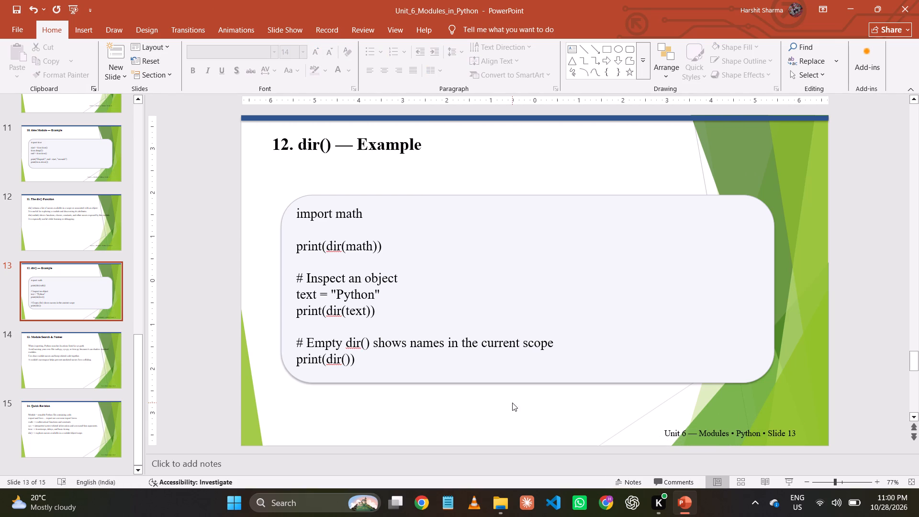
Move the footer text box on slide 13 slightly up and to the left on the slide, and save the presentation.
{"action": "left_click", "coordinate": [756, 434]}
{"action": "left_click_drag", "start_coordinate": [756, 427], "coordinate": [740, 419]}
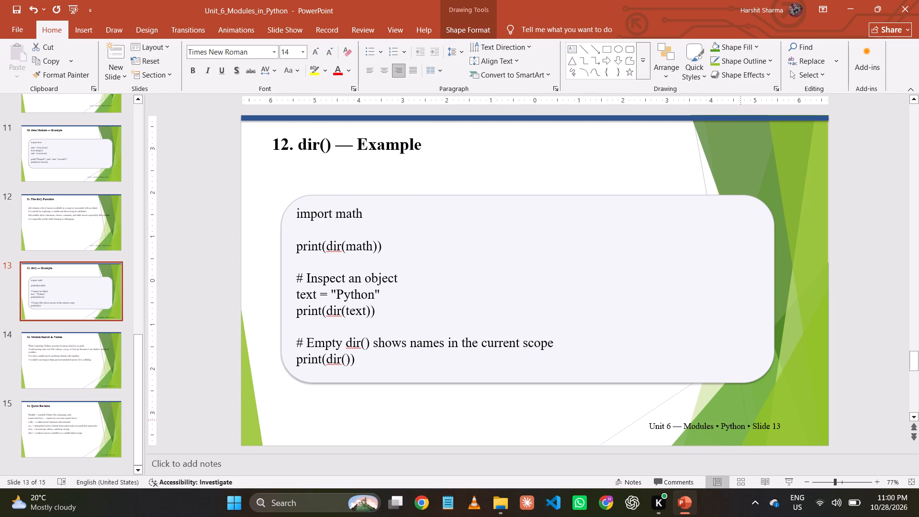
{"action": "left_click_drag", "start_coordinate": [740, 419], "coordinate": [720, 417]}
{"action": "left_click", "coordinate": [533, 442]}
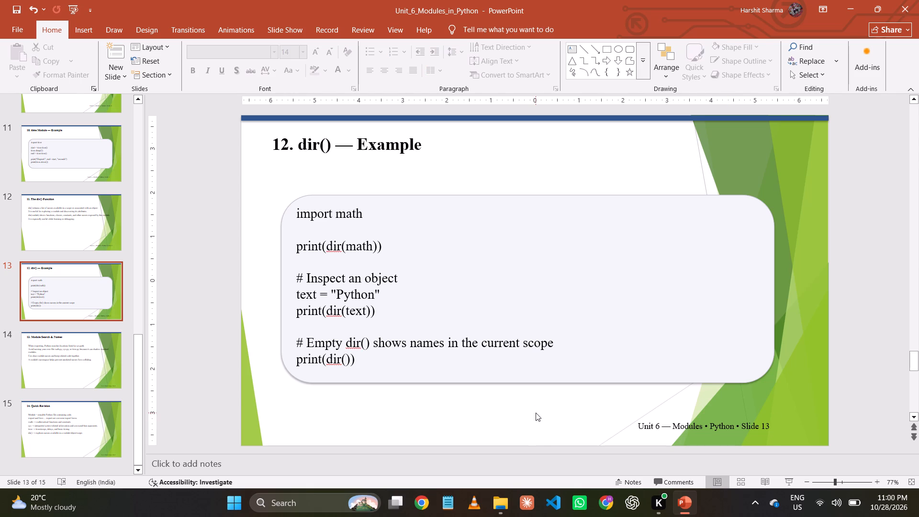
{"action": "key", "text": "ctrl+s"}
Set the footer text on slide 14, Module Search & Names, to font size 14.
{"action": "left_click", "coordinate": [70, 365]}
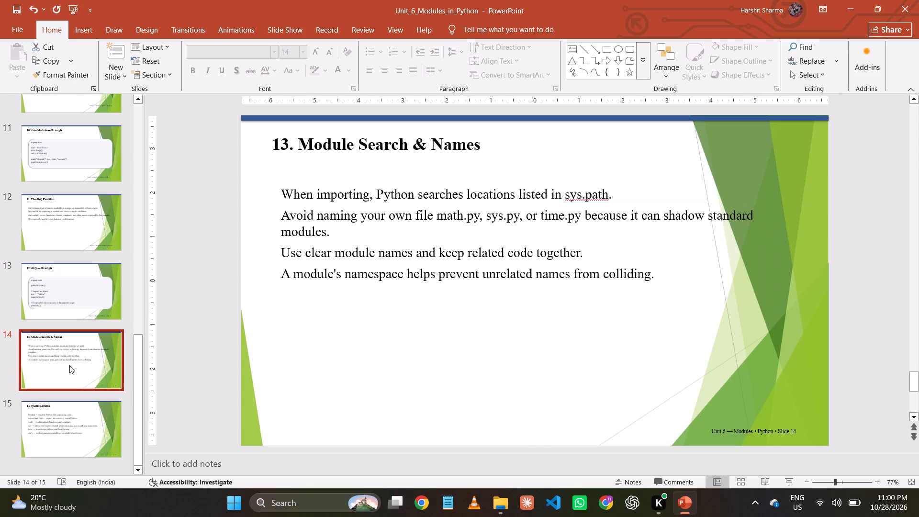
{"action": "left_click", "coordinate": [735, 427]}
{"action": "left_click", "coordinate": [734, 433]}
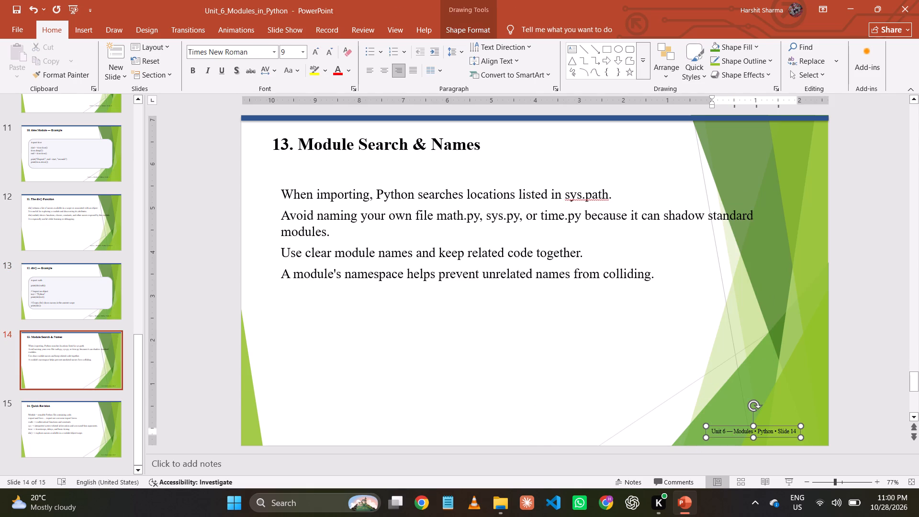
{"action": "key", "text": "ctrl+a"}
{"action": "triple_click", "coordinate": [318, 54]}
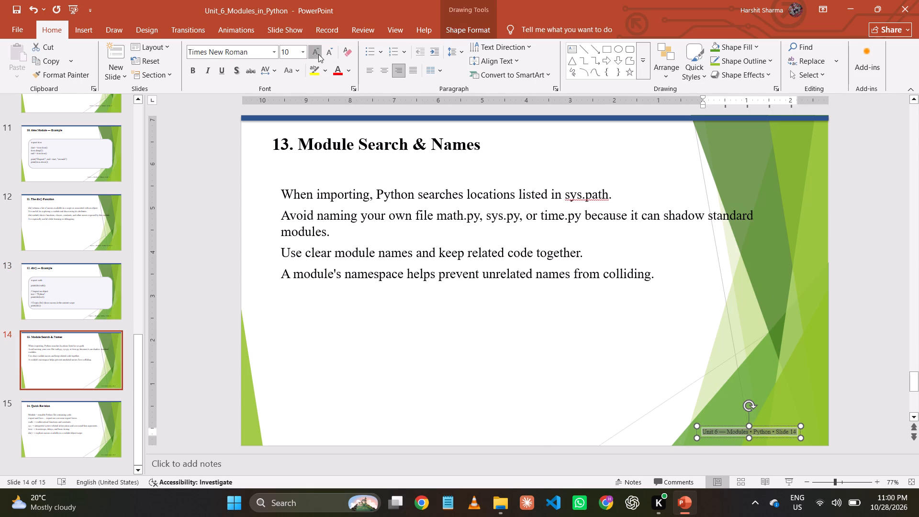
{"action": "left_click", "coordinate": [318, 54]}
{"action": "left_click", "coordinate": [318, 54]}
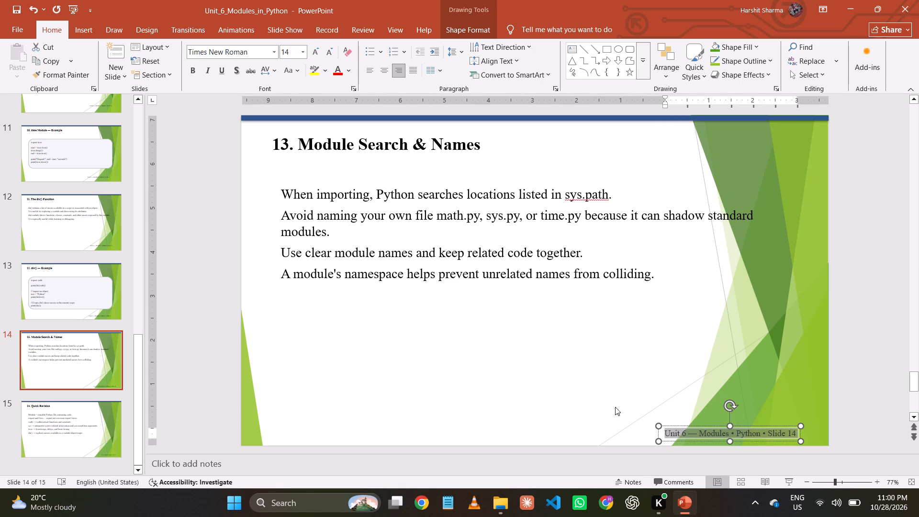
Move the footer text box on slide 14 up and to the left on the slide, and save the presentation.
{"action": "left_click_drag", "start_coordinate": [721, 426], "coordinate": [695, 414]}
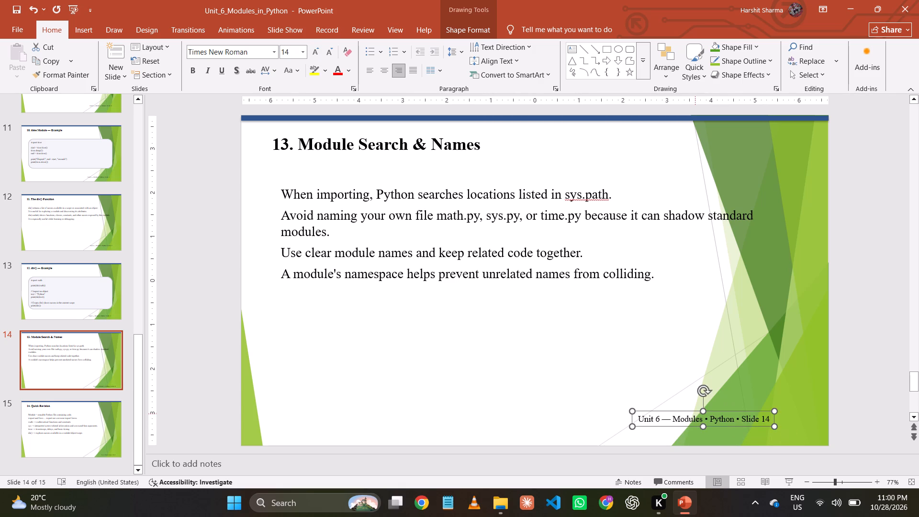
{"action": "left_click", "coordinate": [523, 381]}
{"action": "key", "text": "ctrl+s"}
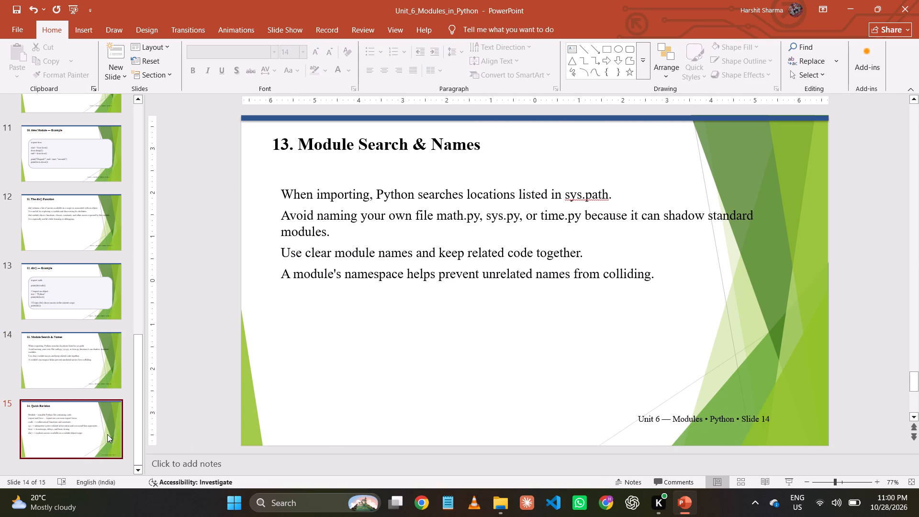
Set the footer text on slide 15, Quick Revision, to font size 14.
{"action": "left_click", "coordinate": [107, 434]}
{"action": "left_click", "coordinate": [754, 434]}
{"action": "key", "text": "ctrl+a"}
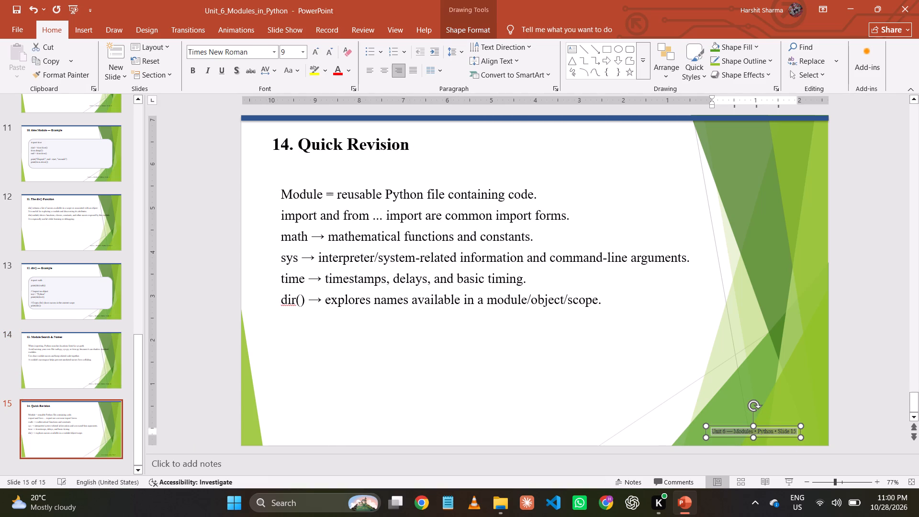
{"action": "double_click", "coordinate": [319, 56]}
{"action": "double_click", "coordinate": [319, 56]}
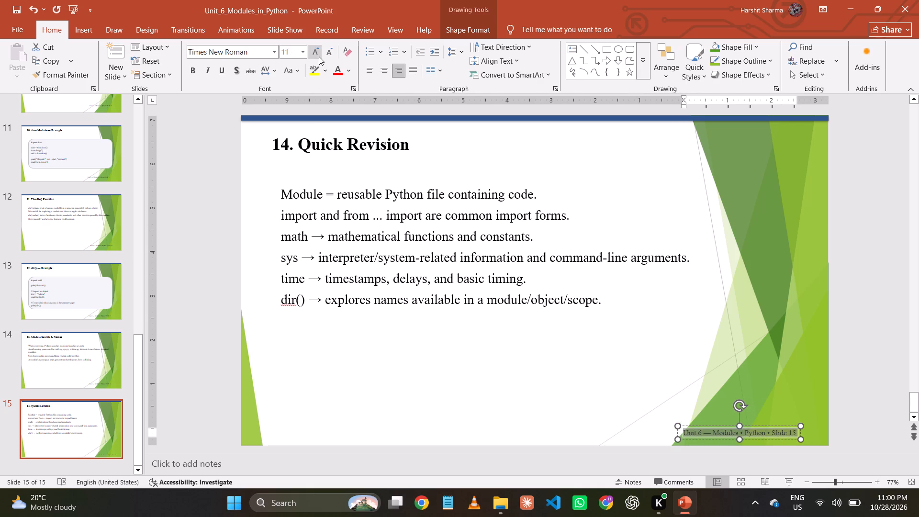
{"action": "left_click", "coordinate": [319, 56]}
{"action": "left_click", "coordinate": [580, 416]}
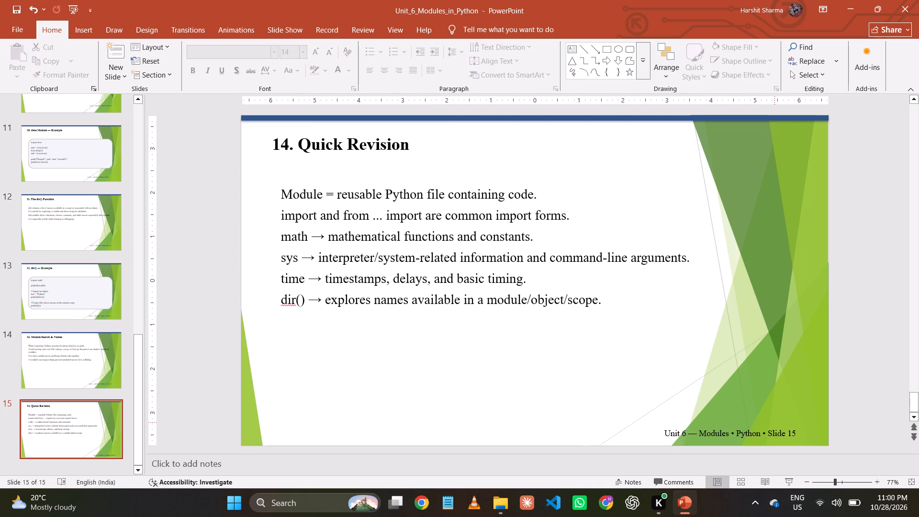
Move the footer text box on slide 15 up and to the left on the slide, and save the presentation.
{"action": "left_click", "coordinate": [762, 436]}
{"action": "left_click_drag", "start_coordinate": [762, 427], "coordinate": [721, 416]}
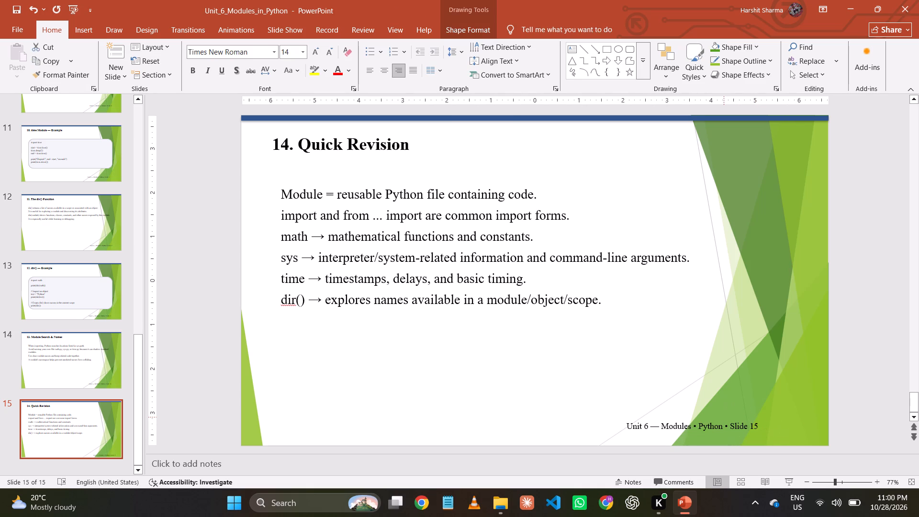
{"action": "left_click_drag", "start_coordinate": [721, 416], "coordinate": [721, 414]}
{"action": "left_click", "coordinate": [623, 364]}
{"action": "key", "text": "ctrl+s"}
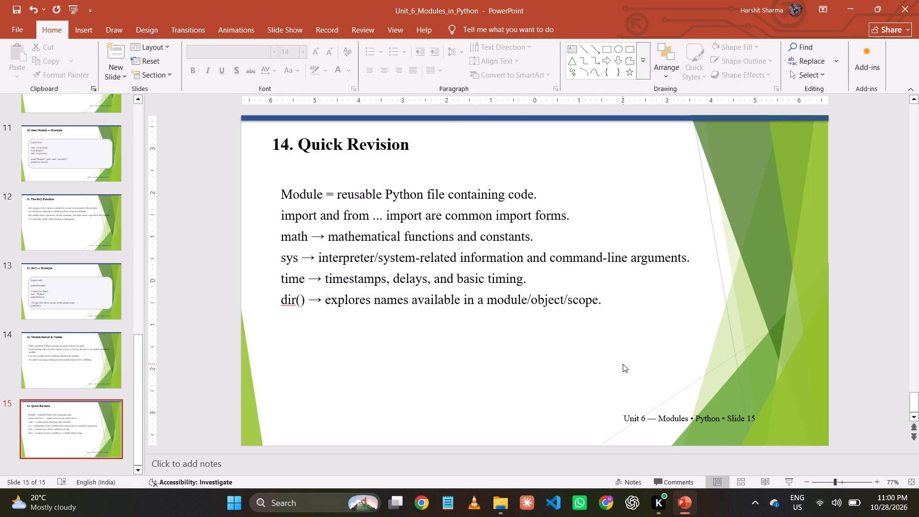
Save and close the Unit_6_Modules_in_Python presentation, and open Unit_7_Exceptions_in_Python from the python cse diploma 5th folder.
{"action": "key", "text": "ctrl+s"}
{"action": "left_click", "coordinate": [905, 6]}
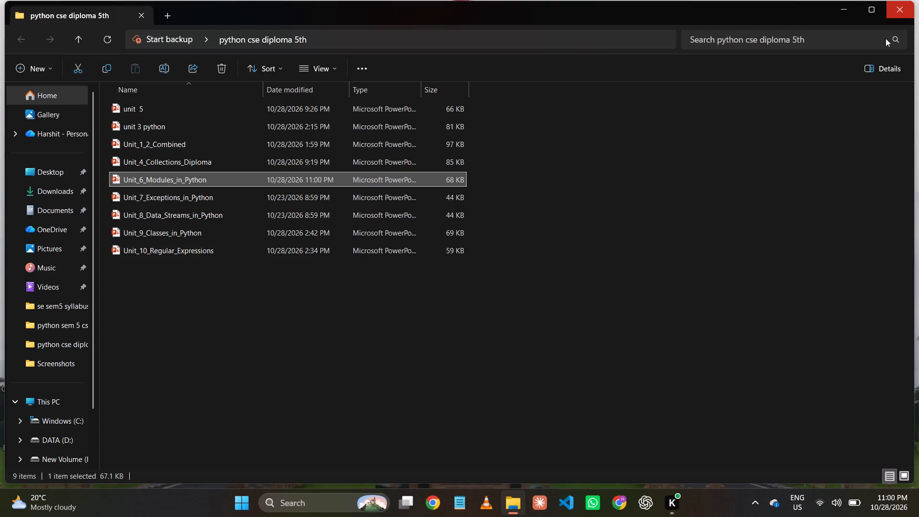
{"action": "double_click", "coordinate": [157, 201]}
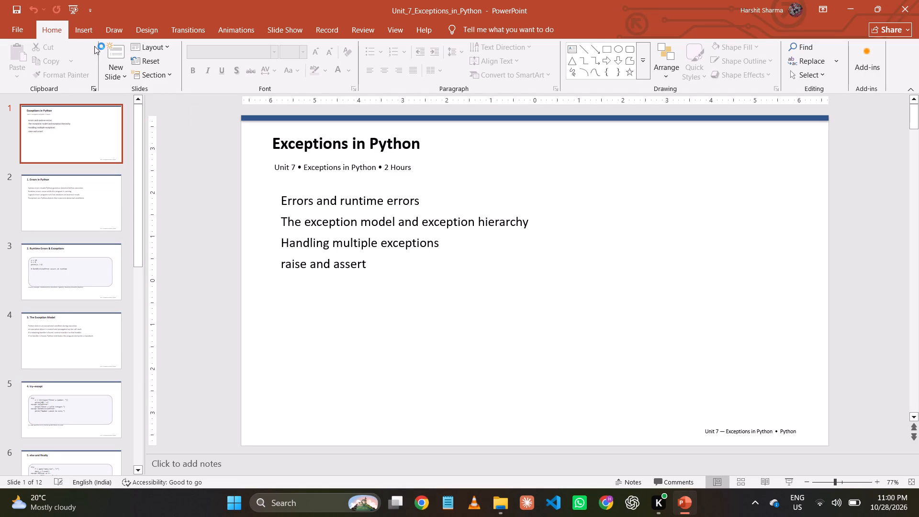
Apply the green Facet theme to all slides of the Unit_7_Exceptions_in_Python presentation and save it.
{"action": "left_click", "coordinate": [73, 33]}
{"action": "left_click", "coordinate": [116, 221]}
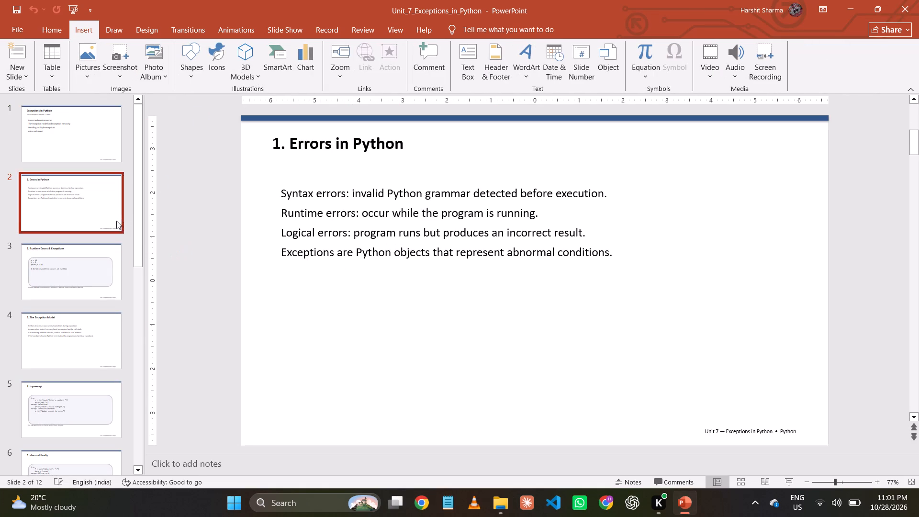
{"action": "key", "text": "ctrl+a"}
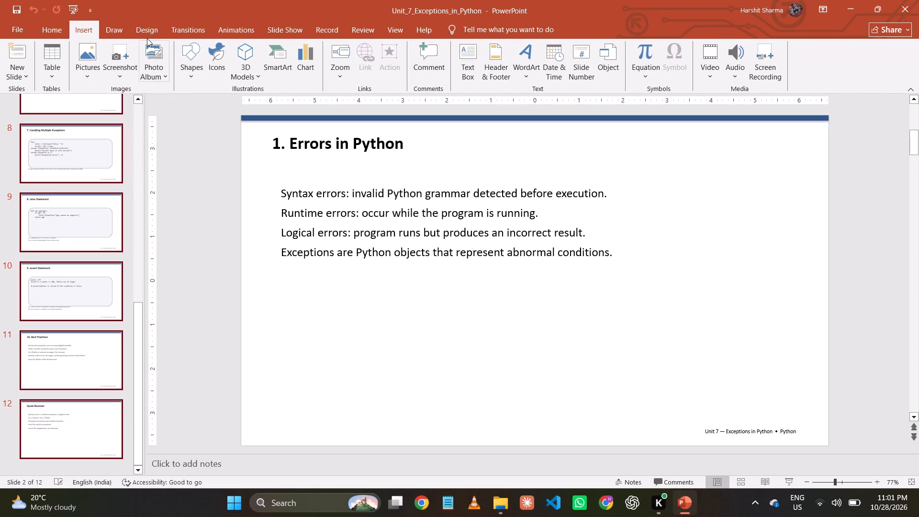
{"action": "left_click", "coordinate": [116, 24]}
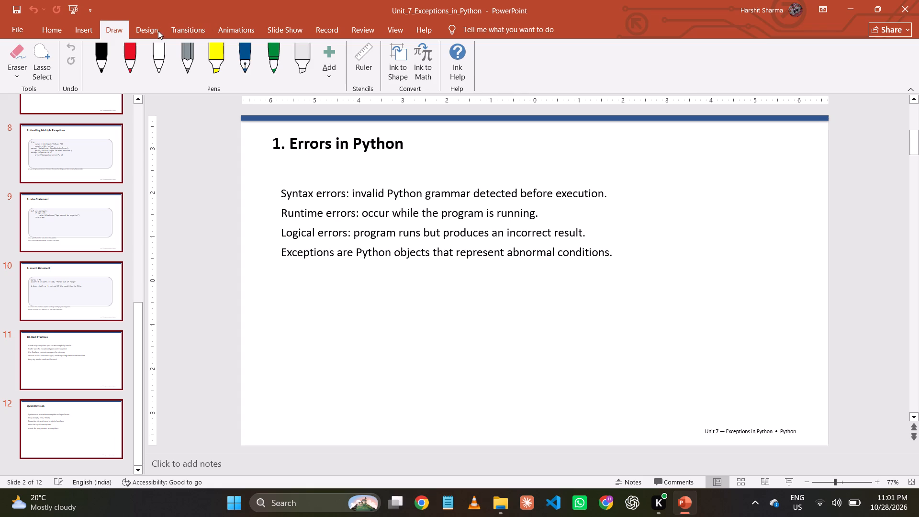
{"action": "left_click", "coordinate": [157, 31]}
{"action": "left_click", "coordinate": [156, 58]}
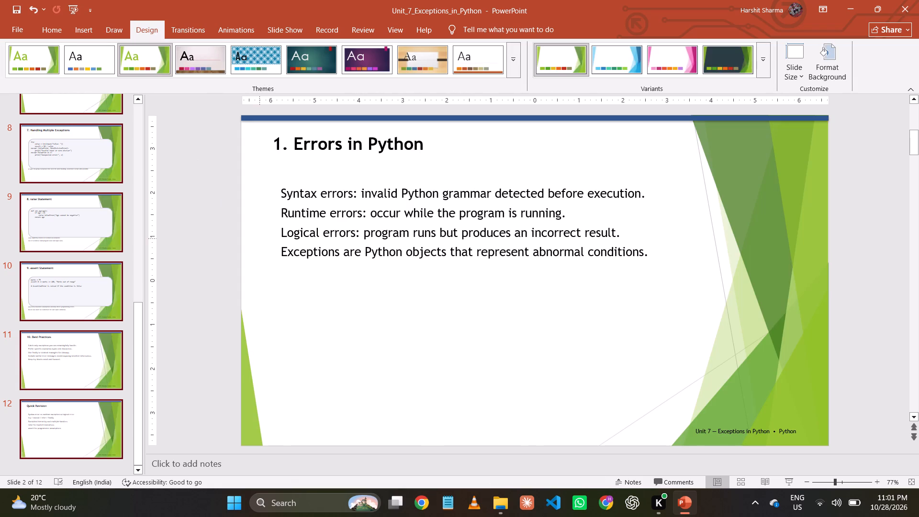
{"action": "left_click", "coordinate": [485, 317]}
{"action": "key", "text": "ctrl+s"}
Set all text on slide 2, Errors in Python, to Times New Roman and save the presentation.
{"action": "key", "text": "ctrl+a"}
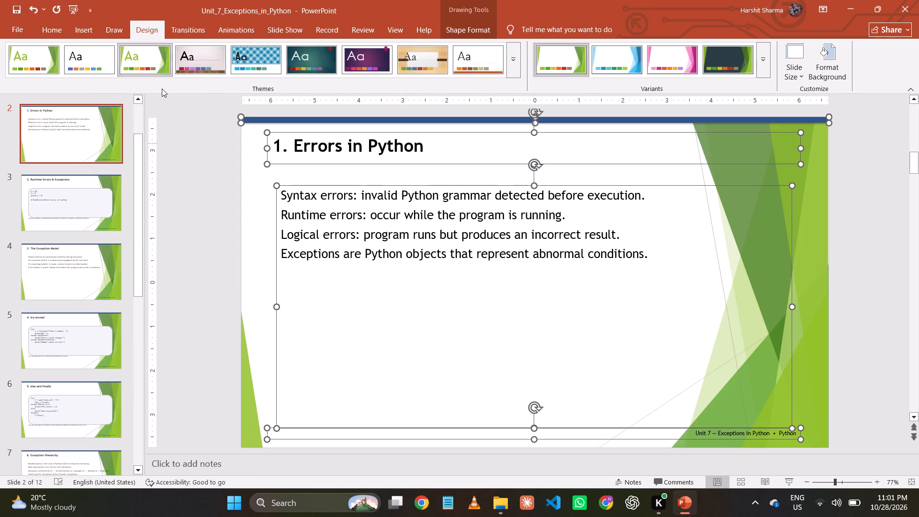
{"action": "left_click", "coordinate": [73, 31]}
{"action": "left_click", "coordinate": [39, 25]}
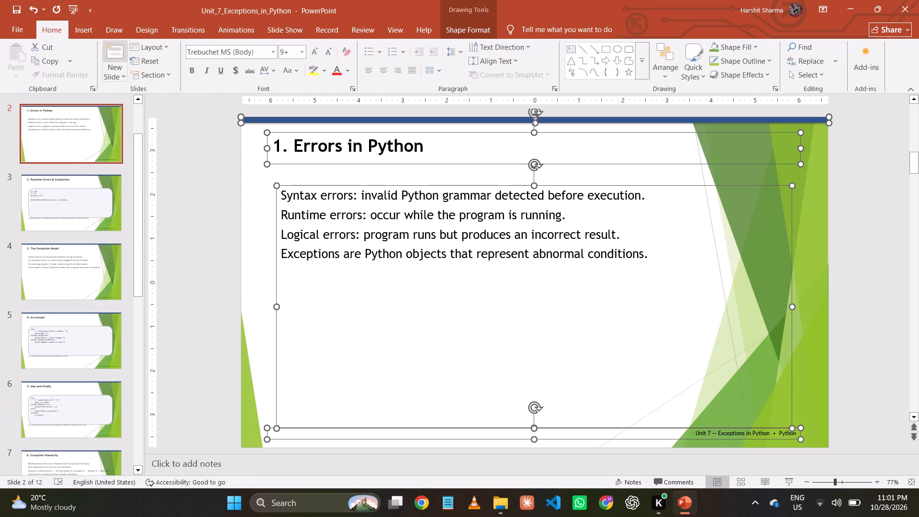
{"action": "left_click", "coordinate": [276, 51]}
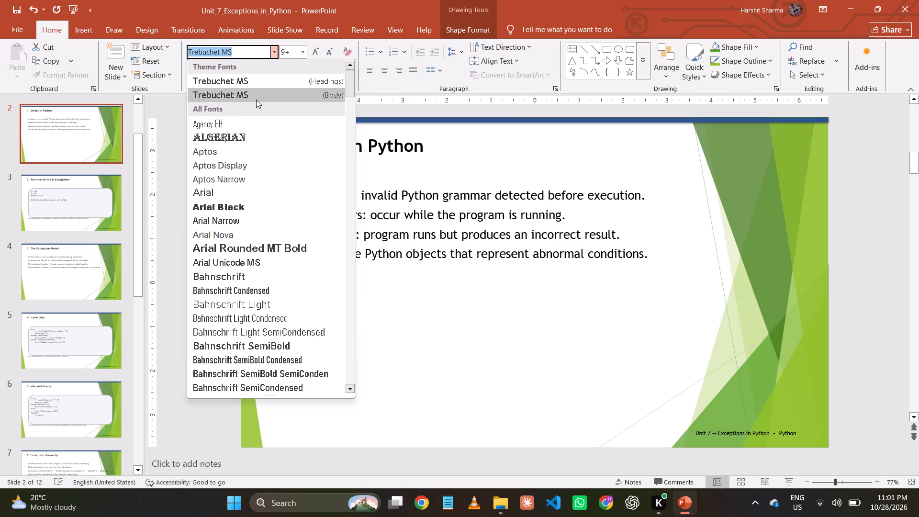
{"action": "key", "text": "BackSpace"}
{"action": "type", "text": "times"}
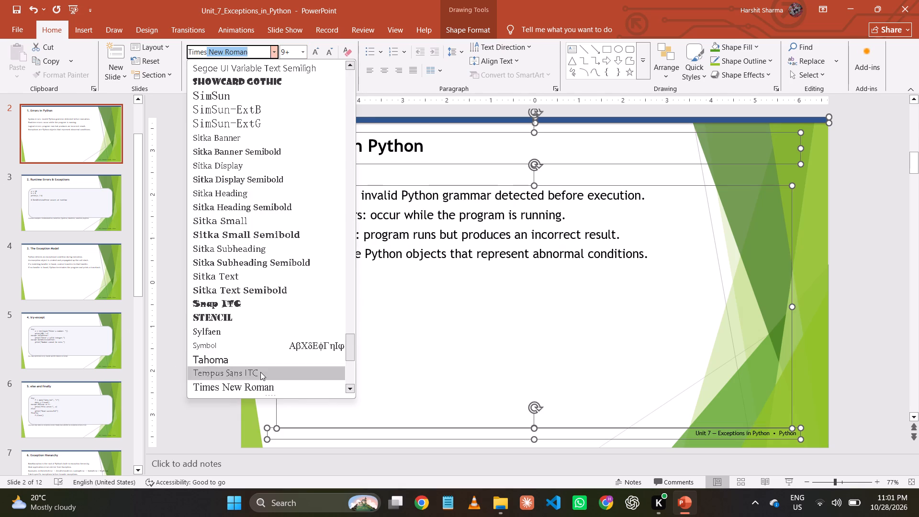
{"action": "left_click", "coordinate": [262, 387]}
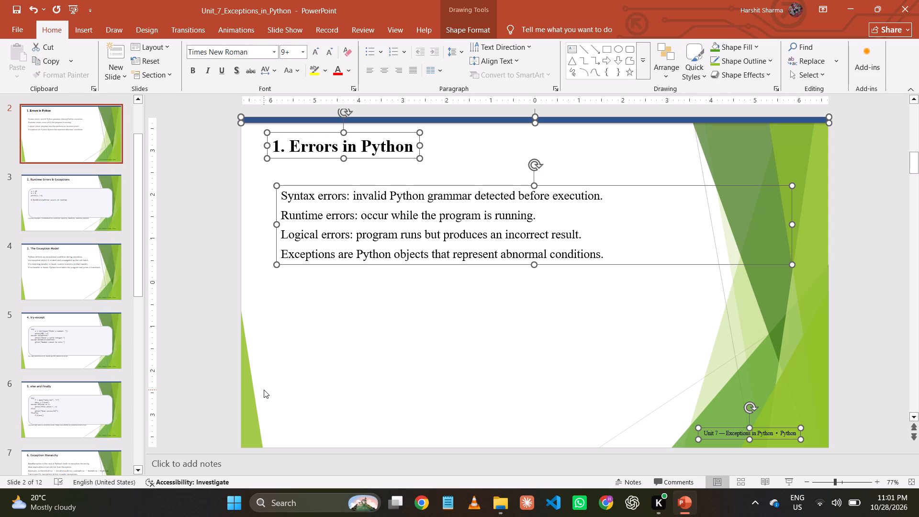
{"action": "left_click", "coordinate": [445, 411]}
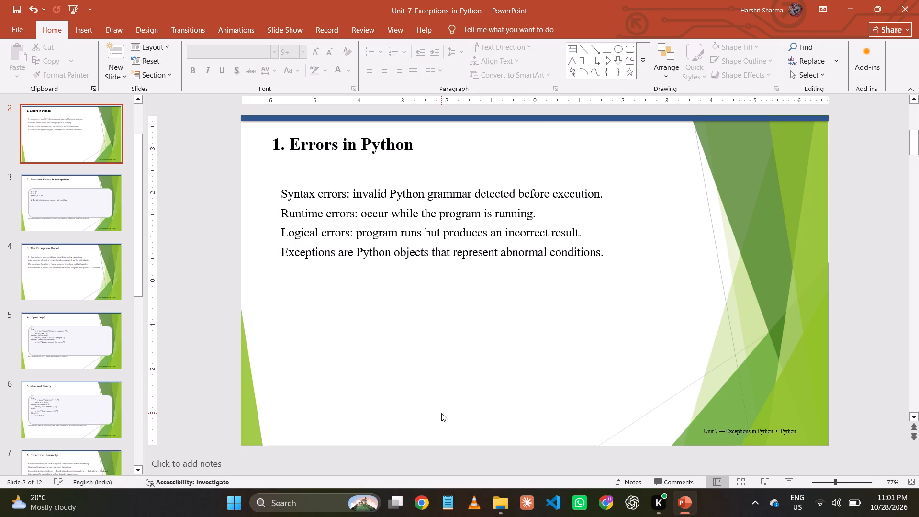
{"action": "key", "text": "ctrl+s"}
Move the footer text box on slide 2 up and to the left on the slide.
{"action": "left_click", "coordinate": [755, 428]}
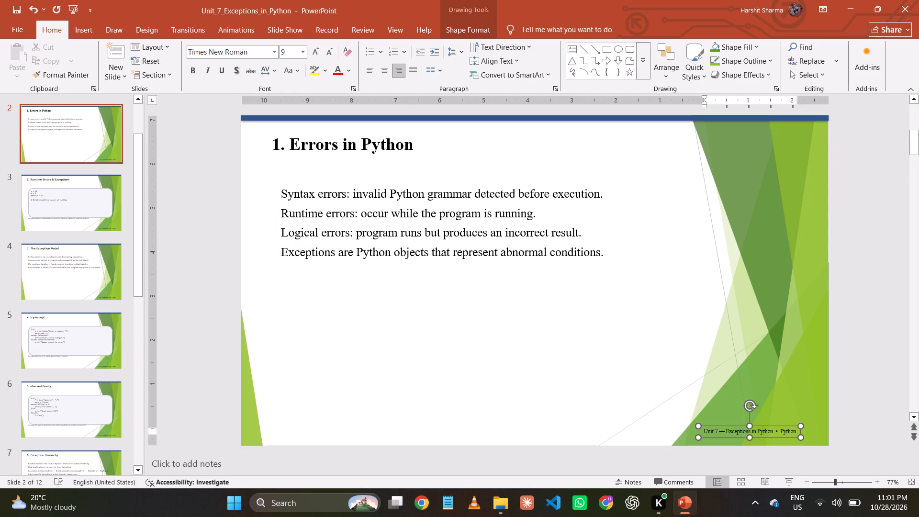
{"action": "left_click_drag", "start_coordinate": [759, 427], "coordinate": [709, 393]}
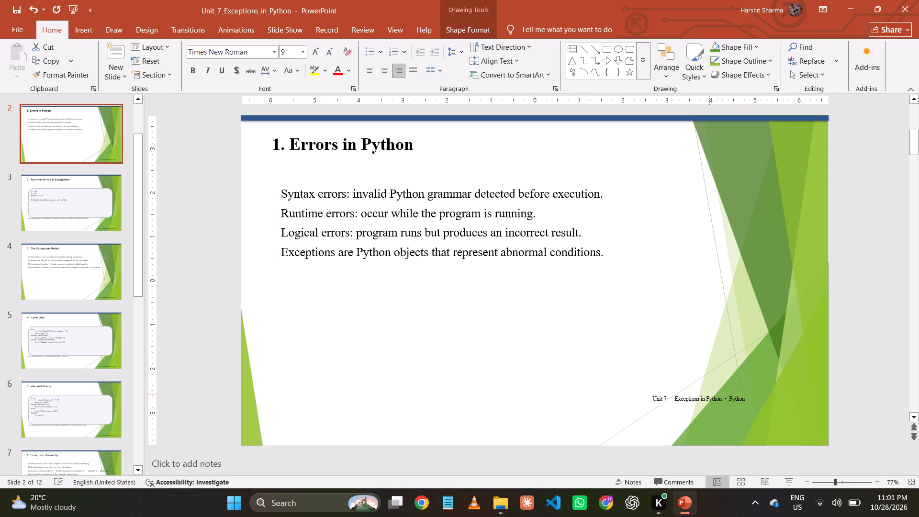
{"action": "left_click_drag", "start_coordinate": [709, 393], "coordinate": [708, 393]}
Set the footer text on slide 2, Errors in Python, to font size 14 and save the presentation.
{"action": "left_click", "coordinate": [710, 403]}
{"action": "left_click", "coordinate": [711, 399]}
{"action": "key", "text": "ctrl+a"}
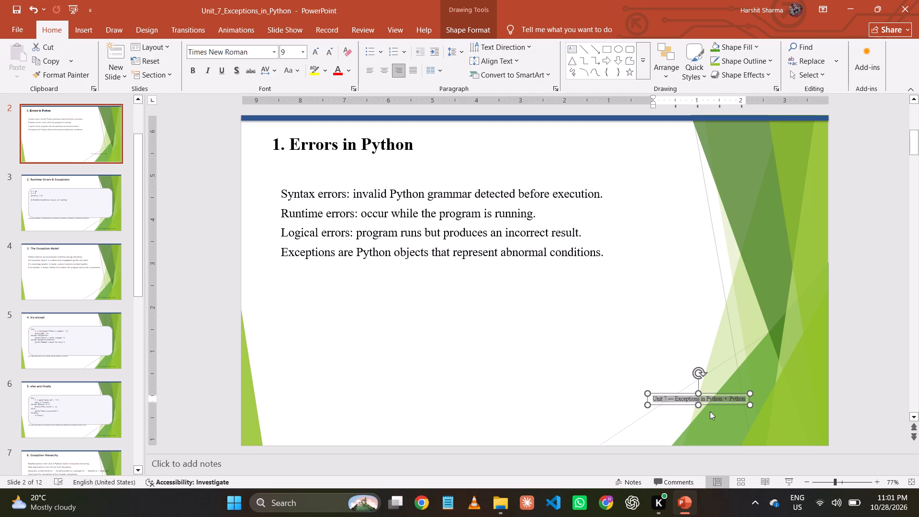
{"action": "double_click", "coordinate": [317, 57]}
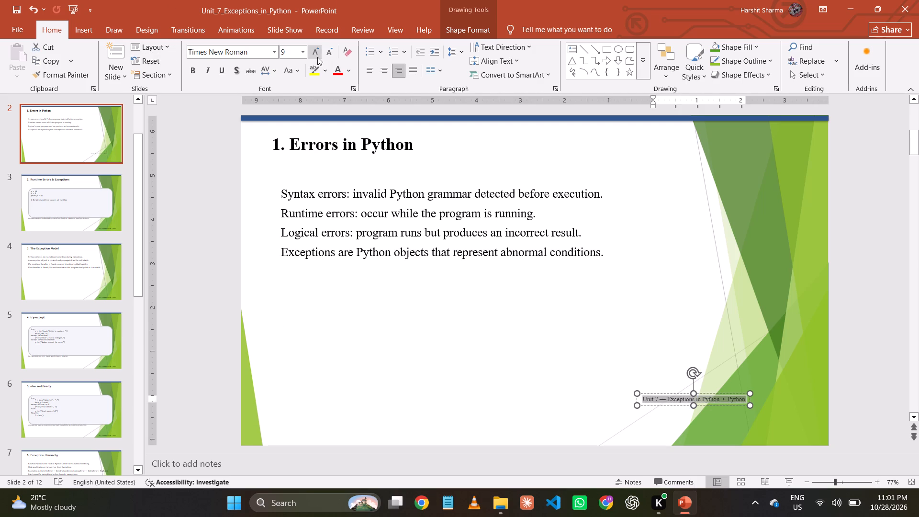
{"action": "double_click", "coordinate": [317, 57]}
{"action": "left_click", "coordinate": [317, 57]}
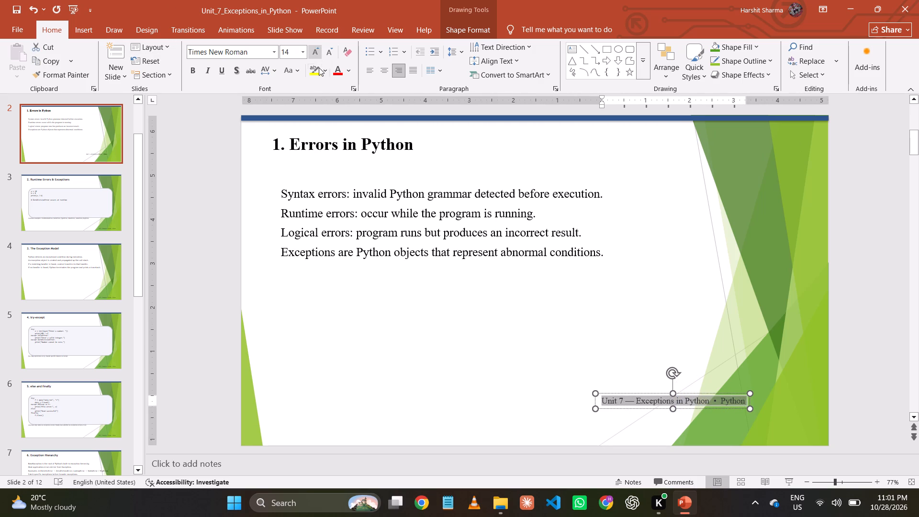
{"action": "left_click", "coordinate": [390, 412]}
{"action": "key", "text": "ctrl+s"}
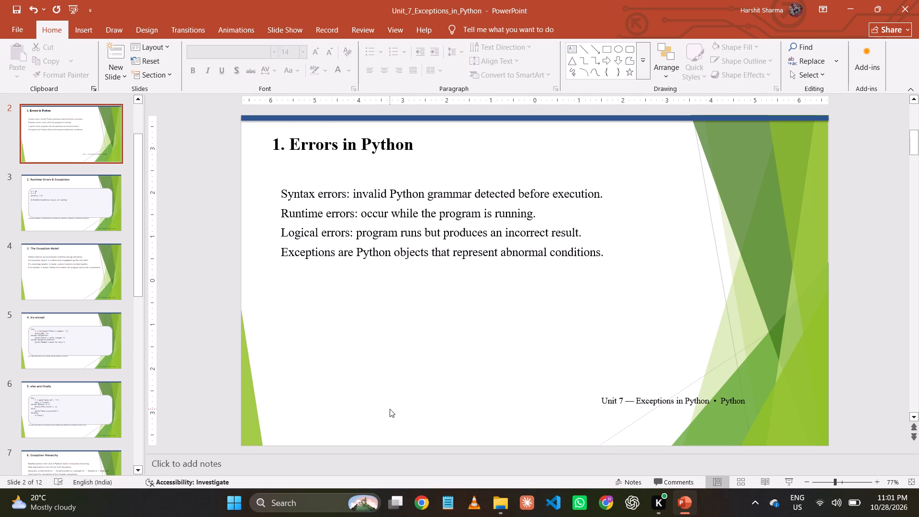
Set all text on slide 3, Runtime Errors & Exceptions, to Times New Roman and save the presentation.
{"action": "left_click_drag", "start_coordinate": [45, 160], "coordinate": [45, 165]}
{"action": "left_click", "coordinate": [51, 193]}
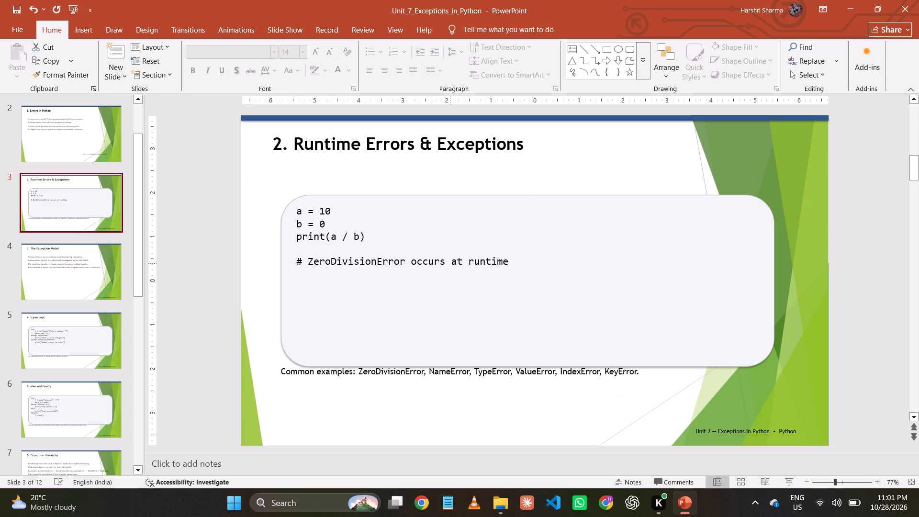
{"action": "left_click", "coordinate": [450, 263]}
{"action": "left_click", "coordinate": [275, 187]}
{"action": "key", "text": "ctrl+a"}
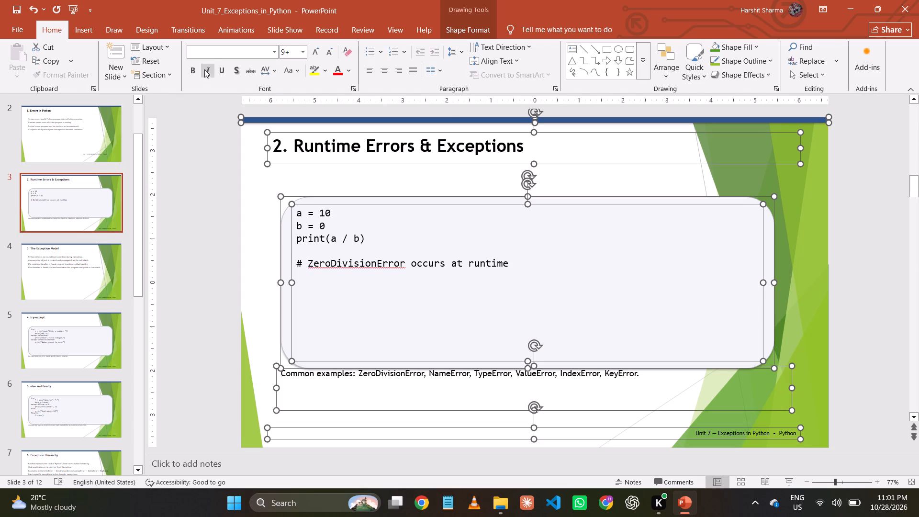
{"action": "left_click", "coordinate": [275, 55]}
{"action": "left_click", "coordinate": [267, 124]}
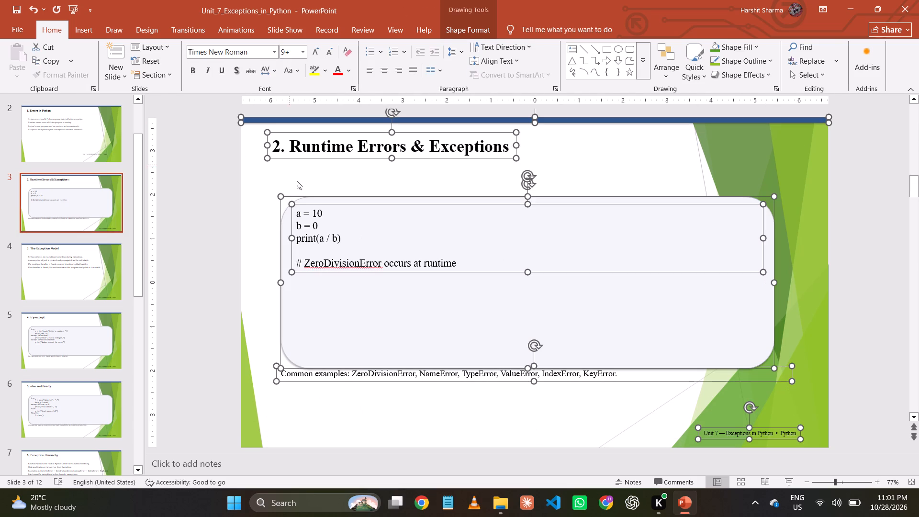
{"action": "left_click", "coordinate": [264, 211]}
{"action": "key", "text": "ctrl+s"}
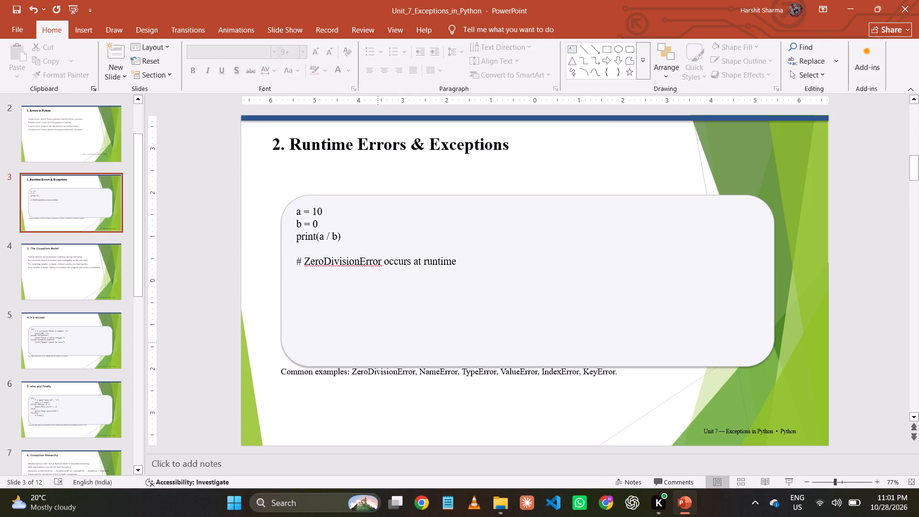
Move the Common examples text box on slide 3 slightly down, clear of the rounded code box.
{"action": "left_click", "coordinate": [477, 375]}
{"action": "left_click_drag", "start_coordinate": [486, 363], "coordinate": [487, 378]}
{"action": "left_click", "coordinate": [486, 390]}
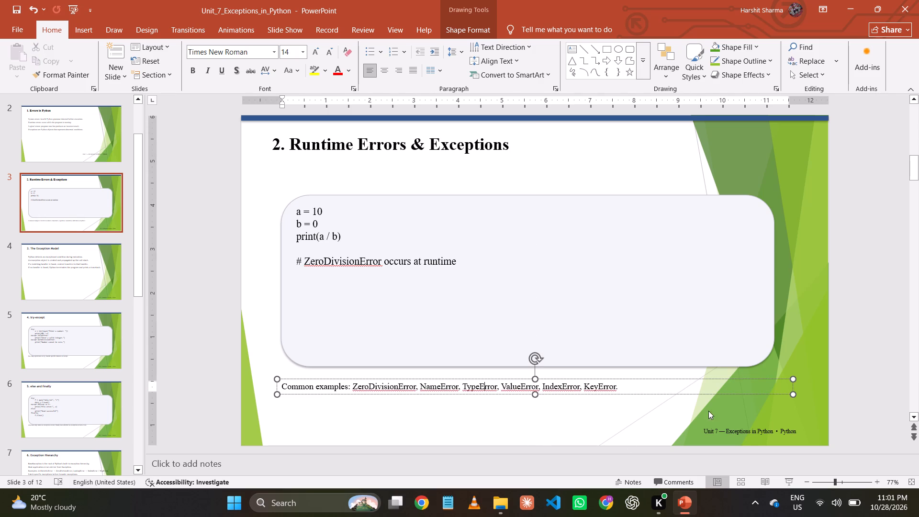
Set the code text inside the rounded box on slide 3 to font size 20.
{"action": "left_click", "coordinate": [425, 233]}
{"action": "key", "text": "ctrl+a"}
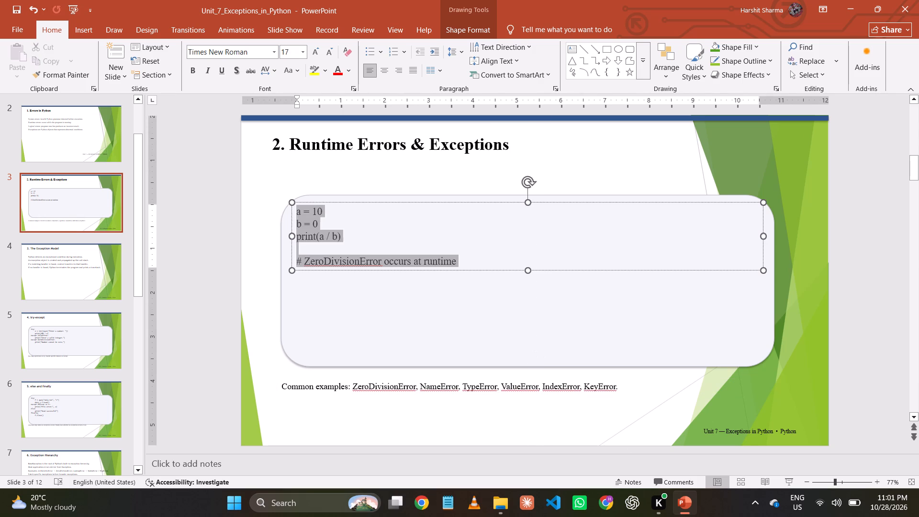
{"action": "double_click", "coordinate": [313, 52]}
{"action": "left_click", "coordinate": [303, 52]}
{"action": "left_click", "coordinate": [288, 169]}
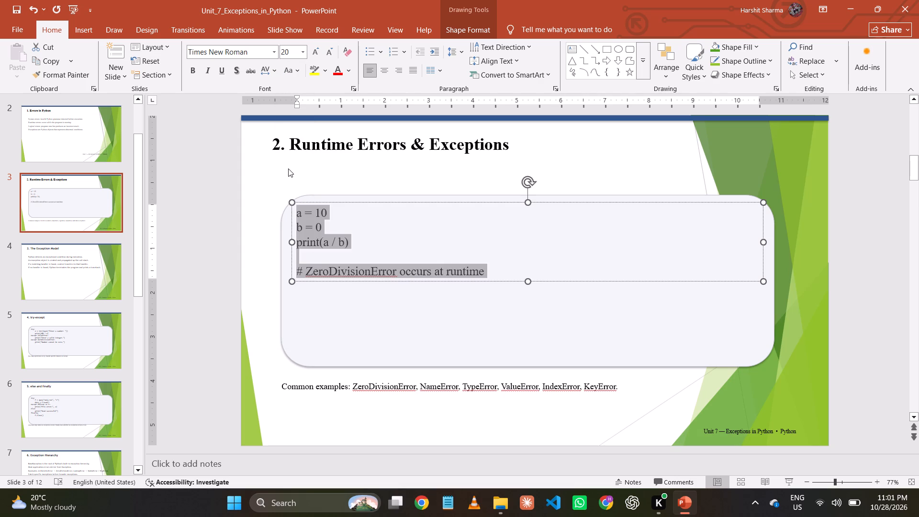
Set the Common examples text on slide 3 to font size 16 and save the presentation.
{"action": "left_click", "coordinate": [370, 387]}
{"action": "key", "text": "ctrl+a"}
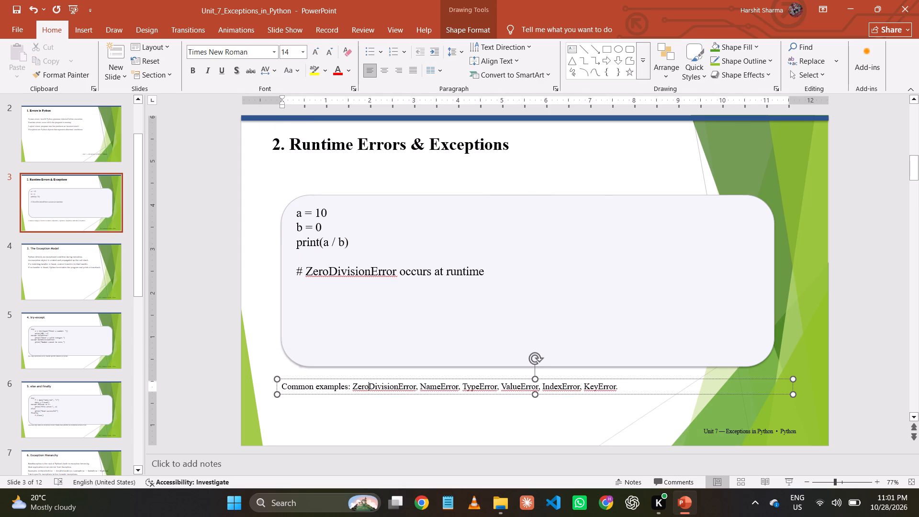
{"action": "left_click", "coordinate": [314, 53]}
{"action": "left_click", "coordinate": [314, 53]}
{"action": "left_click", "coordinate": [314, 53]}
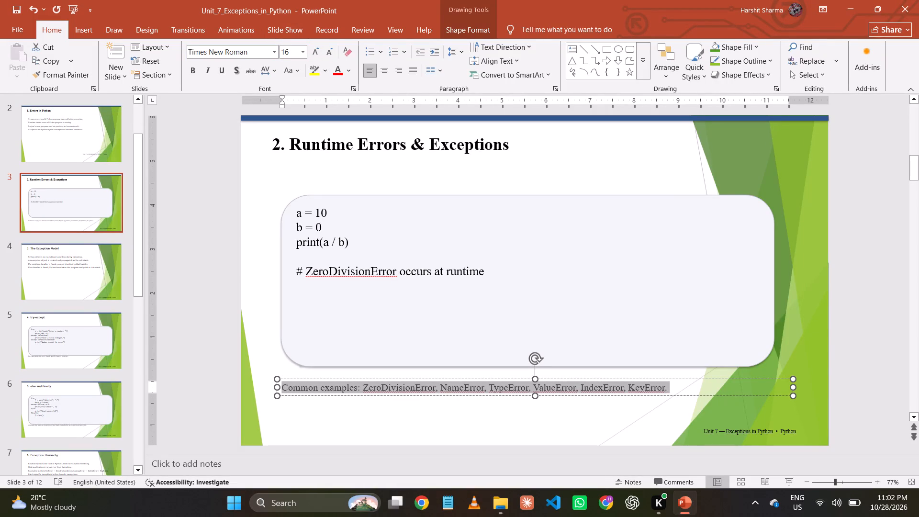
{"action": "left_click", "coordinate": [491, 427]}
{"action": "key", "text": "ctrl+s"}
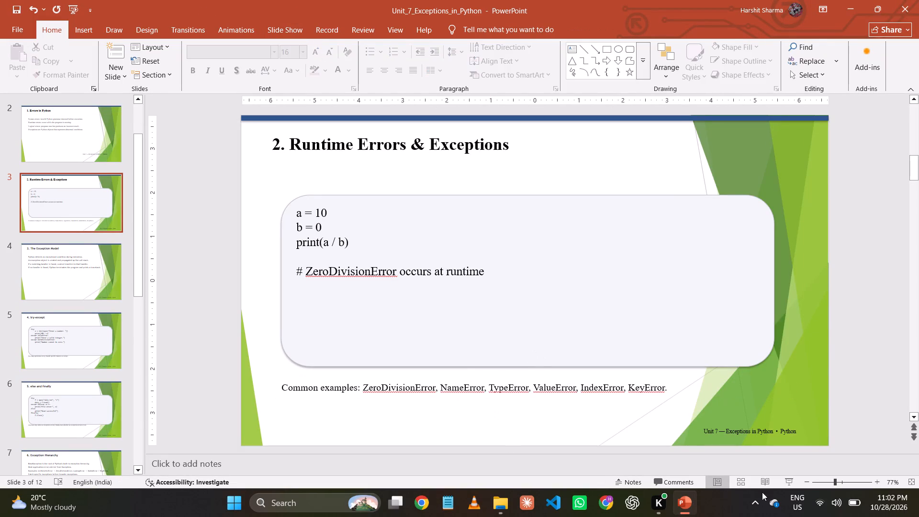
Move the footer text box on slide 3 to the left and slightly up, below the Common examples line.
{"action": "left_click", "coordinate": [767, 426]}
{"action": "left_click_drag", "start_coordinate": [764, 429], "coordinate": [736, 421]}
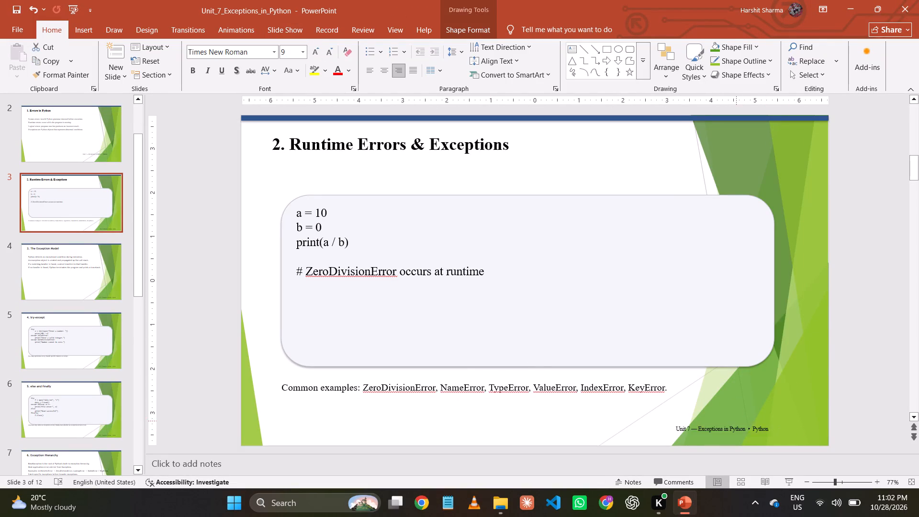
{"action": "left_click_drag", "start_coordinate": [736, 421], "coordinate": [711, 416]}
{"action": "left_click_drag", "start_coordinate": [711, 416], "coordinate": [711, 410]}
Set the footer text on slide 3, Runtime Errors & Exceptions, to font size 14 and save the presentation.
{"action": "left_click", "coordinate": [711, 420]}
{"action": "key", "text": "ctrl+a"}
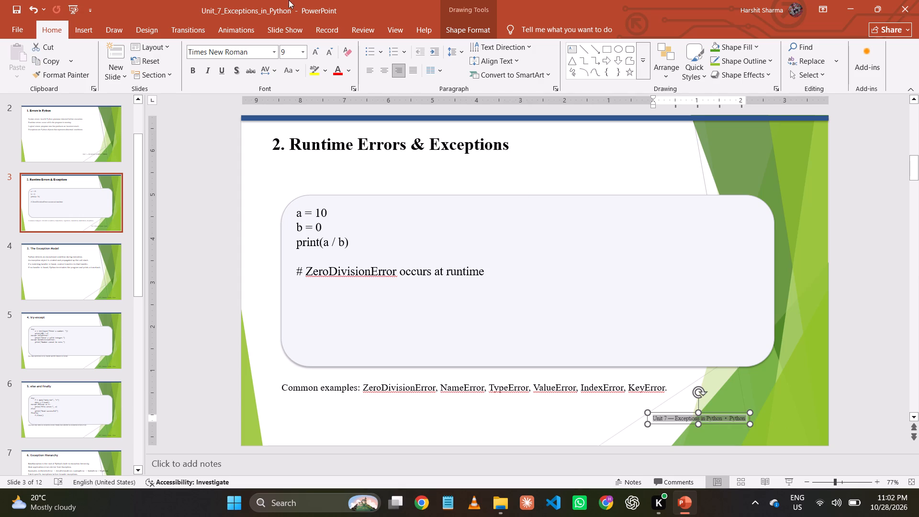
{"action": "triple_click", "coordinate": [319, 56]}
{"action": "left_click", "coordinate": [319, 56]}
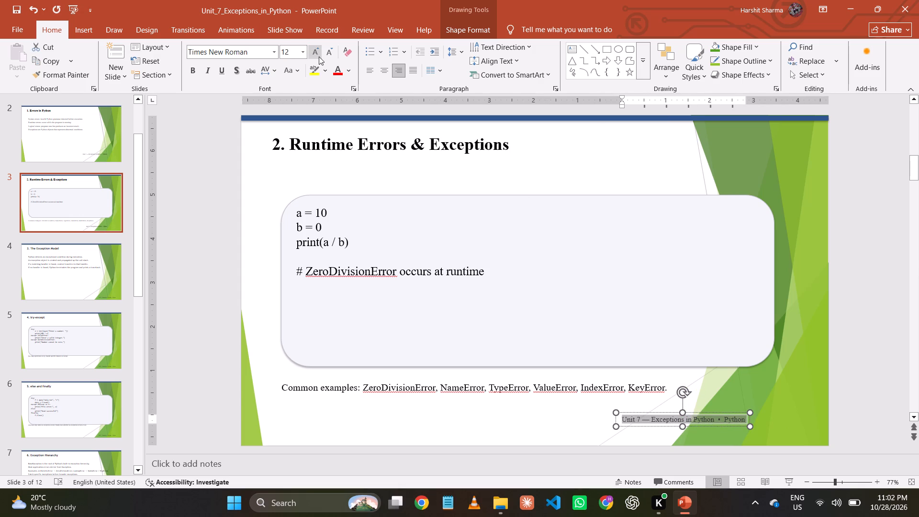
{"action": "left_click", "coordinate": [319, 56]}
{"action": "left_click", "coordinate": [549, 163]}
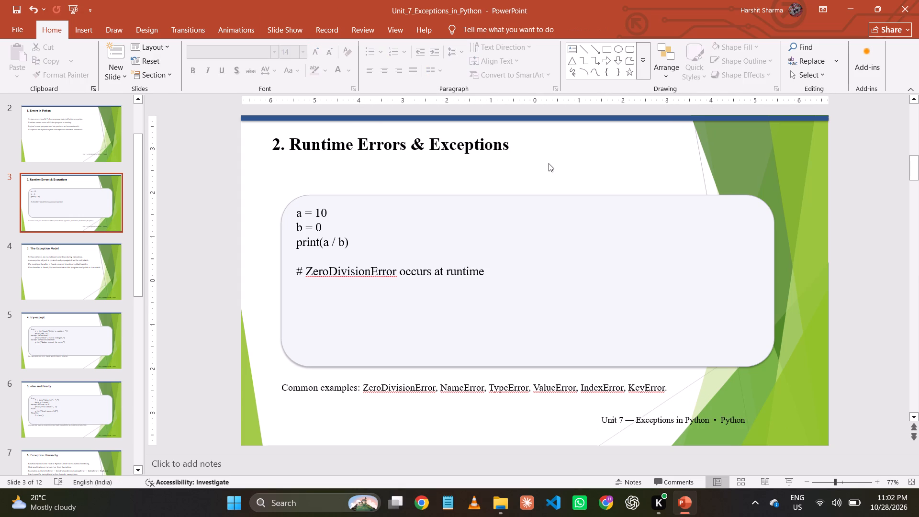
{"action": "key", "text": "ctrl+s"}
Change all text on slide 1, Exceptions in Python, to Times New Roman and save the presentation.
{"action": "left_click", "coordinate": [70, 138]}
{"action": "left_click", "coordinate": [70, 138]}
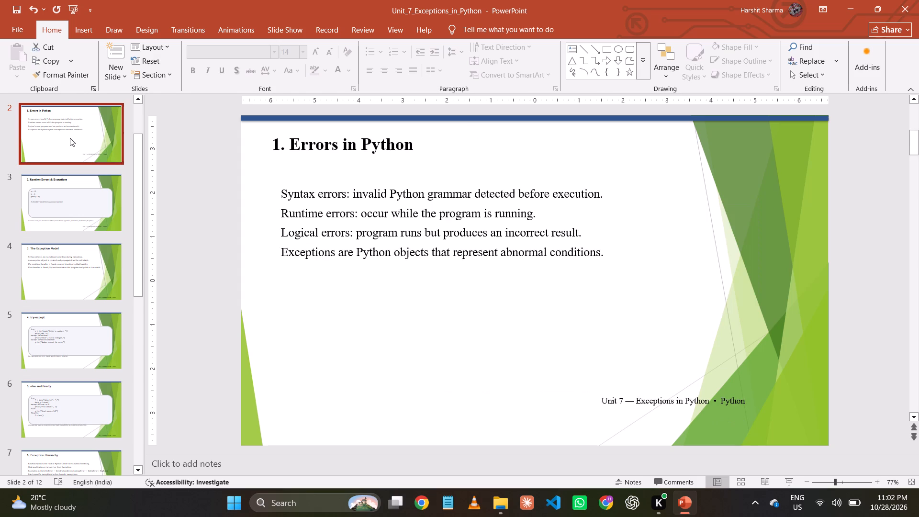
{"action": "scroll", "coordinate": [70, 128], "scroll_direction": "up", "scroll_amount": 4}
{"action": "left_click", "coordinate": [70, 128]}
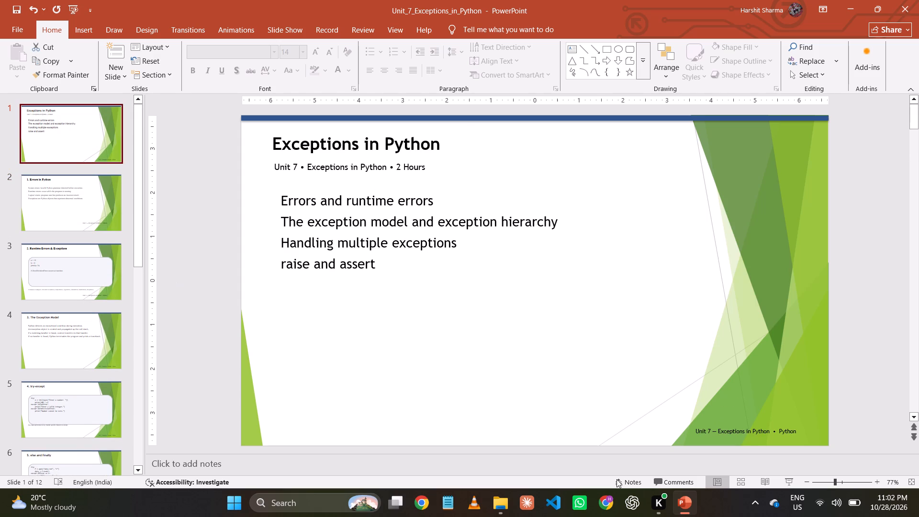
{"action": "left_click", "coordinate": [728, 428]}
{"action": "left_click", "coordinate": [440, 311]}
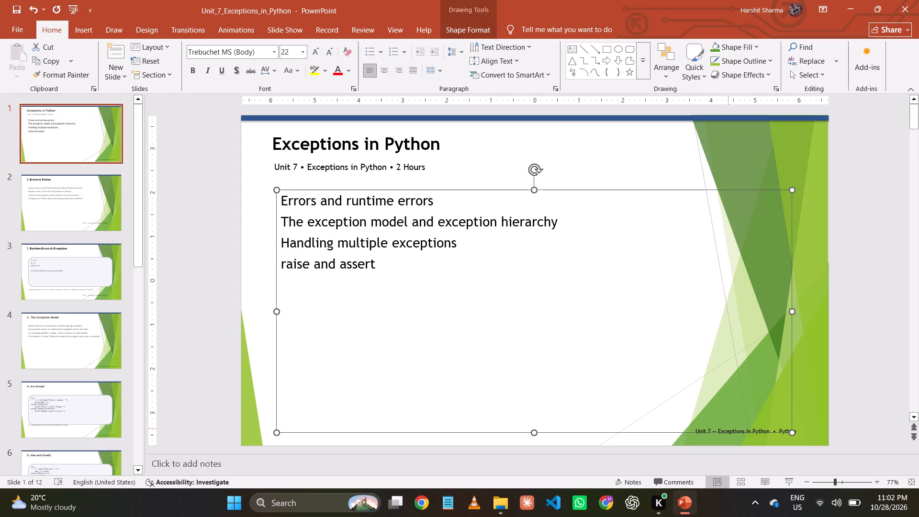
{"action": "key", "text": "ctrl+a"}
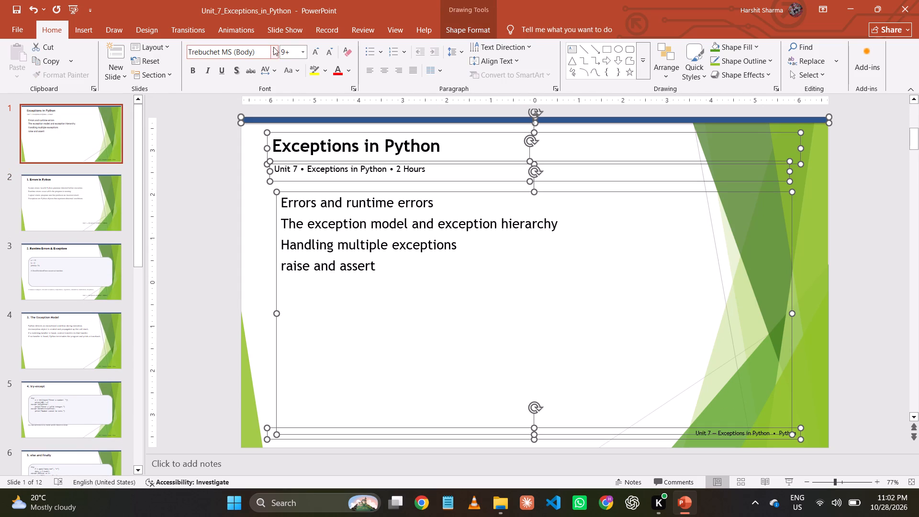
{"action": "left_click", "coordinate": [274, 50]}
{"action": "left_click", "coordinate": [275, 123]}
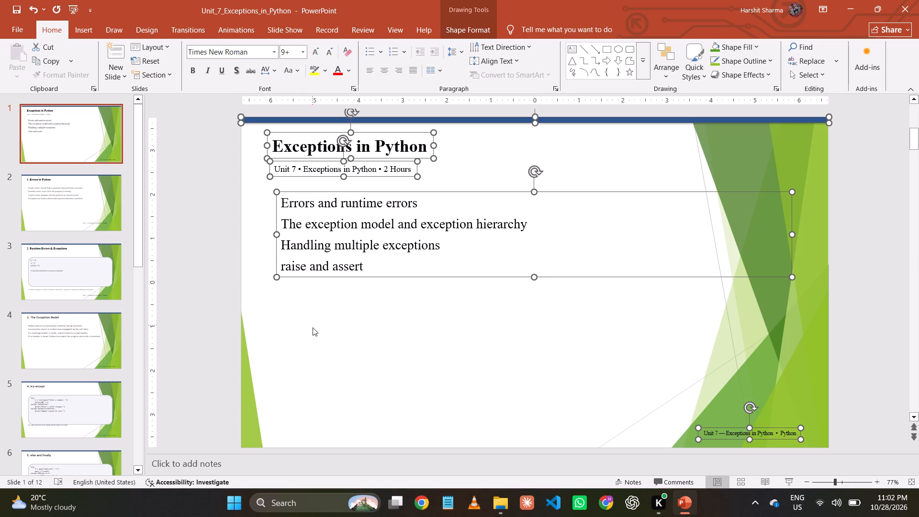
{"action": "left_click", "coordinate": [314, 329]}
{"action": "key", "text": "ctrl+s"}
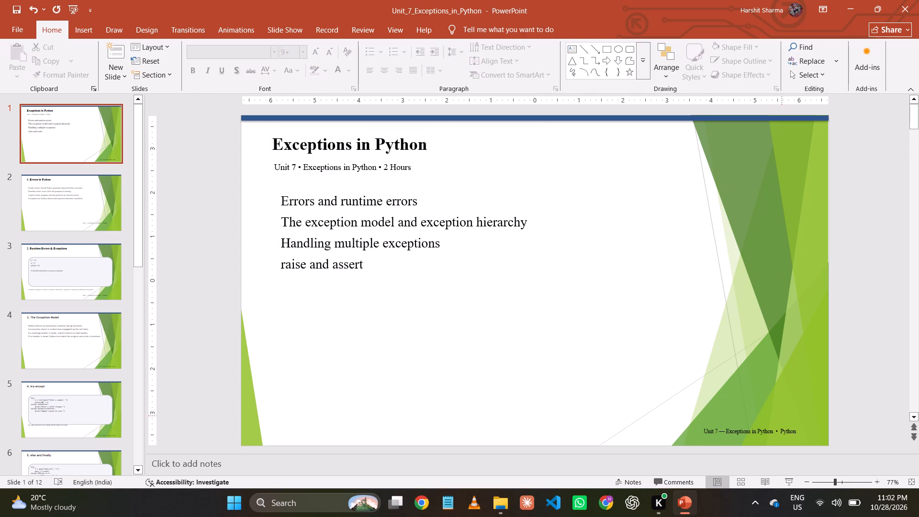
Move the footer text box on slide 1 to the left and up, off the slide's bottom edge.
{"action": "left_click", "coordinate": [768, 431]}
{"action": "left_click_drag", "start_coordinate": [768, 426], "coordinate": [712, 386]}
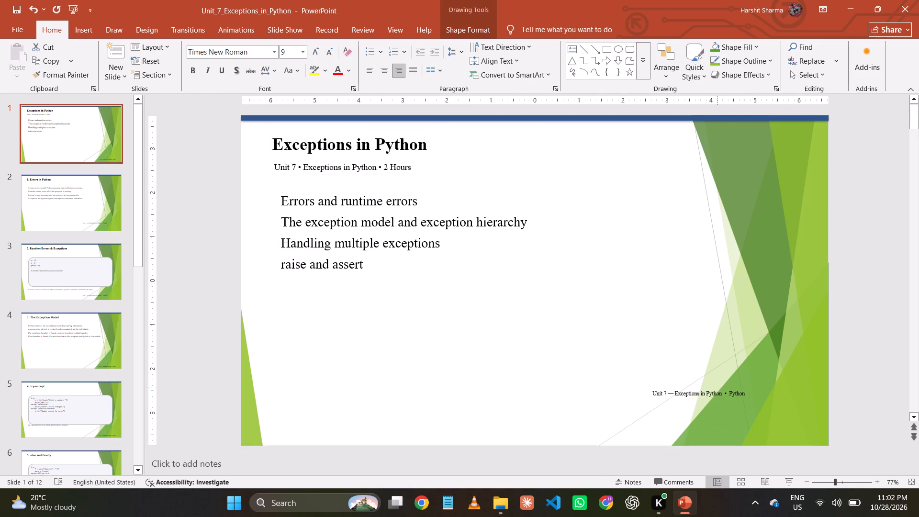
{"action": "left_click_drag", "start_coordinate": [712, 386], "coordinate": [708, 386]}
Set the footer text on slide 1 to font size 14 and save the presentation.
{"action": "left_click", "coordinate": [705, 392]}
{"action": "key", "text": "ctrl+a"}
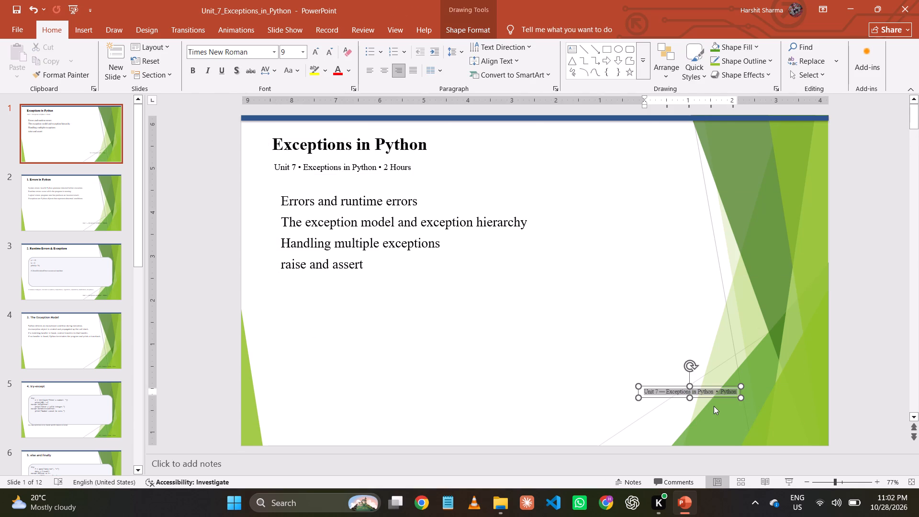
{"action": "double_click", "coordinate": [310, 56]}
{"action": "left_click", "coordinate": [310, 56]}
{"action": "left_click", "coordinate": [310, 56]}
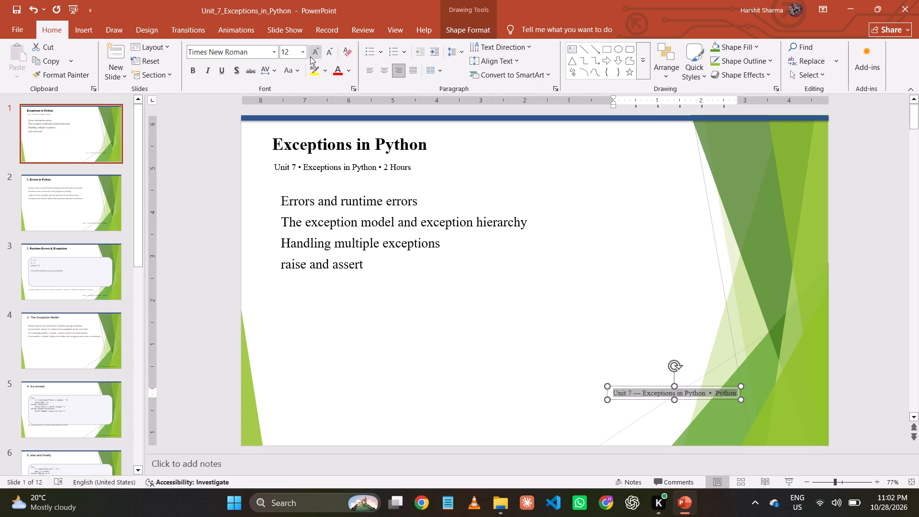
{"action": "left_click", "coordinate": [310, 56]}
{"action": "left_click", "coordinate": [488, 326]}
{"action": "key", "text": "ctrl+s"}
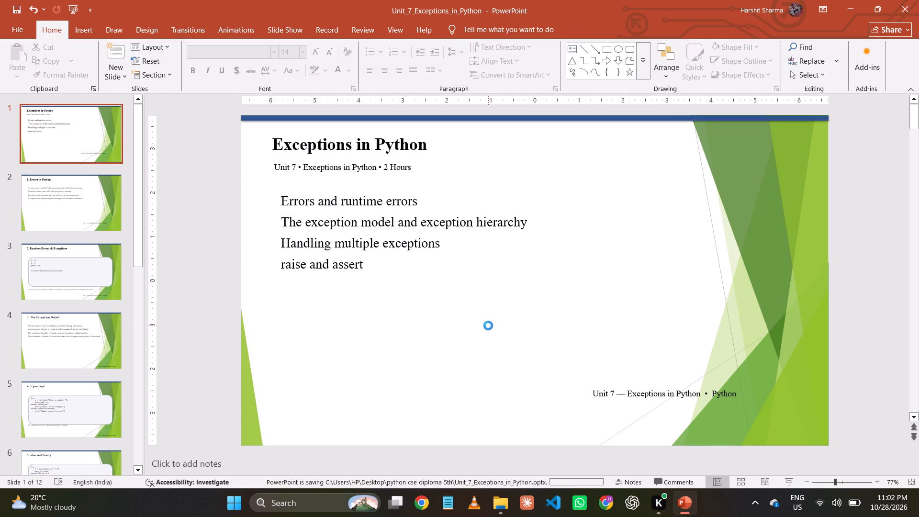
Delete "• 2 Hours" from the subtitle on slide 1, leaving "Unit 7 • Exceptions in Python", and save the presentation.
{"action": "left_click", "coordinate": [411, 168]}
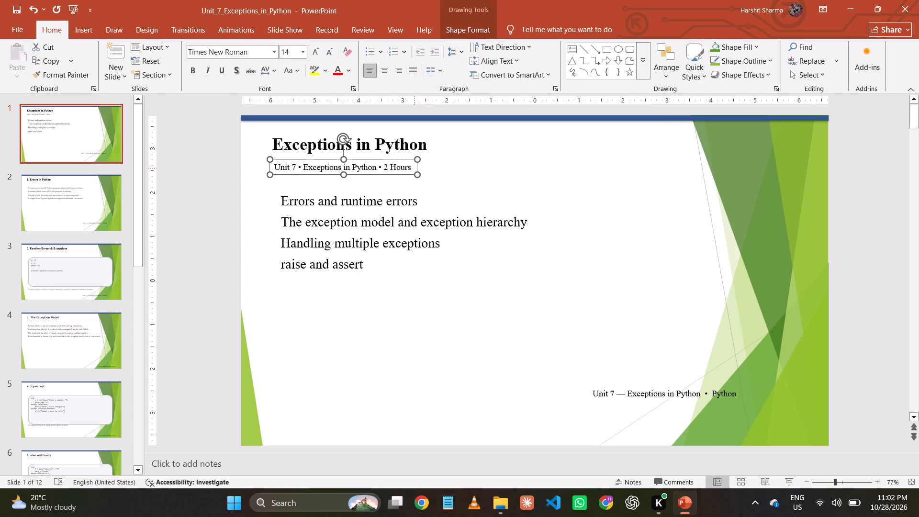
{"action": "left_click", "coordinate": [411, 166]}
{"action": "key", "text": "BackSpace"}
{"action": "key", "text": "BackSpace"}
{"action": "key", "text": "BackSpace"}
{"action": "key", "text": "BackSpace"}
{"action": "key", "text": "BackSpace"}
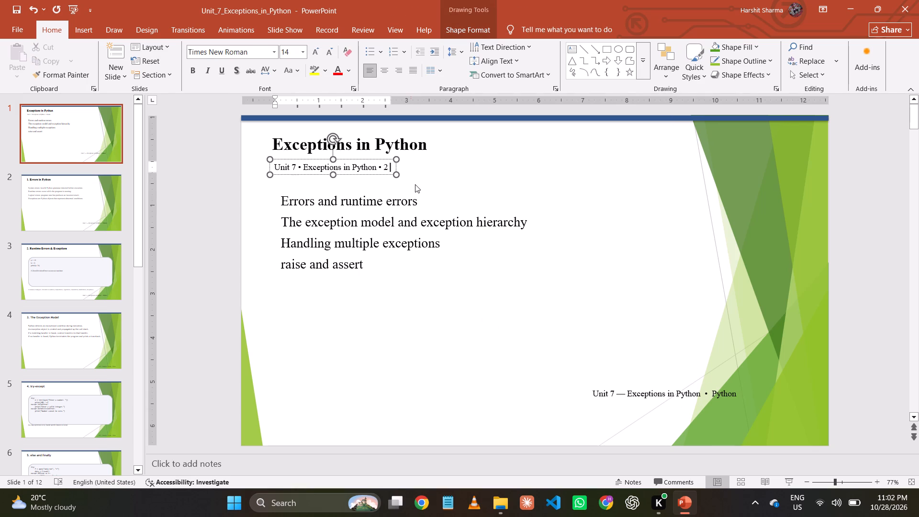
{"action": "key", "text": "BackSpace"}
{"action": "key", "text": "BackSpace"}
{"action": "key", "text": "BackSpace"}
{"action": "key", "text": "BackSpace"}
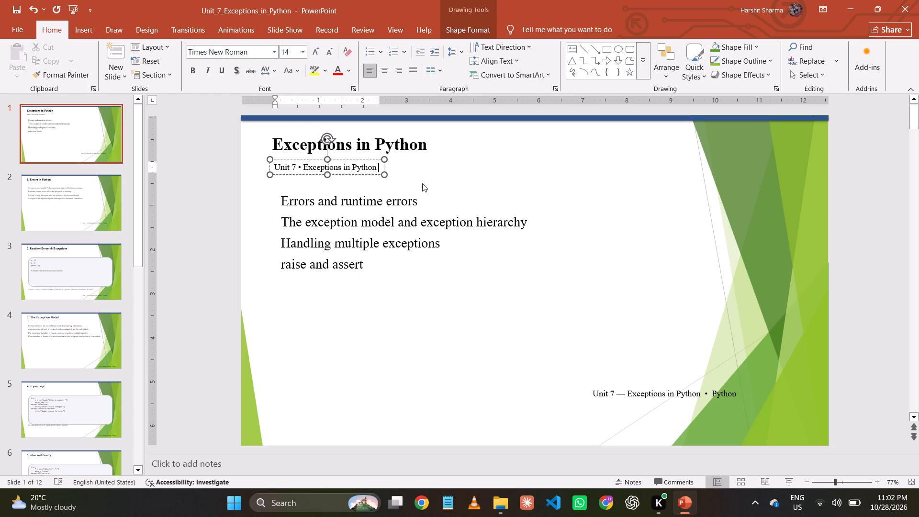
{"action": "key", "text": "ctrl+s"}
{"action": "left_click", "coordinate": [401, 304]}
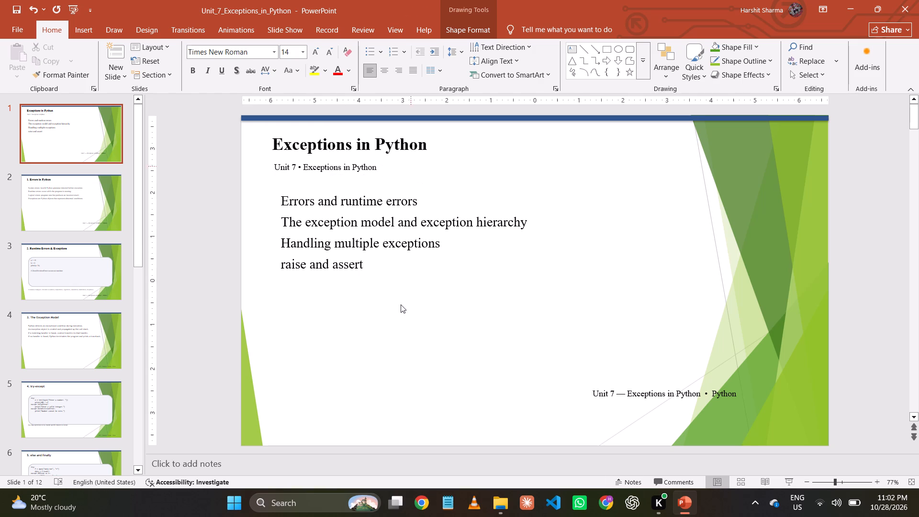
Set the code text inside the rounded box on slide 3 to font size 22 and save the presentation.
{"action": "left_click", "coordinate": [356, 249]}
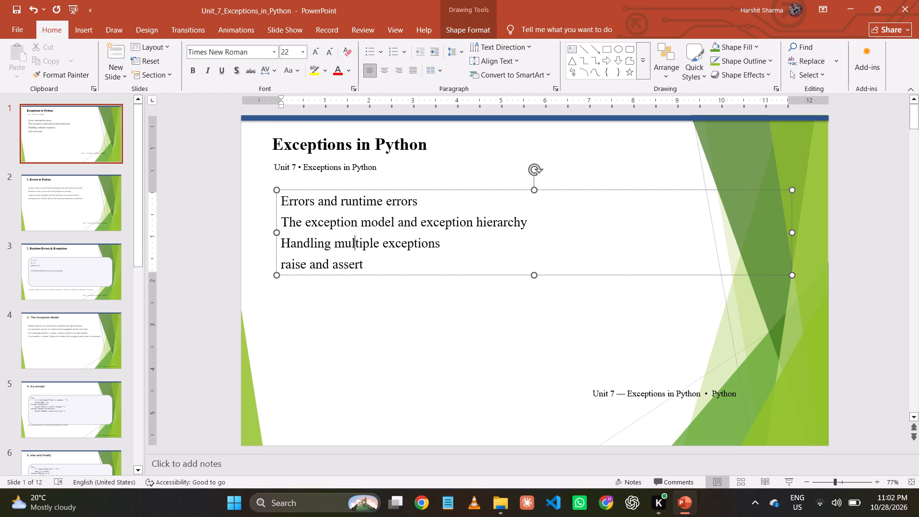
{"action": "left_click", "coordinate": [66, 260]}
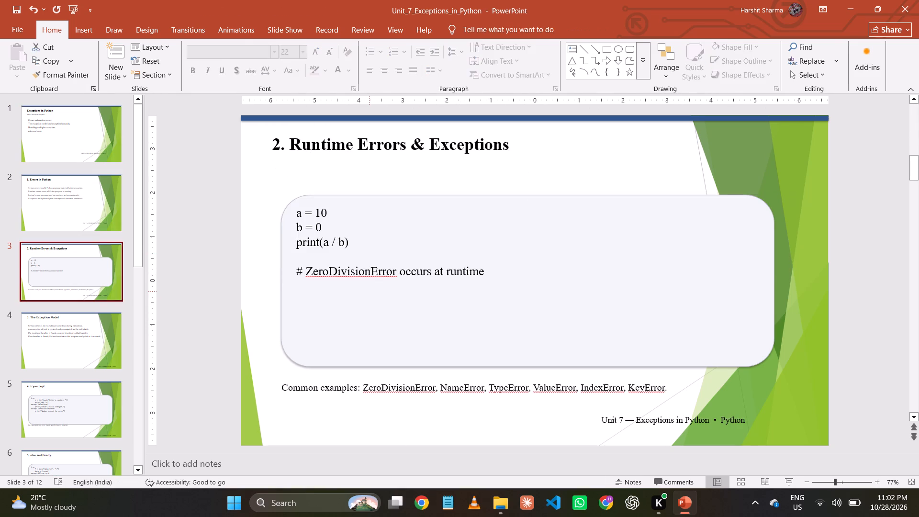
{"action": "left_click", "coordinate": [370, 290]}
{"action": "left_click", "coordinate": [368, 281]}
{"action": "left_click", "coordinate": [370, 270]}
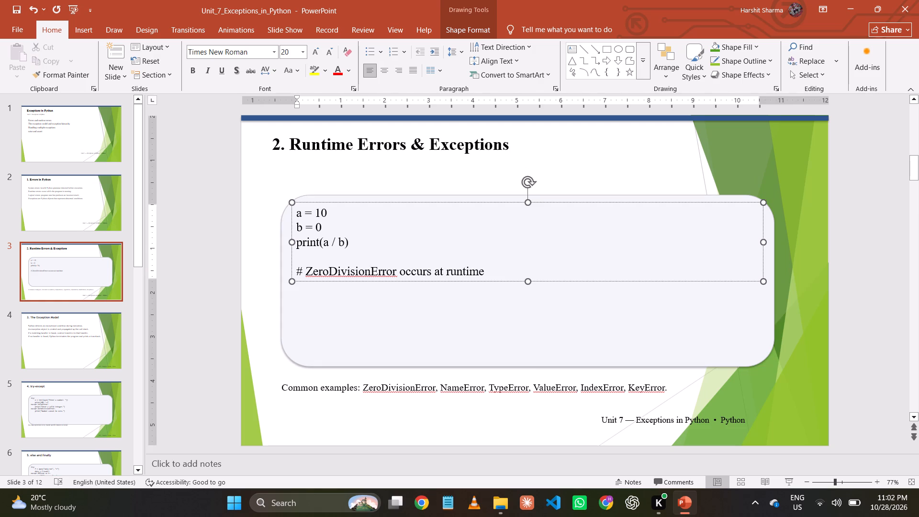
{"action": "key", "text": "ctrl+a"}
{"action": "left_click", "coordinate": [319, 56]}
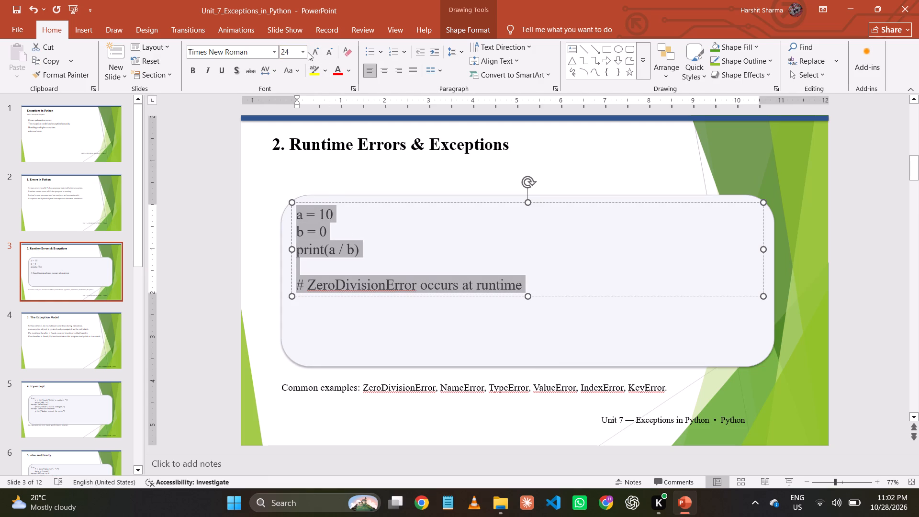
{"action": "left_click", "coordinate": [287, 51]}
{"action": "left_click", "coordinate": [292, 53]}
{"action": "key", "text": "BackSpace"}
{"action": "key", "text": "2"}
{"action": "left_click", "coordinate": [331, 168]}
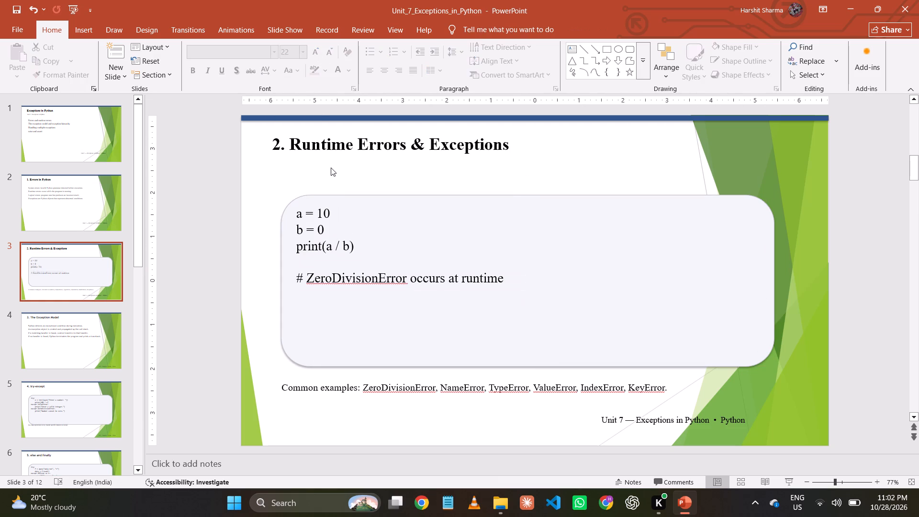
{"action": "key", "text": "ctrl+s"}
Check the Common examples and footer text sizes on slide 3 and compare the formatting of slides 1 to 3.
{"action": "left_click", "coordinate": [516, 385]}
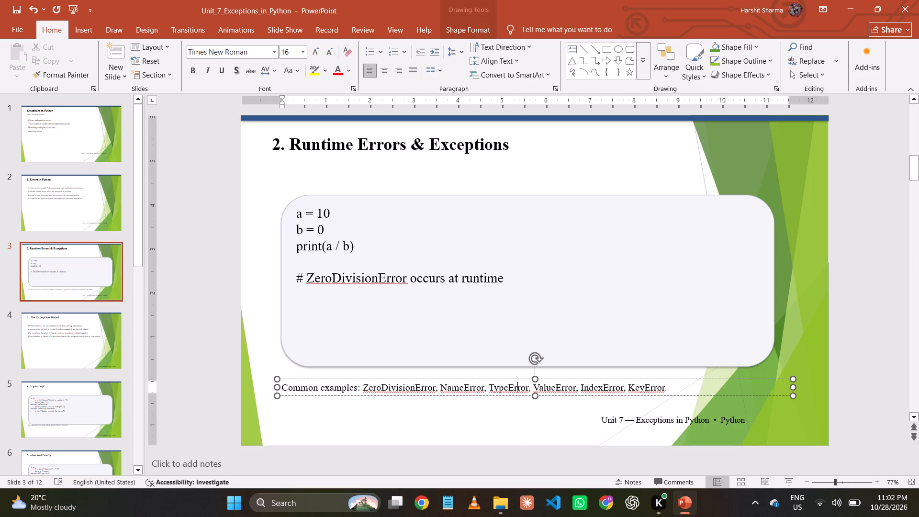
{"action": "left_click", "coordinate": [638, 423]}
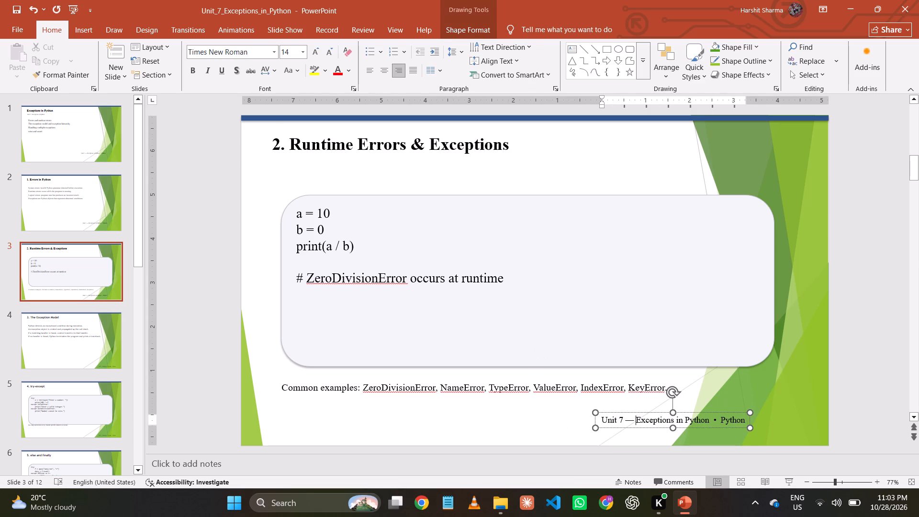
{"action": "left_click", "coordinate": [71, 205]}
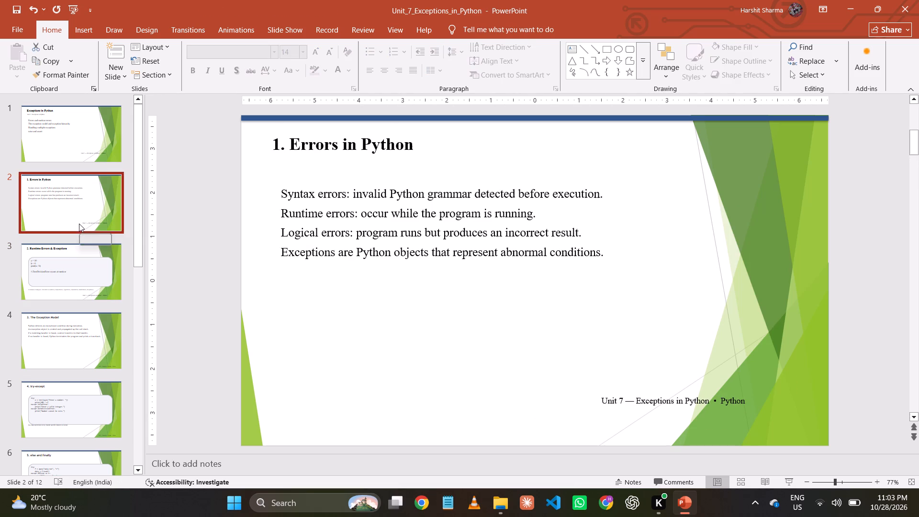
{"action": "left_click", "coordinate": [79, 220]}
{"action": "left_click", "coordinate": [80, 150]}
{"action": "left_click", "coordinate": [80, 217]}
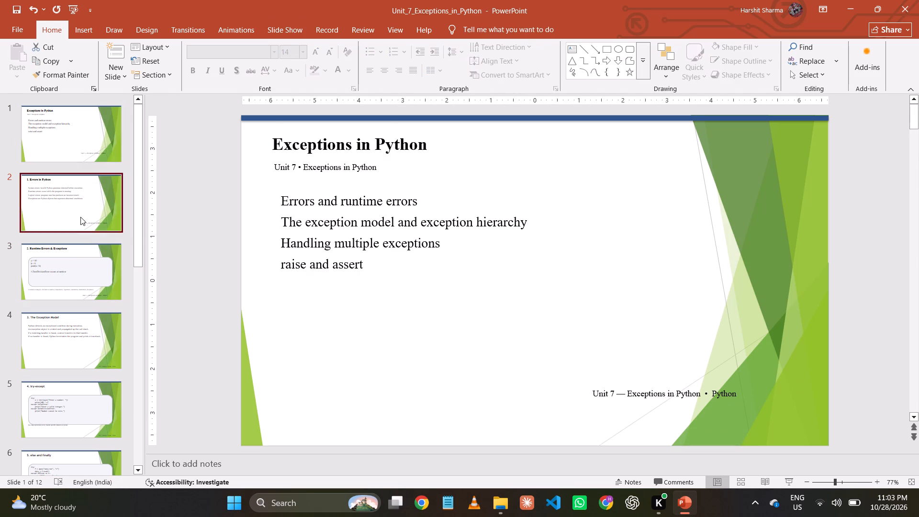
{"action": "left_click", "coordinate": [83, 271]}
Change all text on slide 4, The Exception Model, to Times New Roman.
{"action": "left_click", "coordinate": [80, 321]}
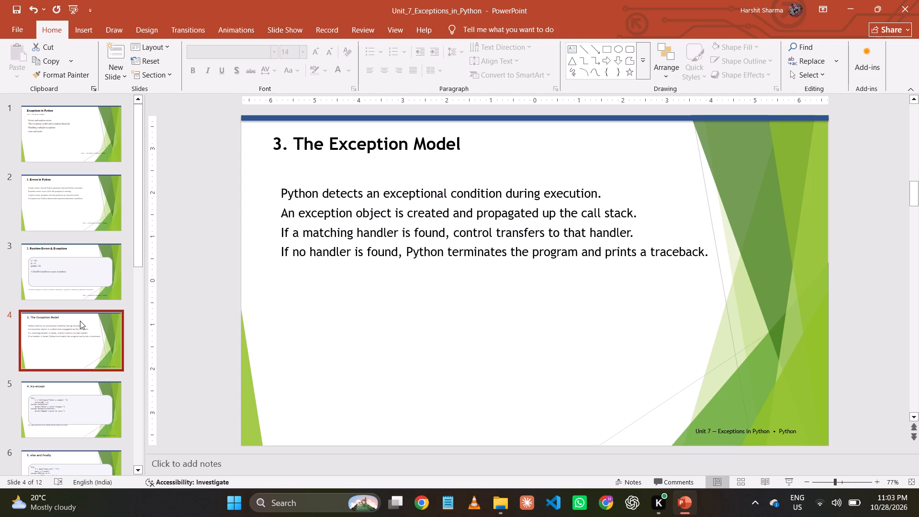
{"action": "key", "text": "ctrl+a"}
{"action": "left_click", "coordinate": [309, 319]}
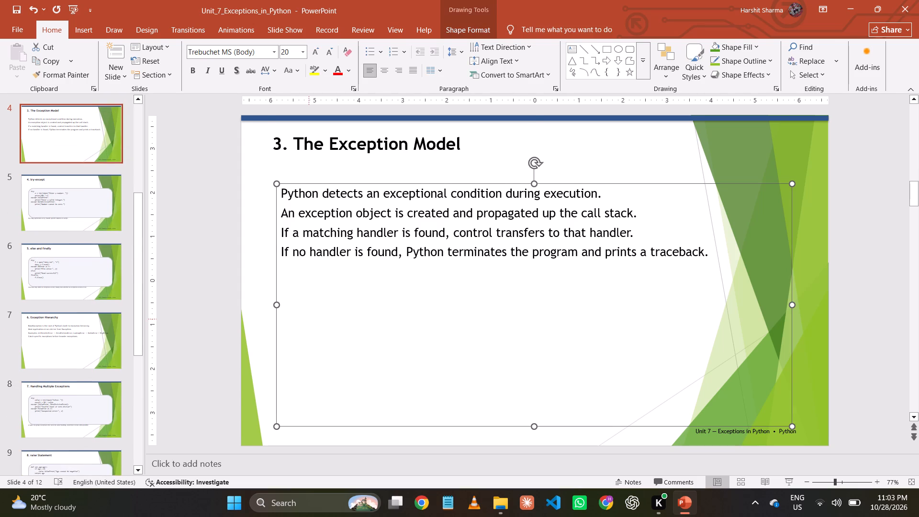
{"action": "key", "text": "ctrl+a"}
{"action": "left_click", "coordinate": [277, 50]}
{"action": "left_click", "coordinate": [277, 120]}
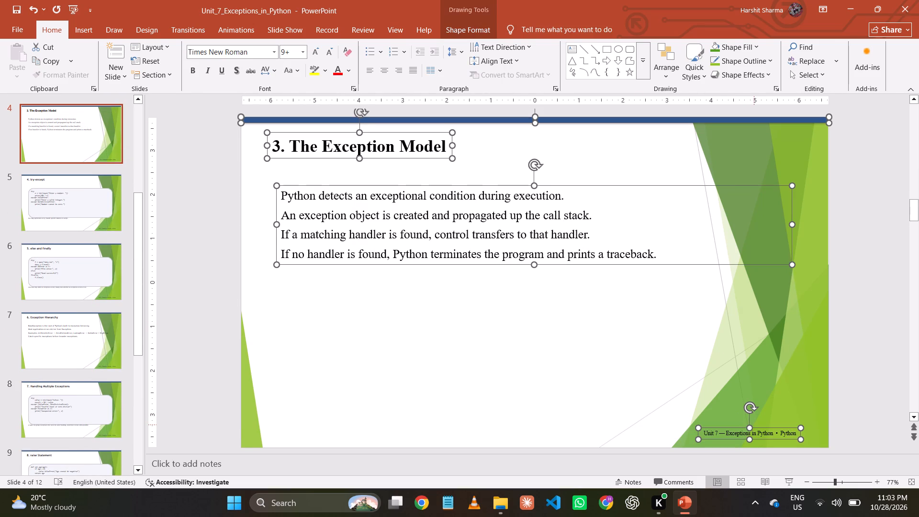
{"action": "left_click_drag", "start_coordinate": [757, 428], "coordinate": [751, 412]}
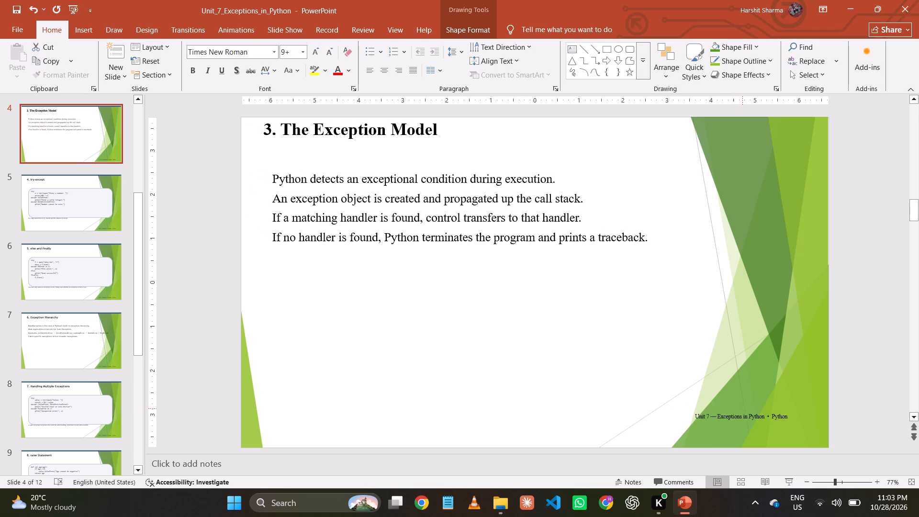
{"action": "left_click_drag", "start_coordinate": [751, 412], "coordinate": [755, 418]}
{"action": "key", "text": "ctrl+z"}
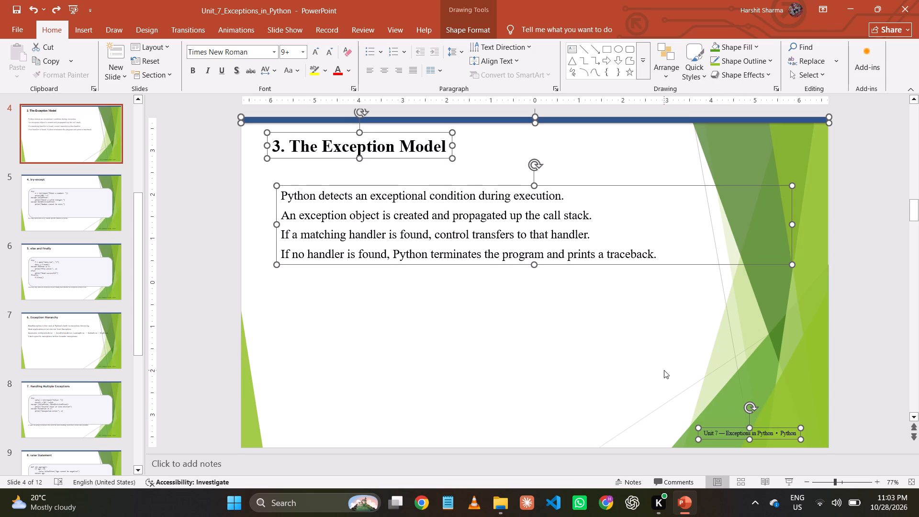
Move only the footer text box on slide 4 to the left and slightly up.
{"action": "left_click", "coordinate": [664, 370]}
{"action": "left_click", "coordinate": [753, 439]}
{"action": "left_click_drag", "start_coordinate": [765, 424], "coordinate": [765, 424]}
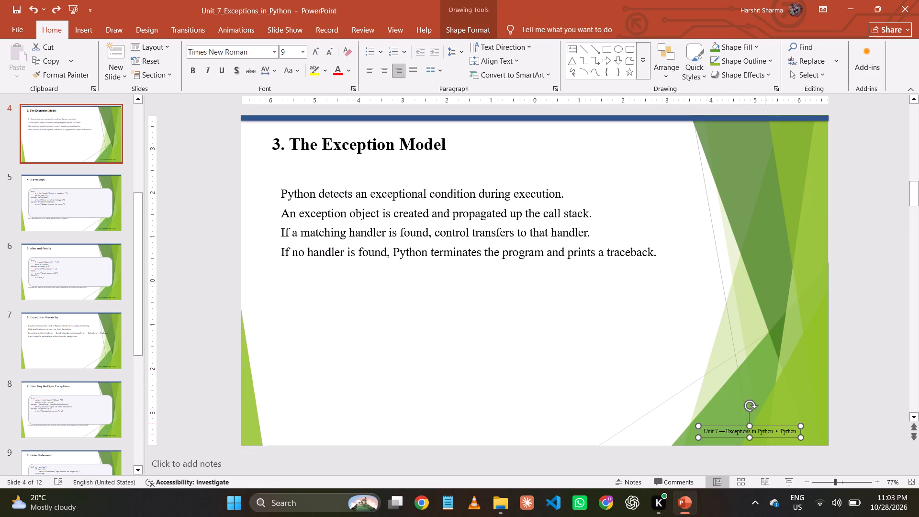
{"action": "left_click_drag", "start_coordinate": [765, 424], "coordinate": [717, 399]}
Set the footer text on slide 4 to font size 14 and save the presentation.
{"action": "left_click", "coordinate": [717, 412]}
{"action": "left_click", "coordinate": [717, 407]}
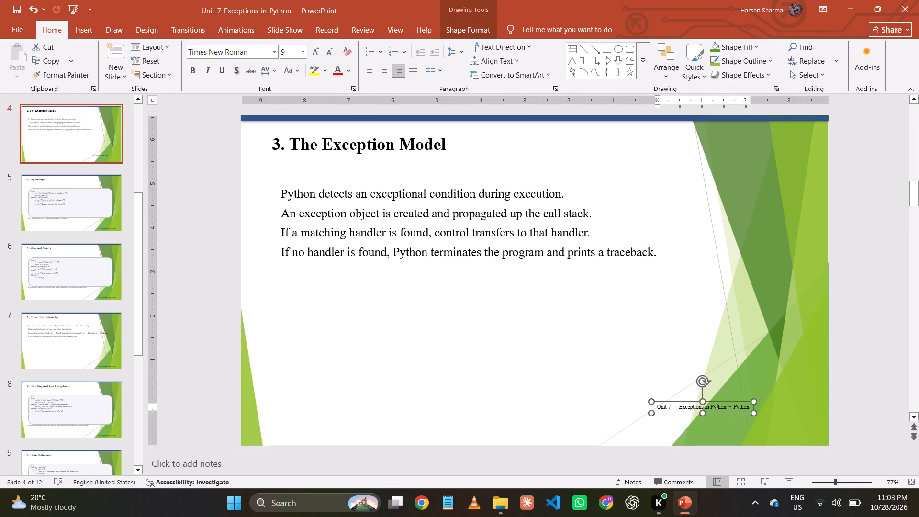
{"action": "left_click", "coordinate": [716, 409], "text": "ctrl"}
{"action": "key", "text": "ctrl+a"}
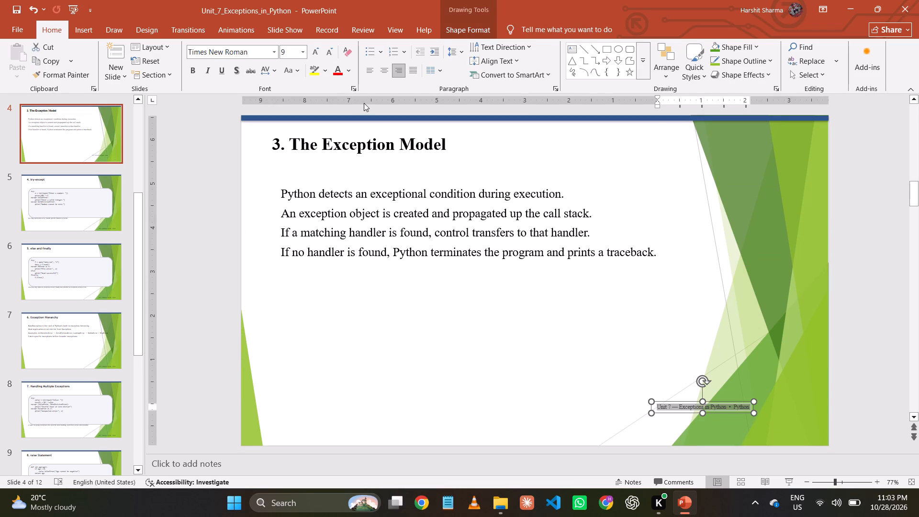
{"action": "left_click", "coordinate": [315, 55]}
{"action": "triple_click", "coordinate": [315, 55]}
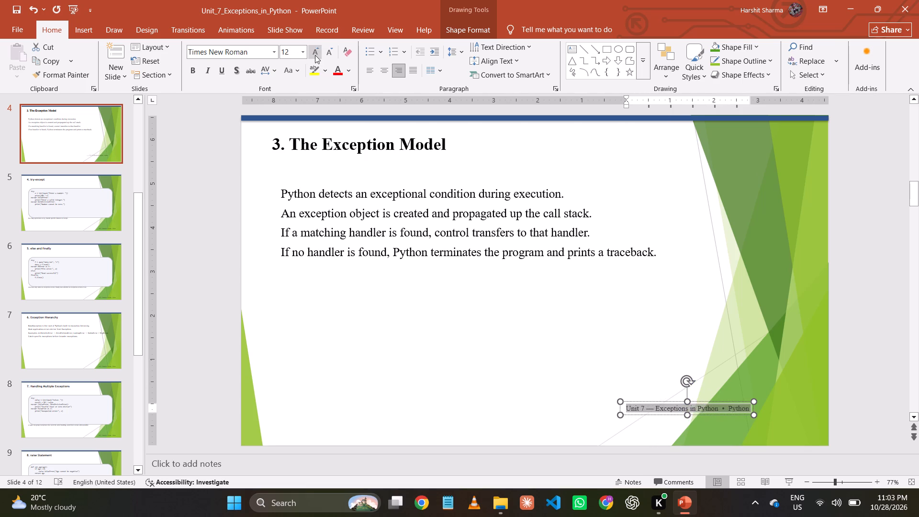
{"action": "left_click", "coordinate": [315, 55]}
{"action": "left_click", "coordinate": [434, 356]}
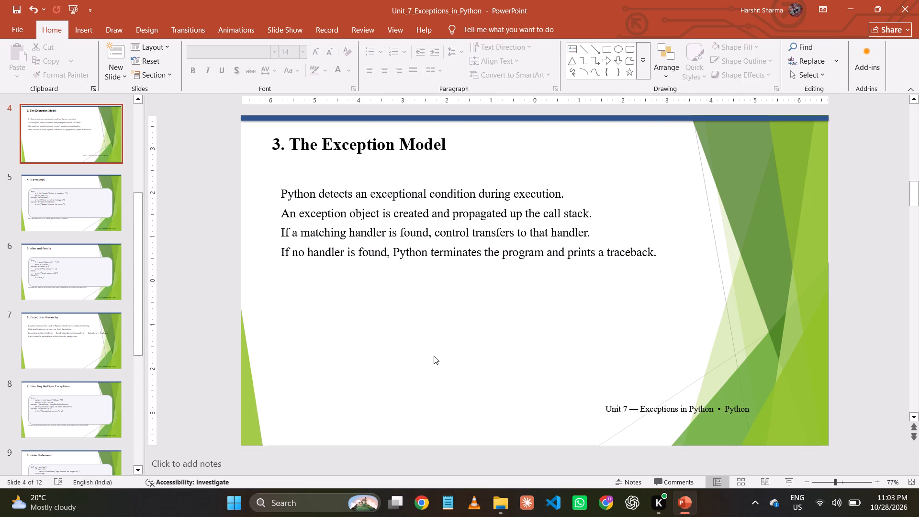
{"action": "key", "text": "ctrl+s"}
Change all text on slide 5, try–except, to Times New Roman and save the presentation.
{"action": "left_click", "coordinate": [56, 206]}
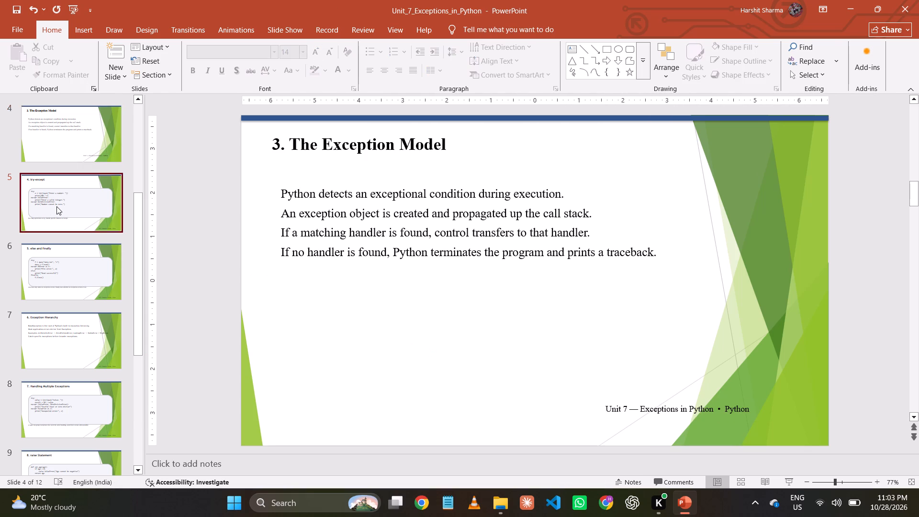
{"action": "left_click", "coordinate": [347, 413]}
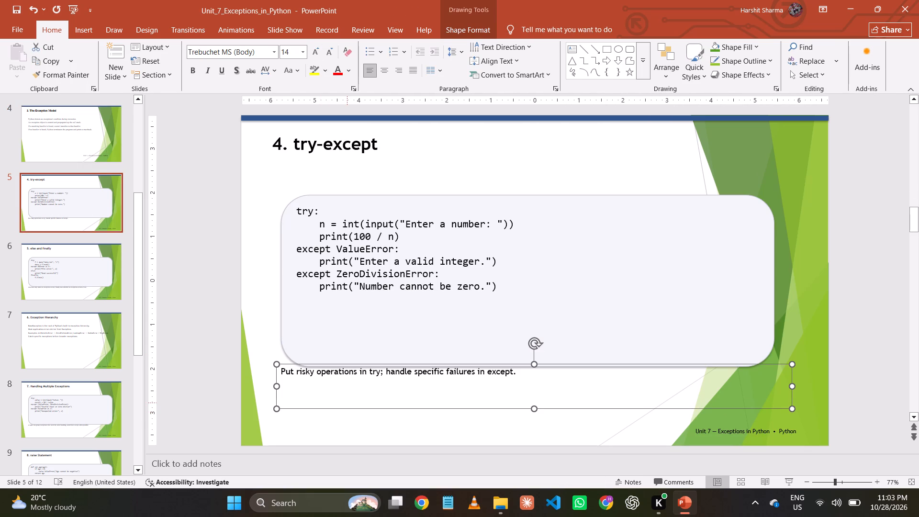
{"action": "left_click", "coordinate": [347, 420]}
{"action": "key", "text": "ctrl+a"}
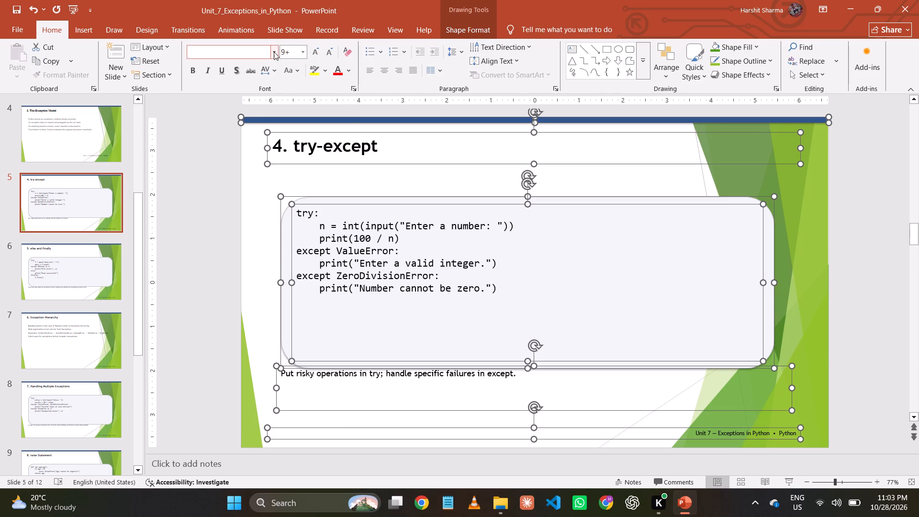
{"action": "left_click", "coordinate": [274, 52]}
{"action": "left_click", "coordinate": [273, 124]}
{"action": "left_click", "coordinate": [434, 176]}
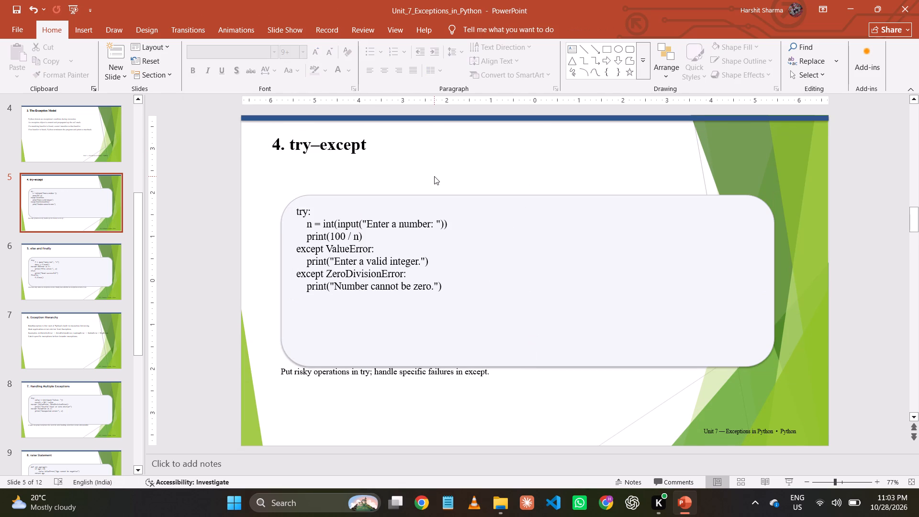
{"action": "key", "text": "ctrl+s"}
Move the rounded background shape behind the code on slide 5 up and slightly to the left, leaving the code text in place.
{"action": "left_click", "coordinate": [412, 201]}
{"action": "left_click_drag", "start_coordinate": [415, 195], "coordinate": [403, 184]}
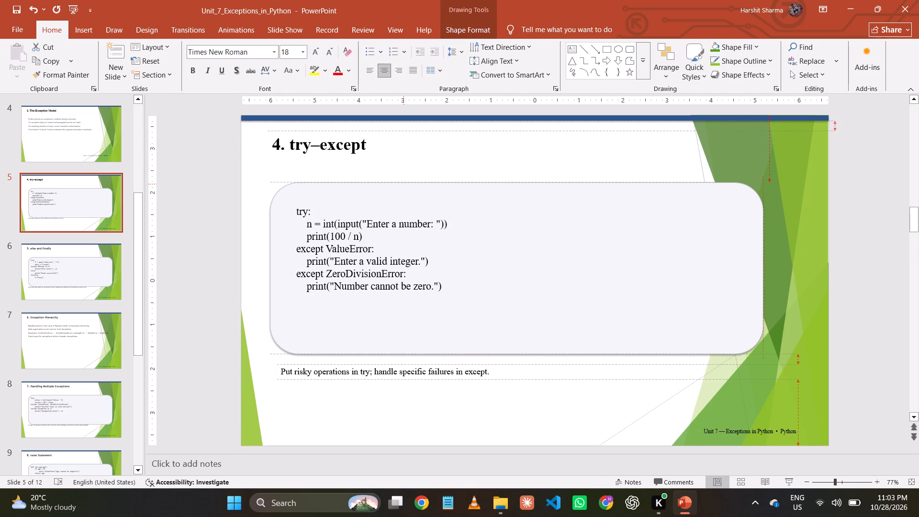
{"action": "left_click_drag", "start_coordinate": [403, 184], "coordinate": [403, 177]}
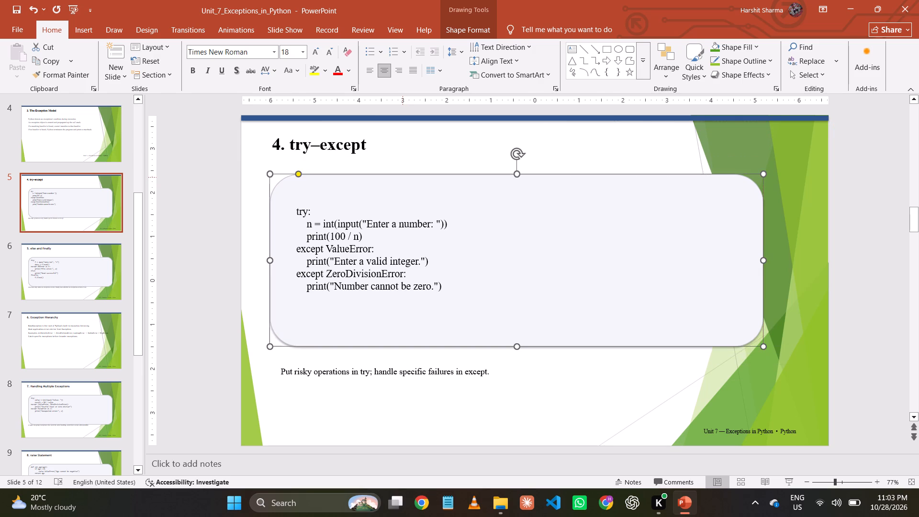
Set the try–except code text on slide 5 to font size 22 and save the presentation.
{"action": "left_click", "coordinate": [398, 258]}
{"action": "key", "text": "ctrl+a"}
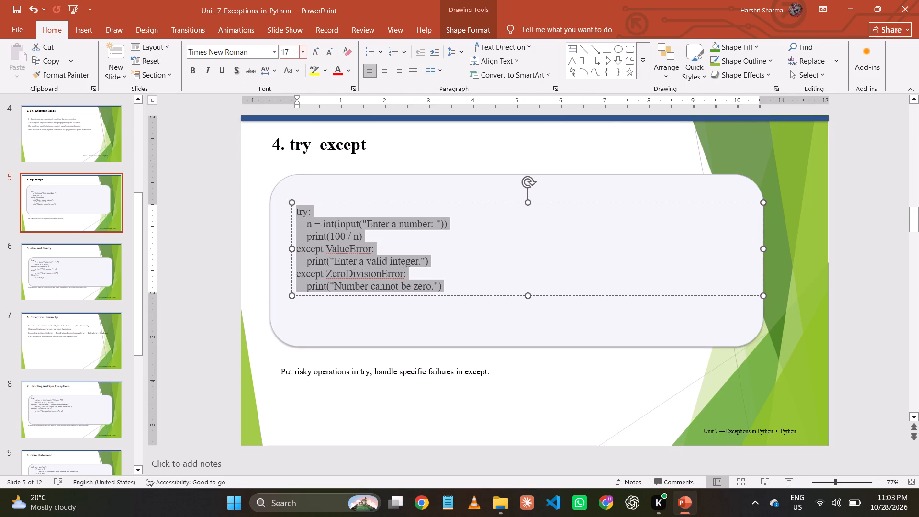
{"action": "left_click", "coordinate": [286, 53]}
{"action": "key", "text": "BackSpace"}
{"action": "type", "text": "22"}
{"action": "left_click", "coordinate": [480, 276]}
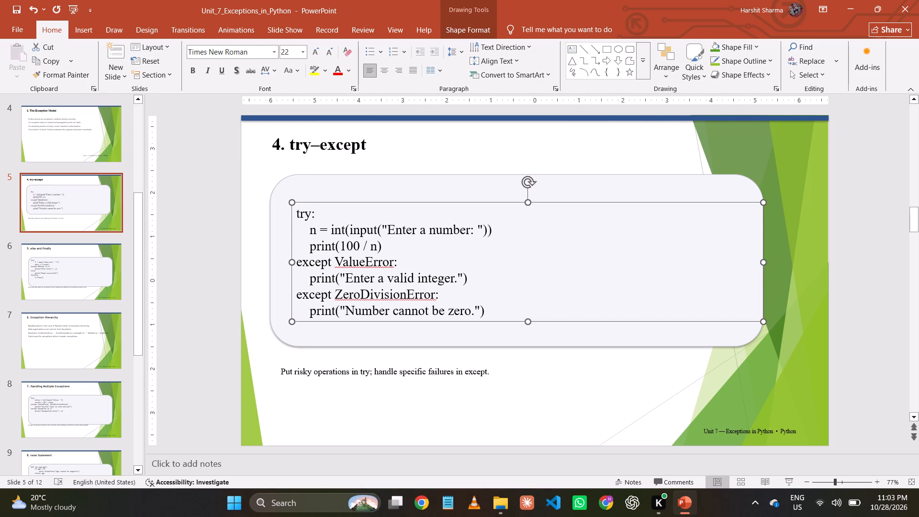
{"action": "key", "text": "ctrl+s"}
Increase the explanatory sentence below the code on slide 5 to font size 16 and save the presentation.
{"action": "left_click", "coordinate": [448, 374]}
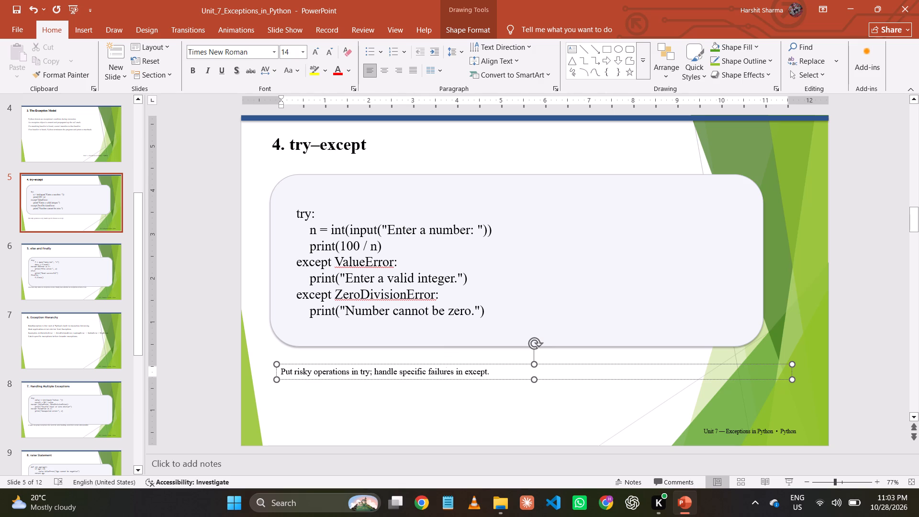
{"action": "key", "text": "ctrl+a"}
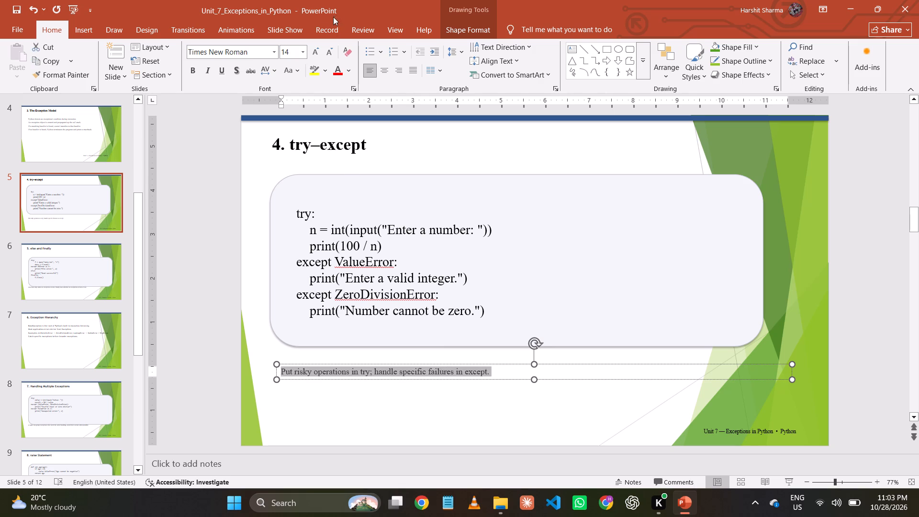
{"action": "left_click", "coordinate": [317, 63]}
{"action": "left_click", "coordinate": [317, 56]}
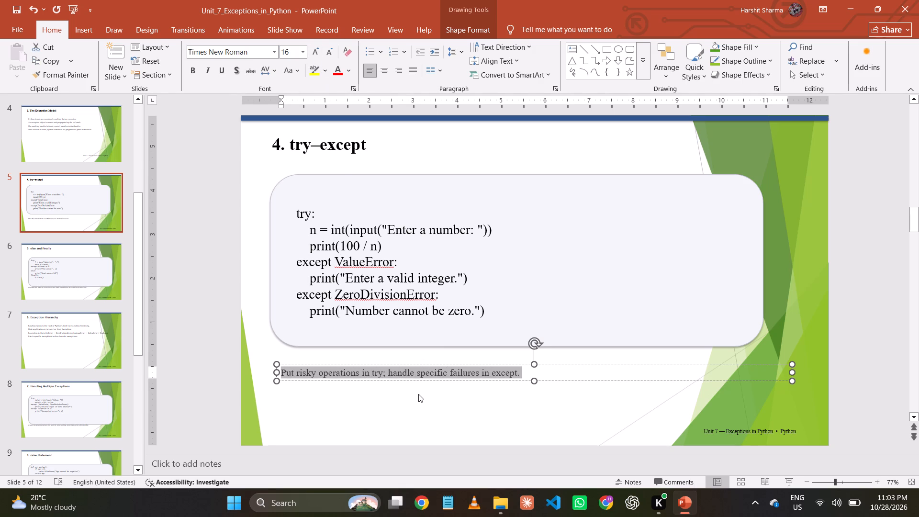
{"action": "left_click", "coordinate": [418, 394]}
{"action": "key", "text": "ctrl+s"}
Move the footer on slide 5 left and slightly up, set its text to font size 14, and save.
{"action": "left_click", "coordinate": [720, 430]}
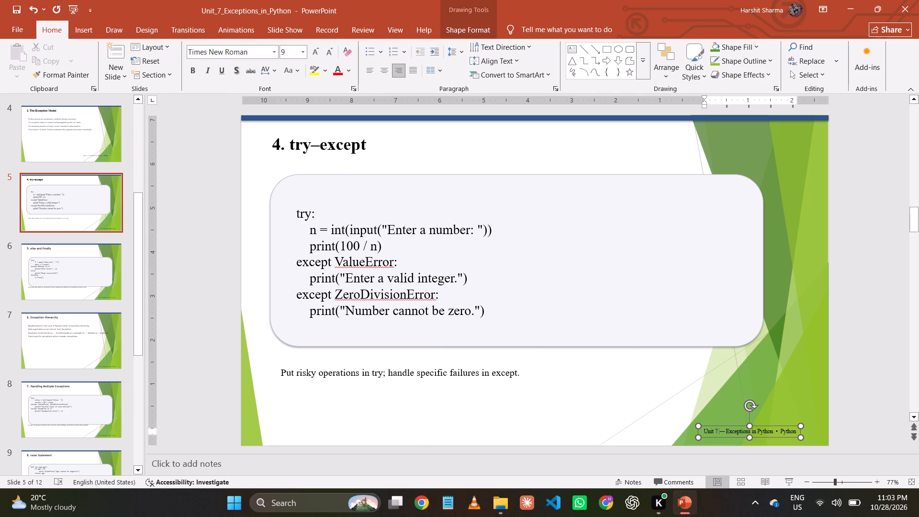
{"action": "left_click_drag", "start_coordinate": [739, 426], "coordinate": [695, 412]}
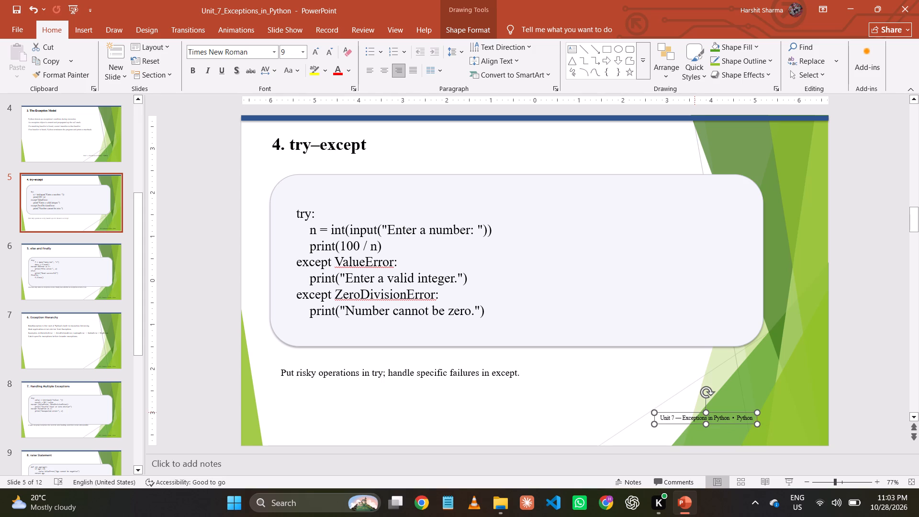
{"action": "left_click", "coordinate": [695, 416]}
{"action": "key", "text": "ctrl+a"}
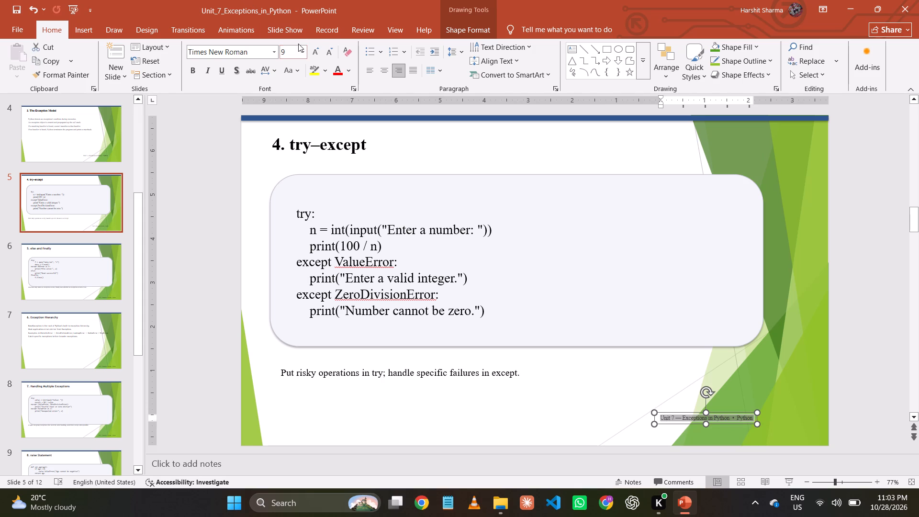
{"action": "triple_click", "coordinate": [320, 54]}
{"action": "left_click", "coordinate": [320, 54]}
{"action": "left_click", "coordinate": [320, 54]}
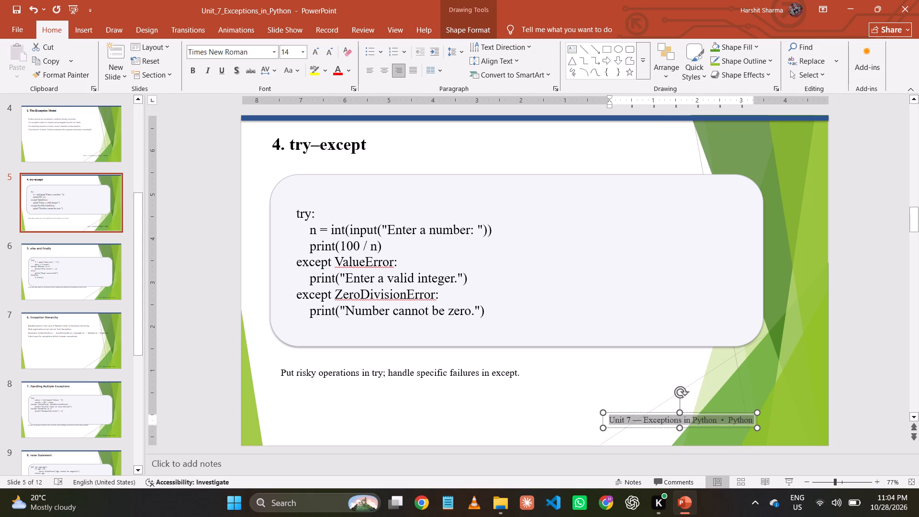
{"action": "left_click", "coordinate": [429, 388]}
{"action": "key", "text": "ctrl+s"}
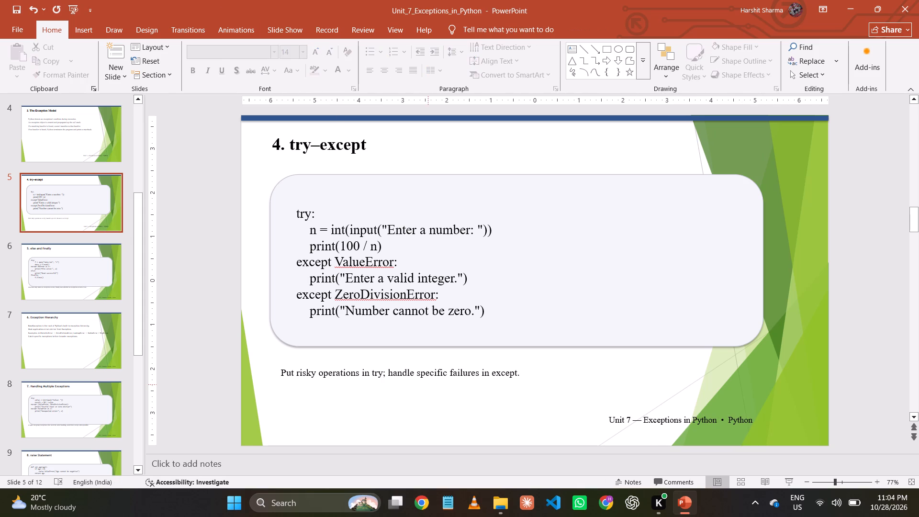
{"action": "left_click", "coordinate": [428, 373]}
Change all text on slide 6, else and finally, to Times New Roman and save the presentation.
{"action": "left_click", "coordinate": [83, 288]}
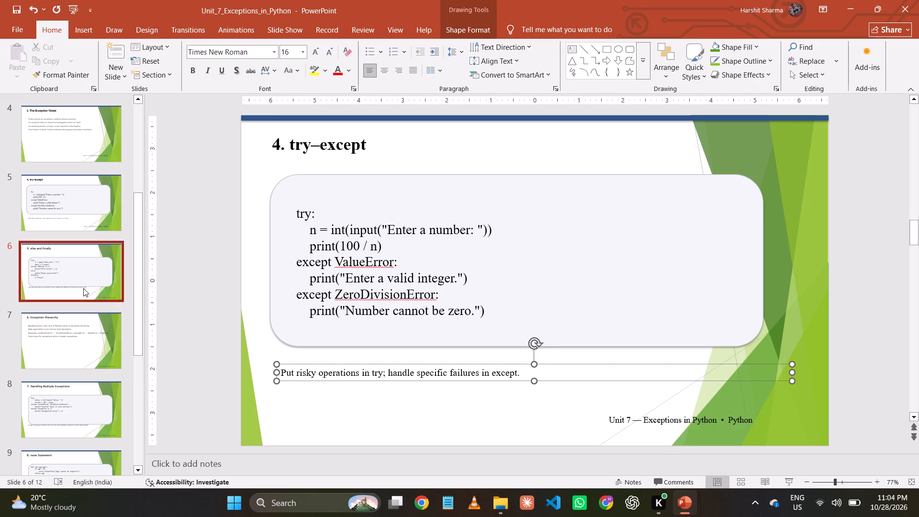
{"action": "left_click", "coordinate": [250, 239]}
{"action": "key", "text": "ctrl+a"}
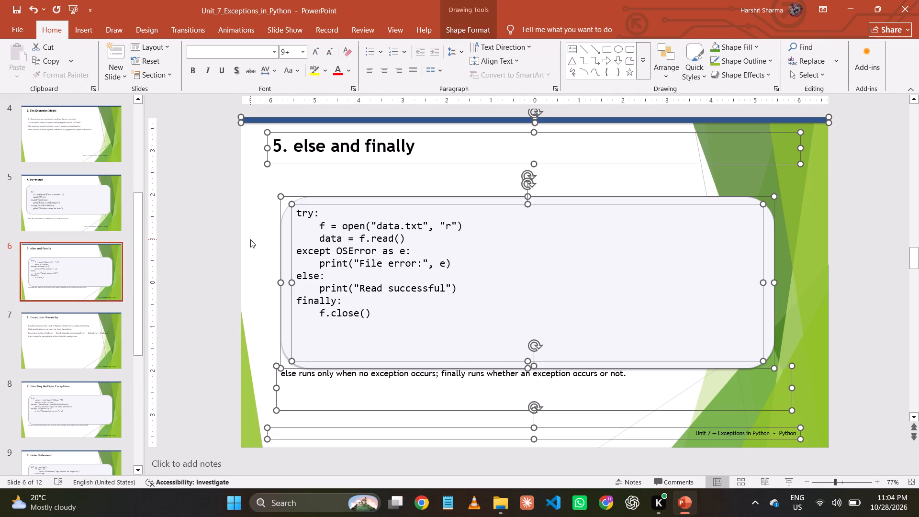
{"action": "left_click", "coordinate": [272, 55]}
{"action": "left_click", "coordinate": [260, 117]}
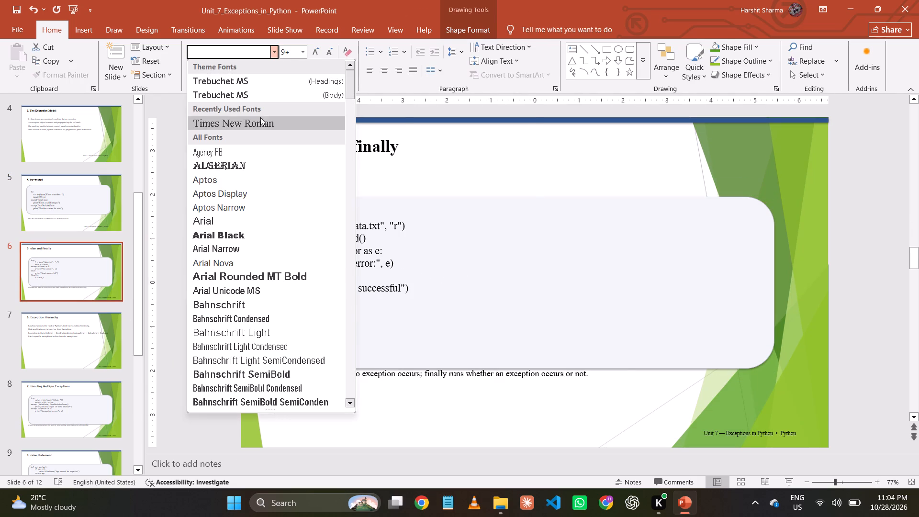
{"action": "left_click", "coordinate": [361, 402]}
{"action": "key", "text": "ctrl+s"}
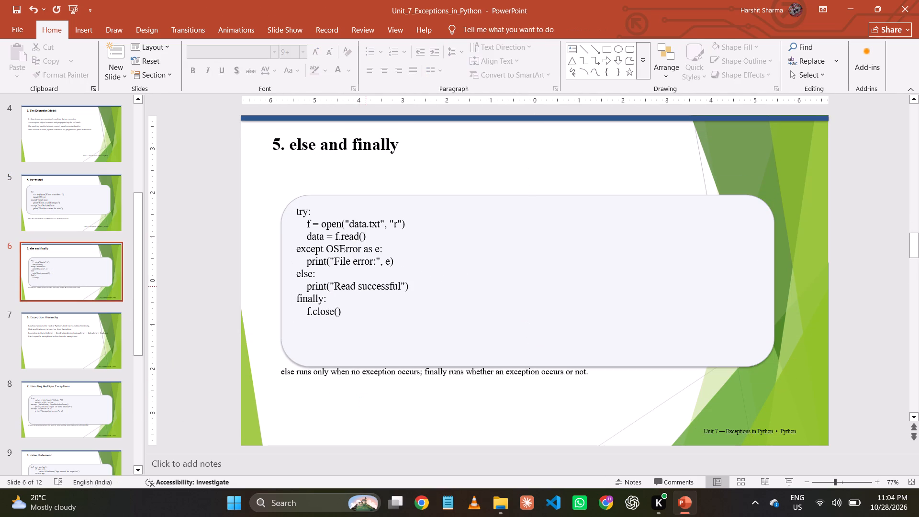
Set the code text on slide 6 to font size 22.
{"action": "left_click", "coordinate": [365, 281]}
{"action": "key", "text": "ctrl+a"}
{"action": "left_click", "coordinate": [292, 52]}
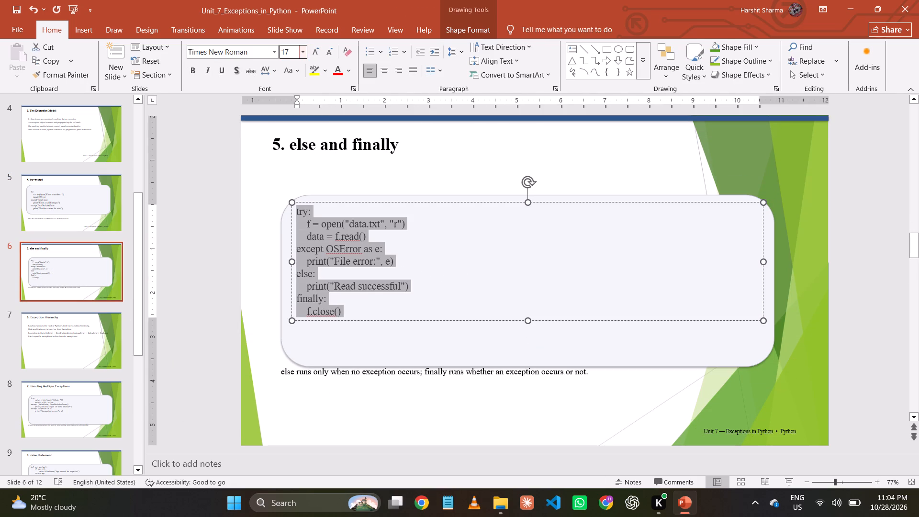
{"action": "key", "text": "BackSpace"}
{"action": "type", "text": "22"}
{"action": "left_click", "coordinate": [388, 355]}
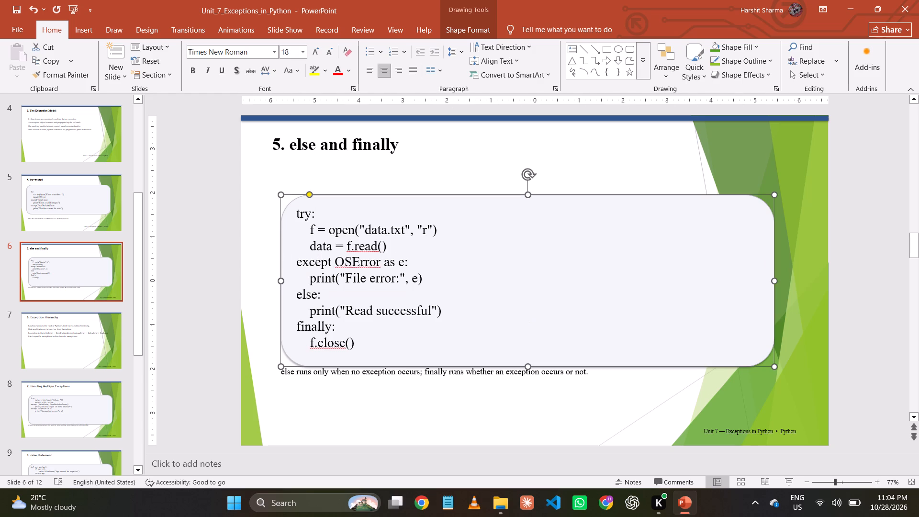
Move the explanatory sentence on slide 6 down clear of the code box, set it to font size 16, and save.
{"action": "left_click", "coordinate": [428, 373]}
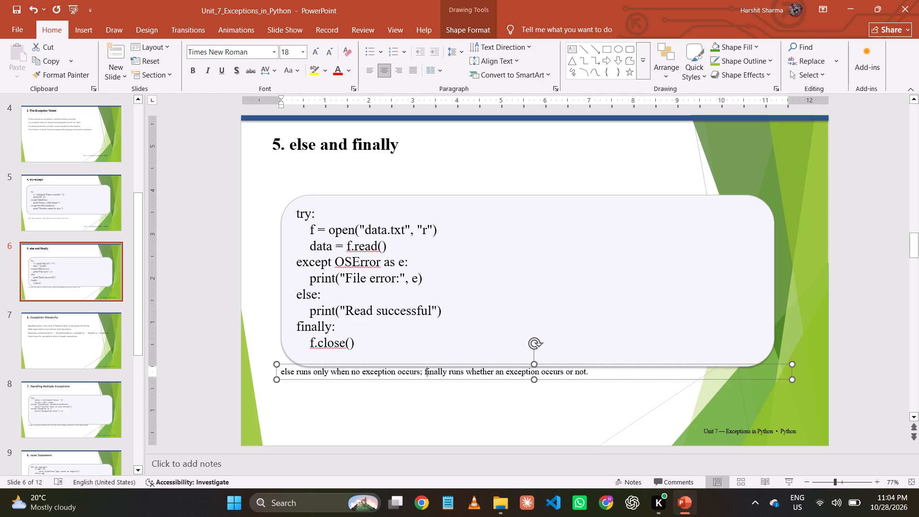
{"action": "left_click_drag", "start_coordinate": [440, 363], "coordinate": [443, 381]}
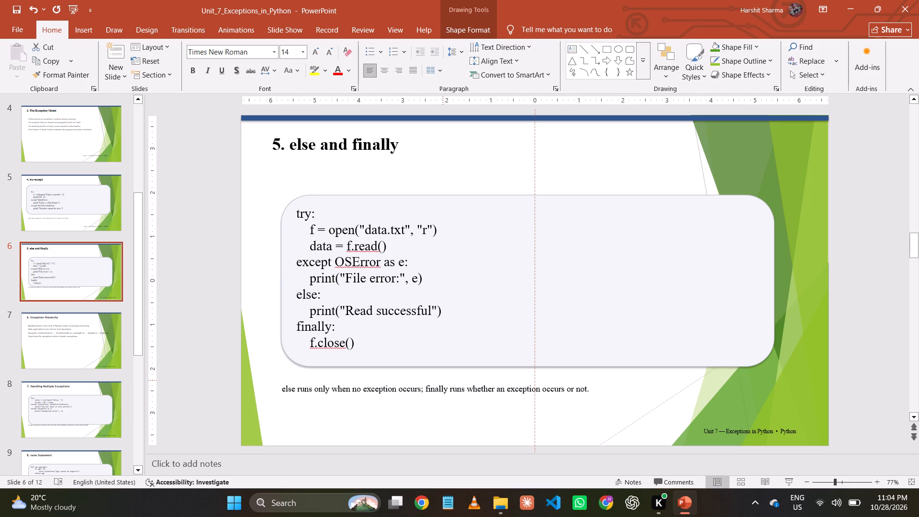
{"action": "left_click_drag", "start_coordinate": [443, 381], "coordinate": [443, 382]}
{"action": "left_click", "coordinate": [441, 392]}
{"action": "key", "text": "ctrl+a"}
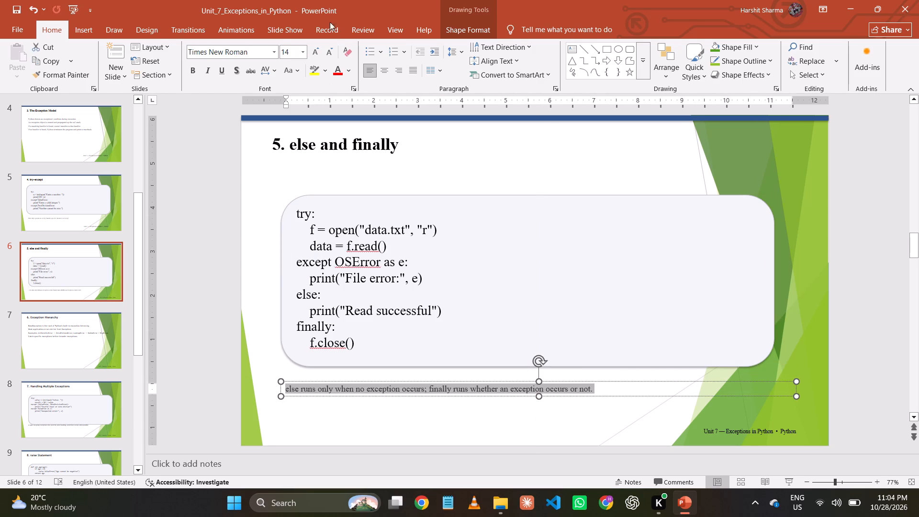
{"action": "left_click", "coordinate": [313, 54]}
{"action": "left_click", "coordinate": [520, 429]}
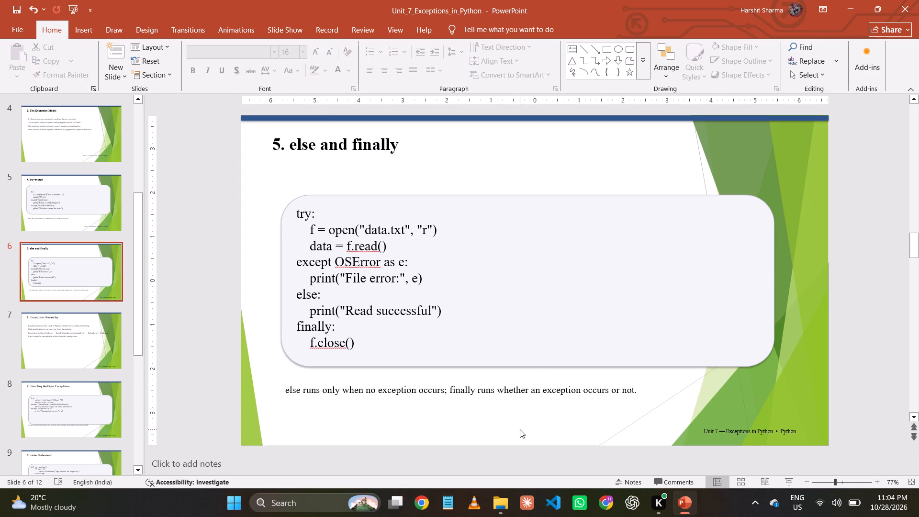
{"action": "key", "text": "ctrl+s"}
Move the footer on slide 6 left and slightly up, set its text to font size 14, and save.
{"action": "left_click", "coordinate": [722, 427]}
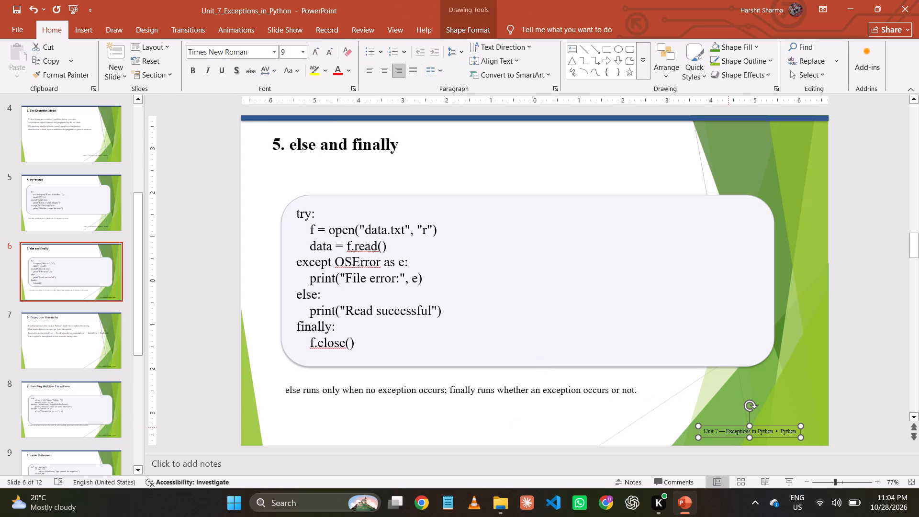
{"action": "left_click_drag", "start_coordinate": [728, 426], "coordinate": [680, 412]}
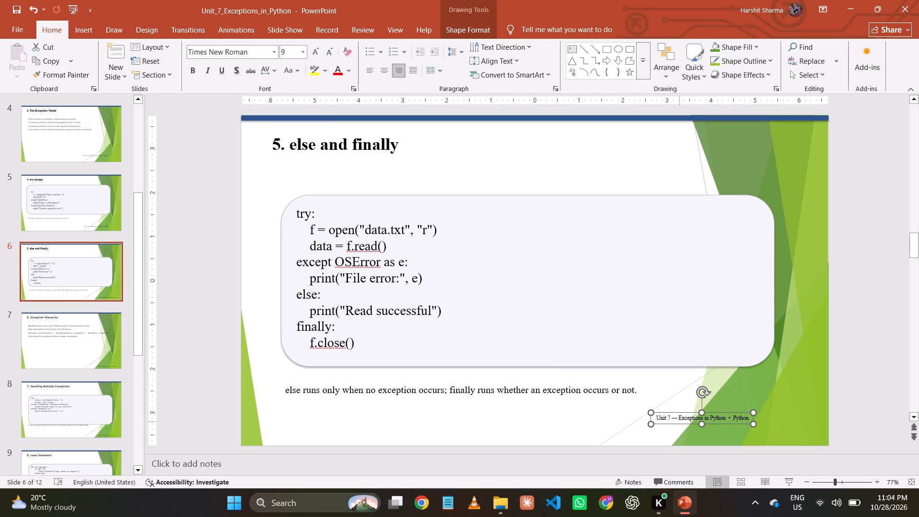
{"action": "left_click_drag", "start_coordinate": [681, 423], "coordinate": [681, 418]}
{"action": "left_click", "coordinate": [680, 412]}
{"action": "key", "text": "ctrl+a"}
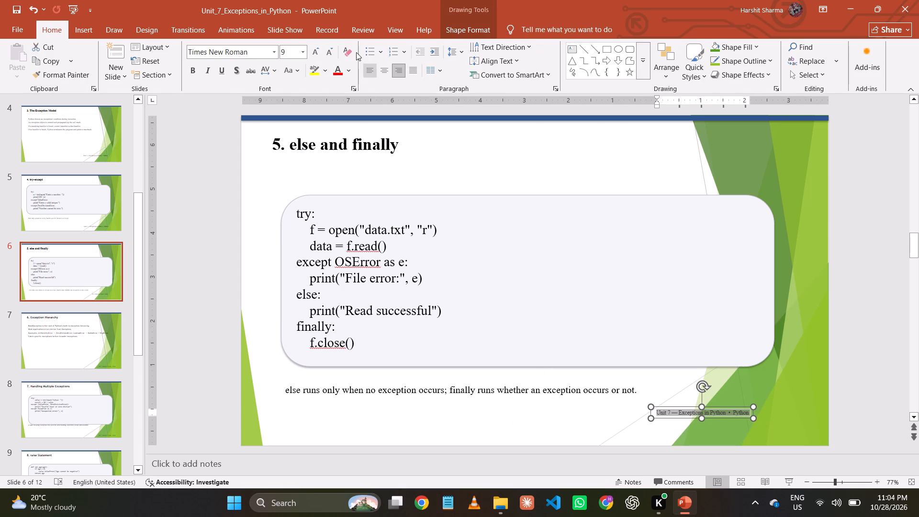
{"action": "triple_click", "coordinate": [312, 51]}
{"action": "left_click", "coordinate": [312, 51]}
{"action": "left_click", "coordinate": [312, 51]}
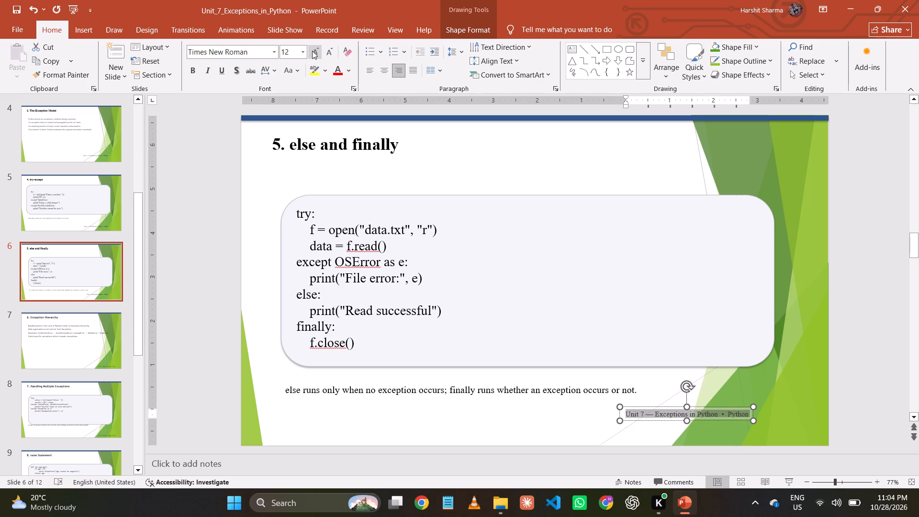
{"action": "left_click", "coordinate": [440, 157]}
{"action": "key", "text": "ctrl+s"}
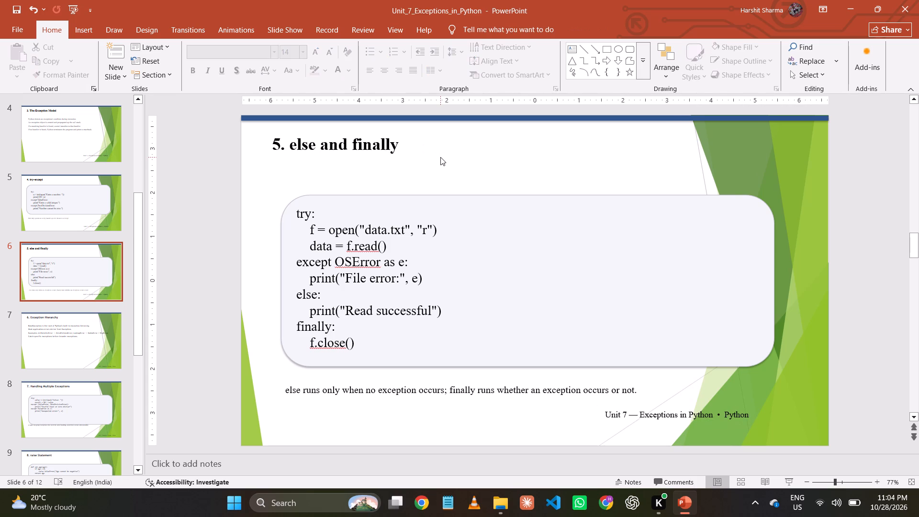
Change all text on slide 7, Exception Hierarchy, to Times New Roman.
{"action": "left_click", "coordinate": [94, 330]}
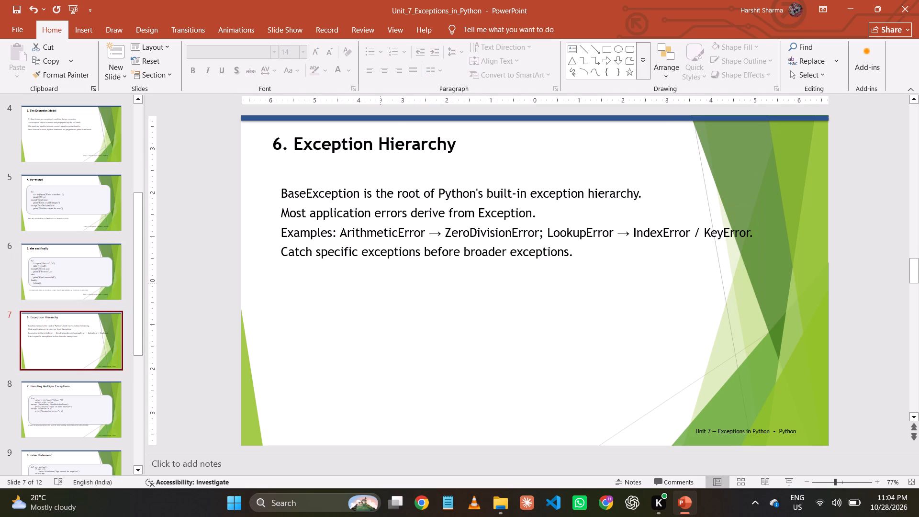
{"action": "key", "text": "ctrl+a"}
{"action": "left_click", "coordinate": [359, 328]}
{"action": "key", "text": "ctrl+a"}
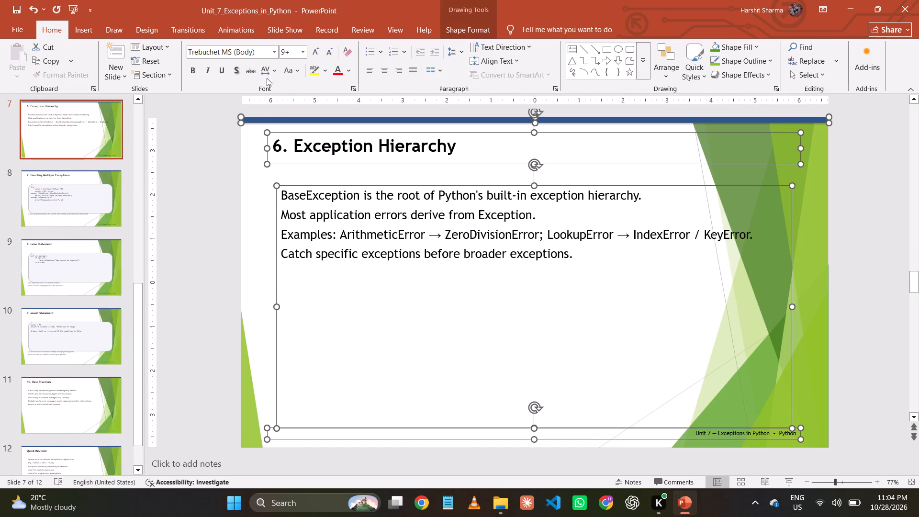
{"action": "left_click", "coordinate": [271, 54]}
{"action": "left_click", "coordinate": [270, 117]}
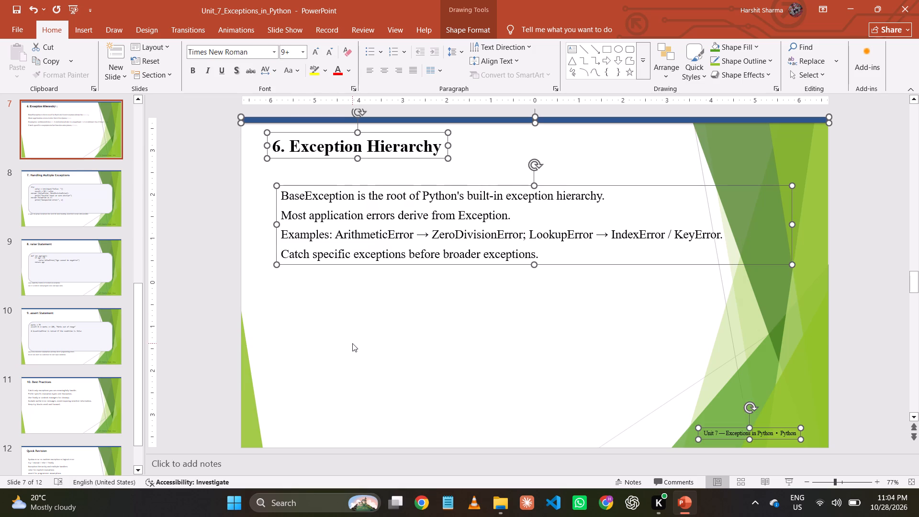
Save the presentation with the font change on slide 7.
{"action": "left_click", "coordinate": [353, 347]}
{"action": "key", "text": "ctrl+s"}
Move the footer on slide 7 left and up onto the white area, set its text to font size 14, and save.
{"action": "left_click", "coordinate": [740, 427]}
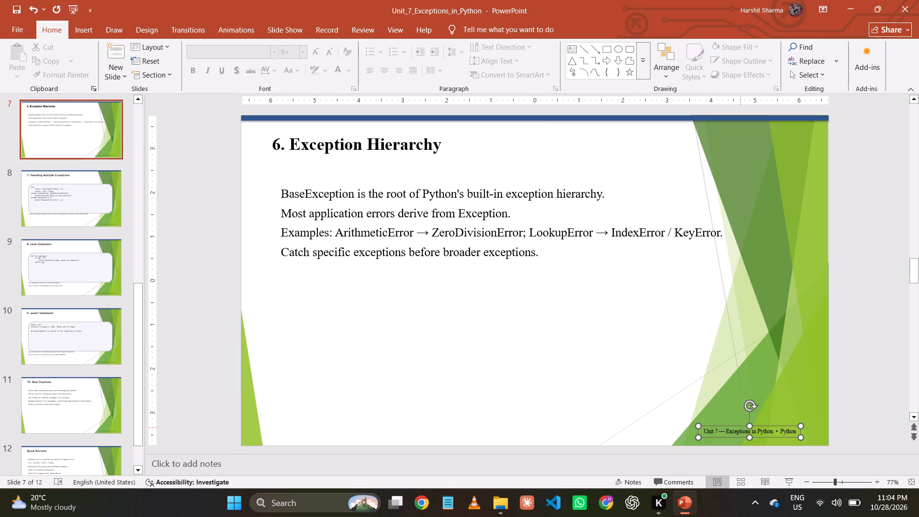
{"action": "left_click_drag", "start_coordinate": [740, 426], "coordinate": [727, 409]}
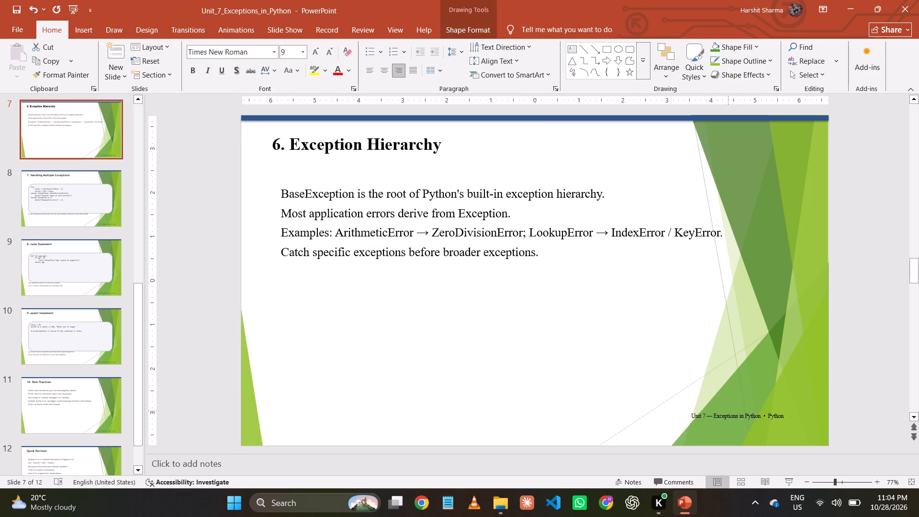
{"action": "left_click_drag", "start_coordinate": [727, 409], "coordinate": [658, 389]}
{"action": "left_click", "coordinate": [659, 392]}
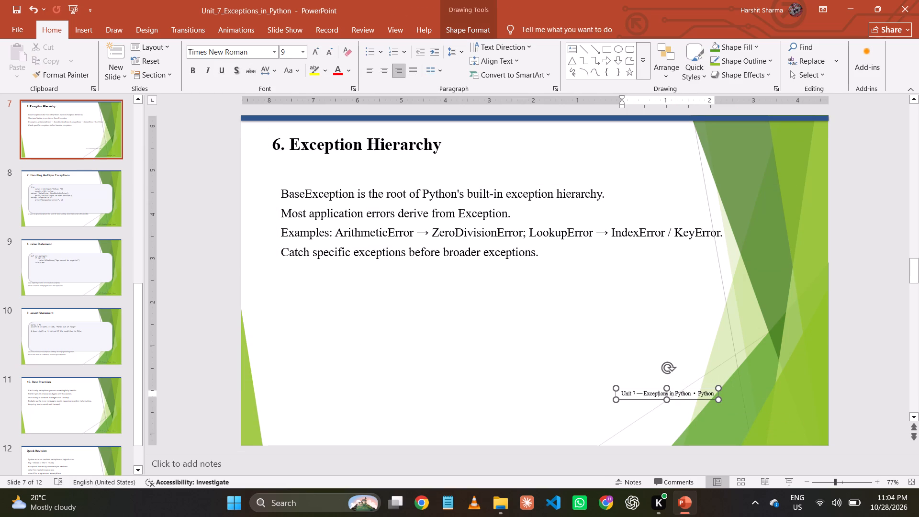
{"action": "key", "text": "ctrl+a"}
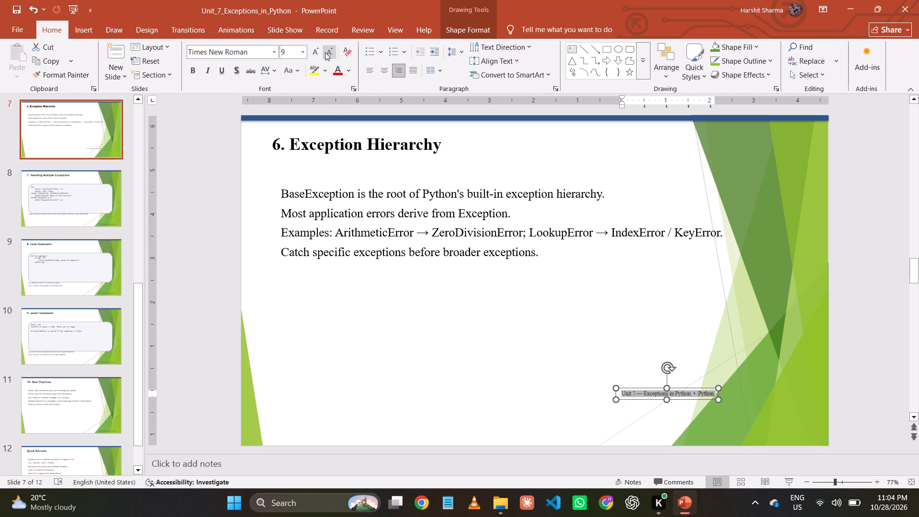
{"action": "triple_click", "coordinate": [319, 54]}
{"action": "left_click", "coordinate": [312, 54]}
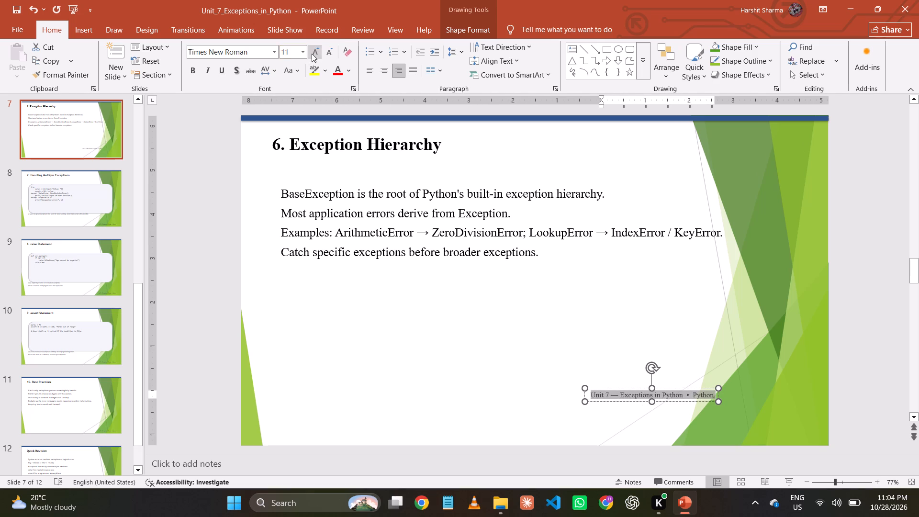
{"action": "left_click", "coordinate": [312, 54]}
{"action": "left_click", "coordinate": [276, 53]}
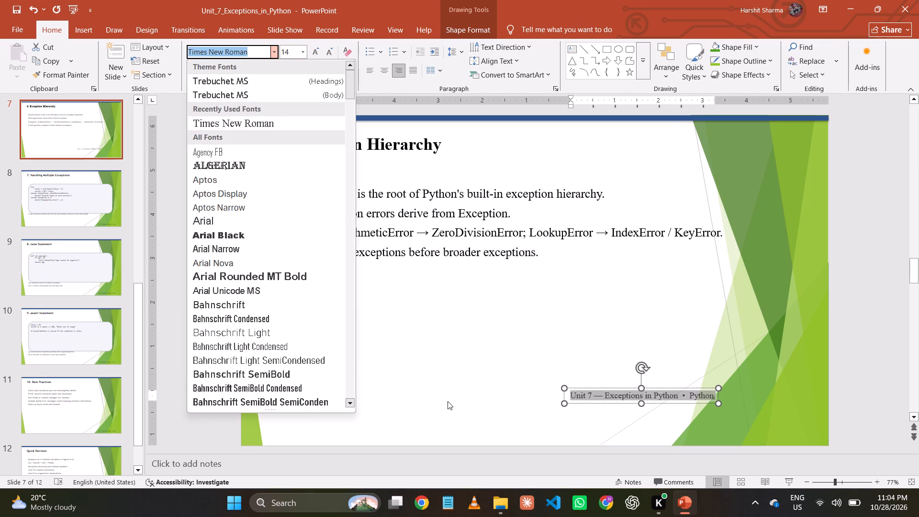
{"action": "left_click", "coordinate": [448, 401]}
{"action": "key", "text": "ctrl+s"}
Set the body text on slide 7, Exception Hierarchy, to font size 22 and save.
{"action": "left_click", "coordinate": [430, 234]}
{"action": "key", "text": "ctrl+a"}
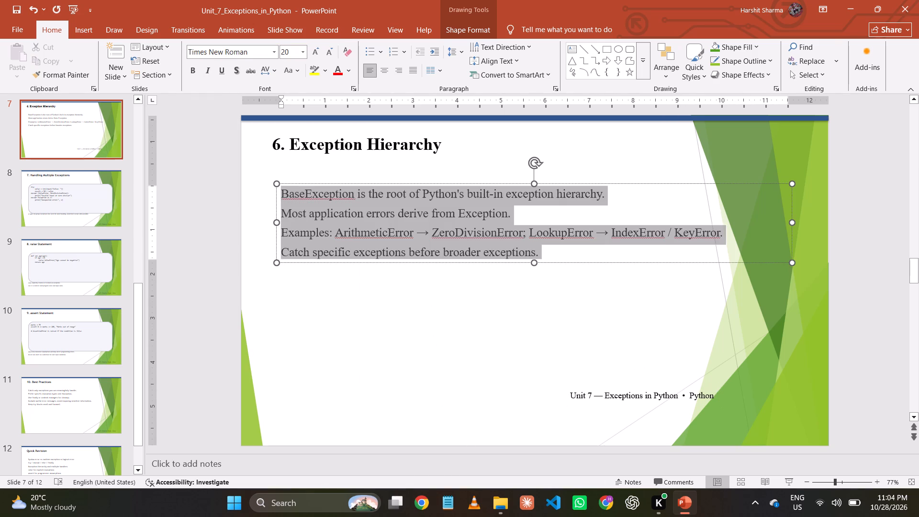
{"action": "left_click", "coordinate": [289, 50]}
{"action": "key", "text": "BackSpace"}
{"action": "type", "text": "22"}
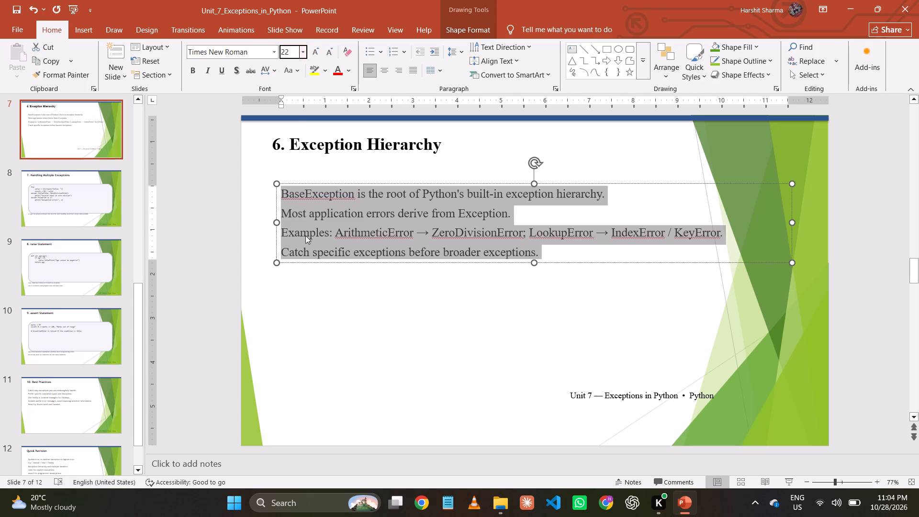
{"action": "left_click", "coordinate": [343, 342]}
{"action": "key", "text": "ctrl+s"}
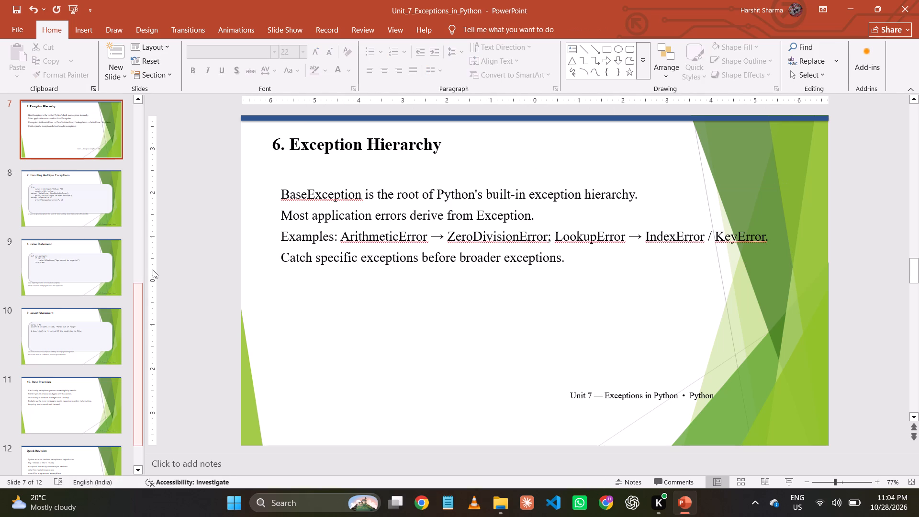
Change all text on slide 8, Handling Multiple Exceptions, to Times New Roman and save.
{"action": "left_click", "coordinate": [53, 217]}
{"action": "left_click", "coordinate": [353, 427]}
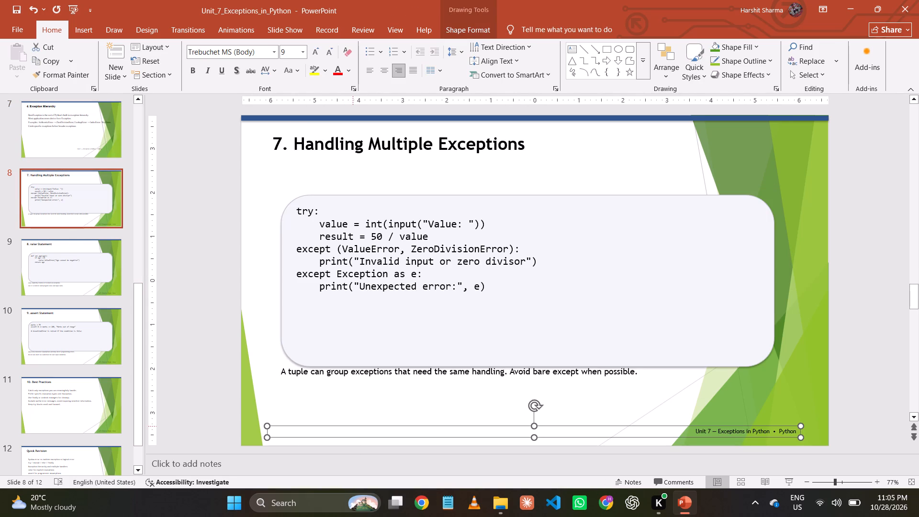
{"action": "left_click", "coordinate": [352, 412]}
{"action": "key", "text": "ctrl+a"}
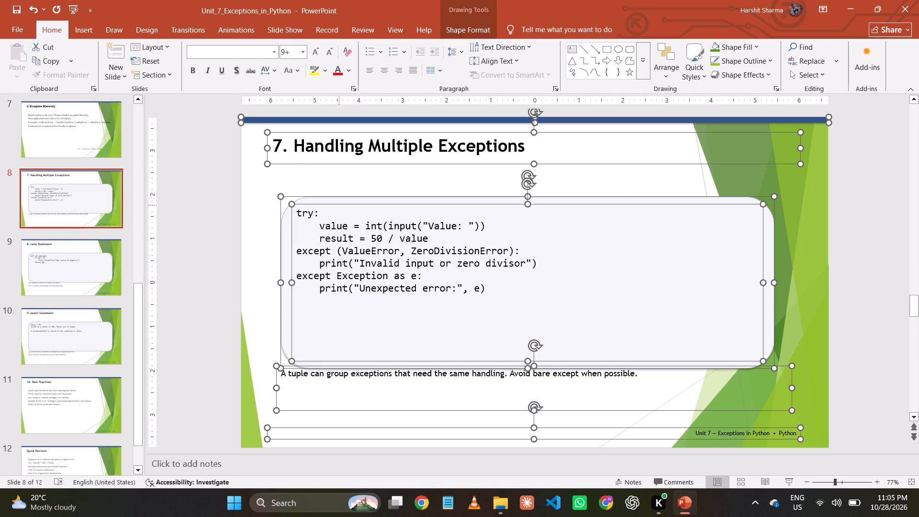
{"action": "left_click", "coordinate": [276, 52]}
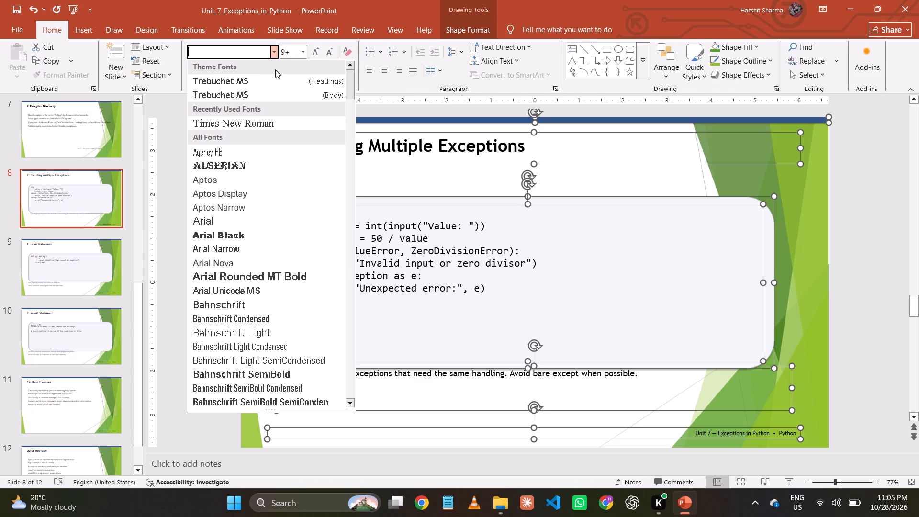
{"action": "left_click", "coordinate": [274, 123]}
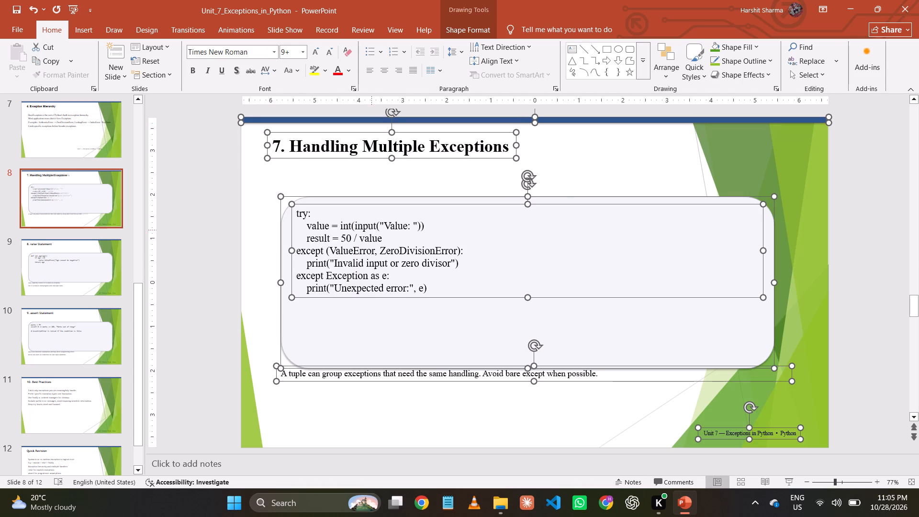
{"action": "left_click", "coordinate": [581, 168]}
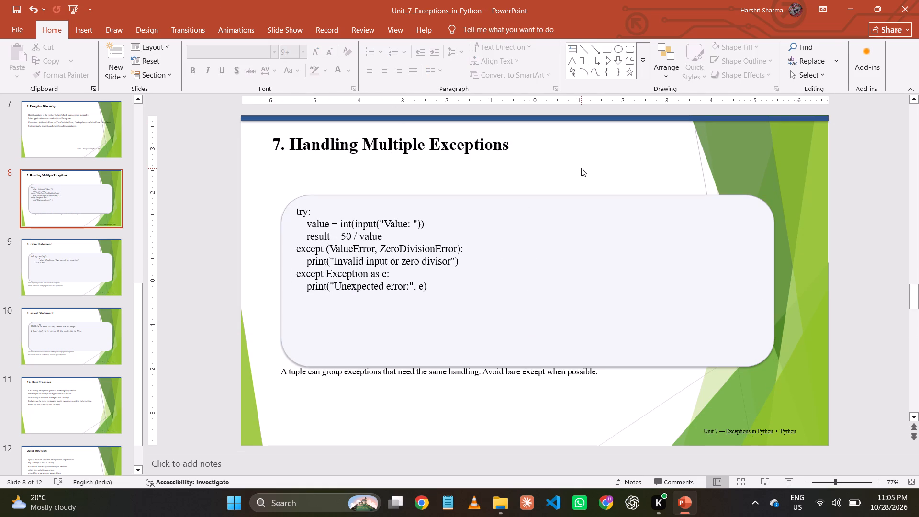
{"action": "key", "text": "ctrl+s"}
Set the code text on slide 8 to font size 22.
{"action": "left_click", "coordinate": [372, 249]}
{"action": "key", "text": "ctrl+a"}
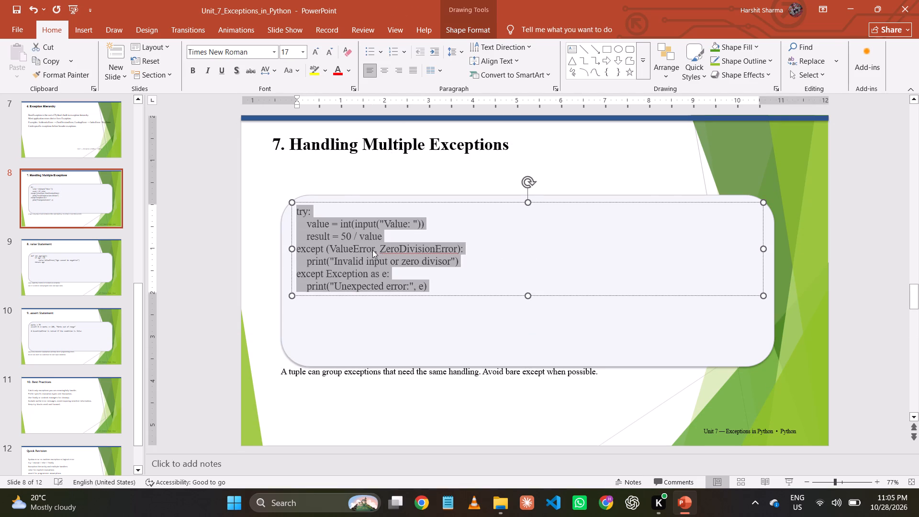
{"action": "left_click", "coordinate": [287, 51]}
{"action": "key", "text": "BackSpace"}
{"action": "type", "text": "22"}
{"action": "left_click", "coordinate": [447, 412]}
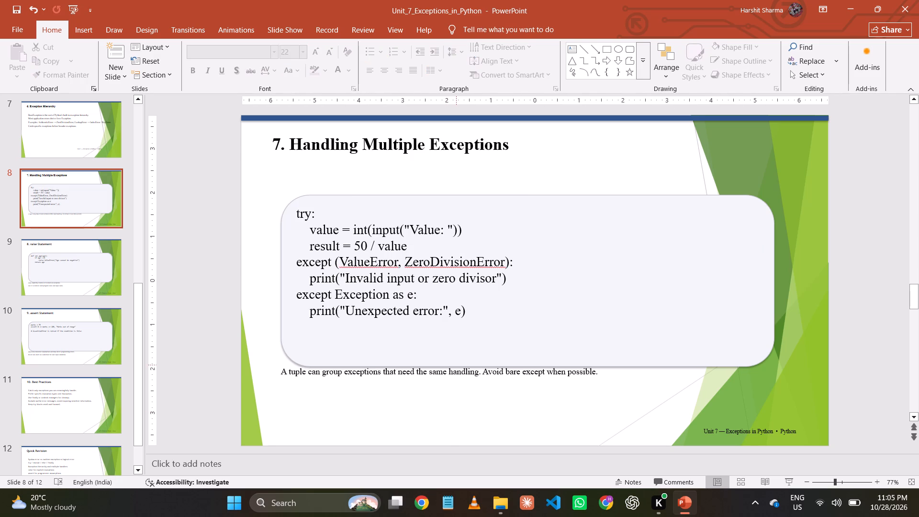
Move the explanatory sentence on slide 8 down clear of the code box and set it to font size 16.
{"action": "left_click", "coordinate": [457, 374]}
{"action": "left_click_drag", "start_coordinate": [465, 363], "coordinate": [467, 374]}
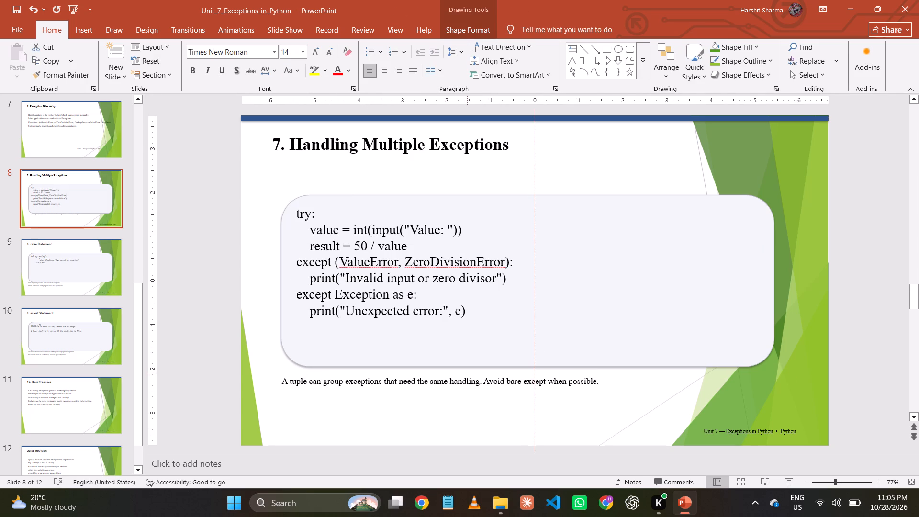
{"action": "left_click_drag", "start_coordinate": [467, 374], "coordinate": [468, 383]}
{"action": "left_click", "coordinate": [470, 390]}
{"action": "key", "text": "ctrl+a"}
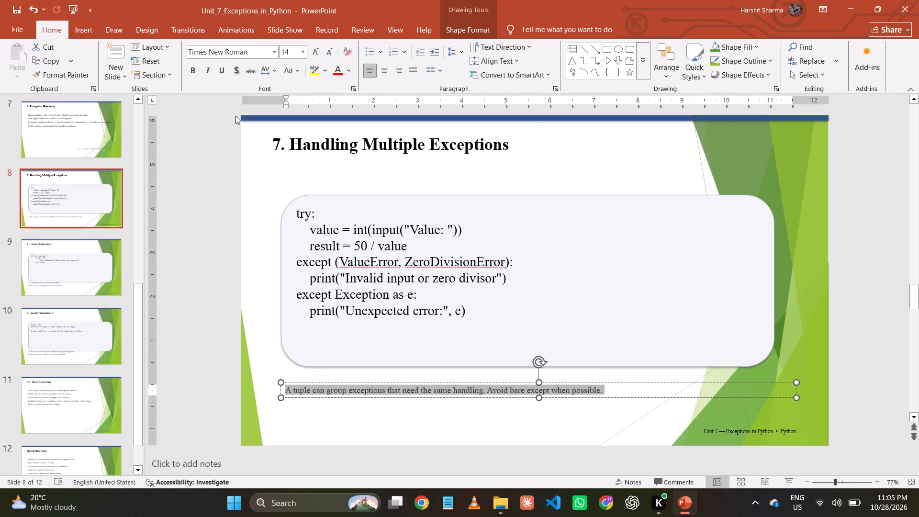
{"action": "left_click", "coordinate": [314, 57]}
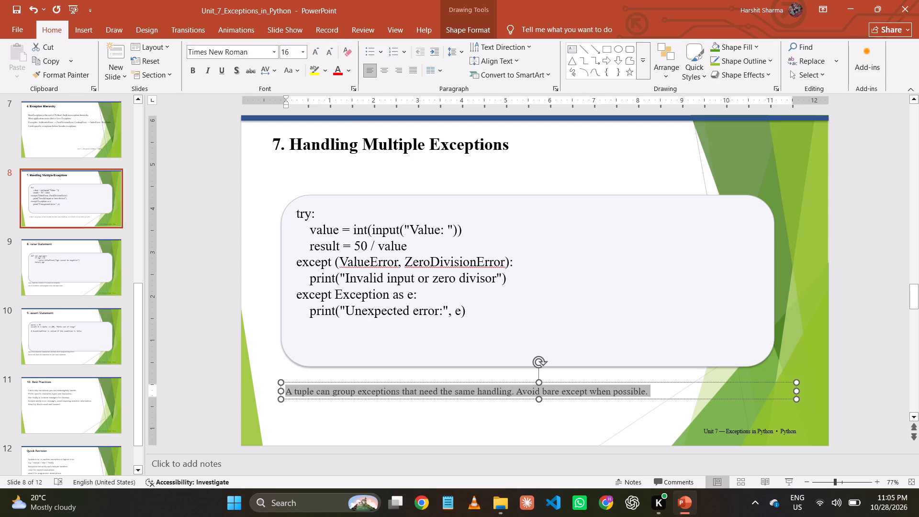
Move the footer on slide 8 left and slightly up, set its text to font size 14, and save.
{"action": "left_click", "coordinate": [735, 435]}
{"action": "left_click_drag", "start_coordinate": [737, 424], "coordinate": [698, 416]}
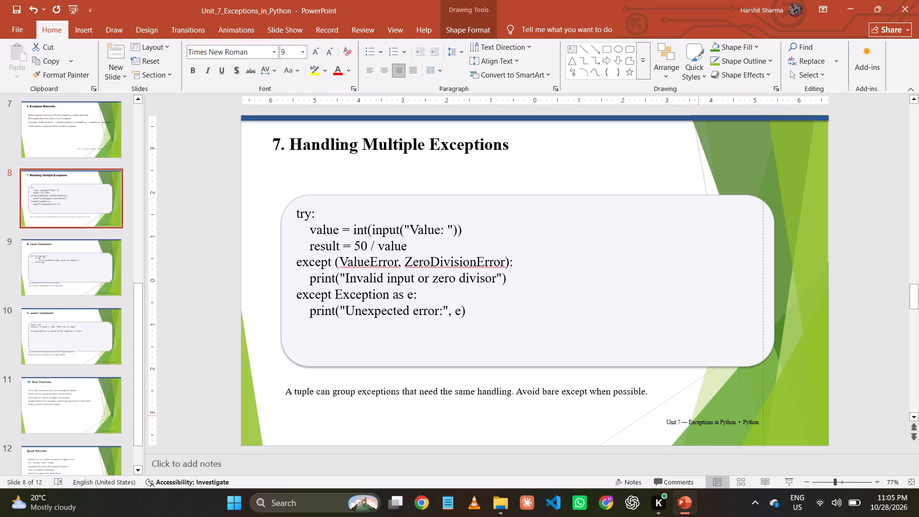
{"action": "left_click_drag", "start_coordinate": [698, 416], "coordinate": [667, 411]}
{"action": "left_click", "coordinate": [671, 423]}
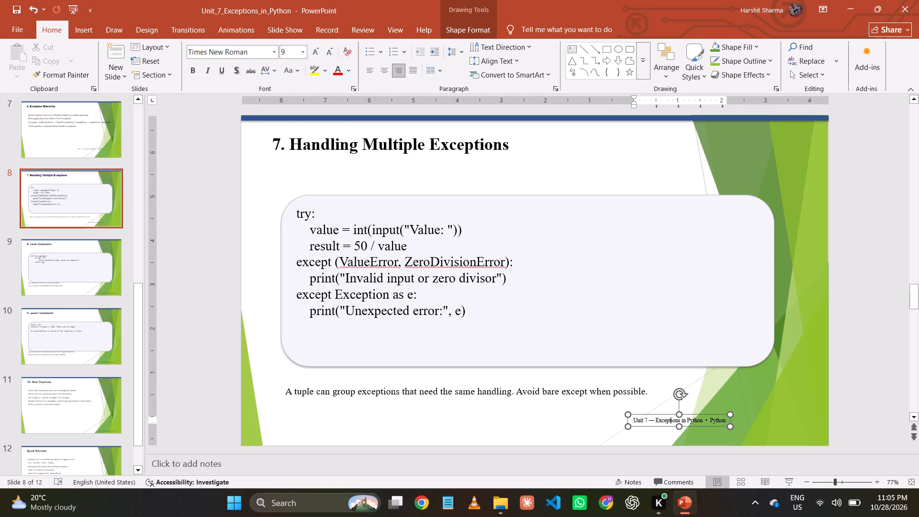
{"action": "key", "text": "ctrl+a"}
{"action": "triple_click", "coordinate": [316, 53]}
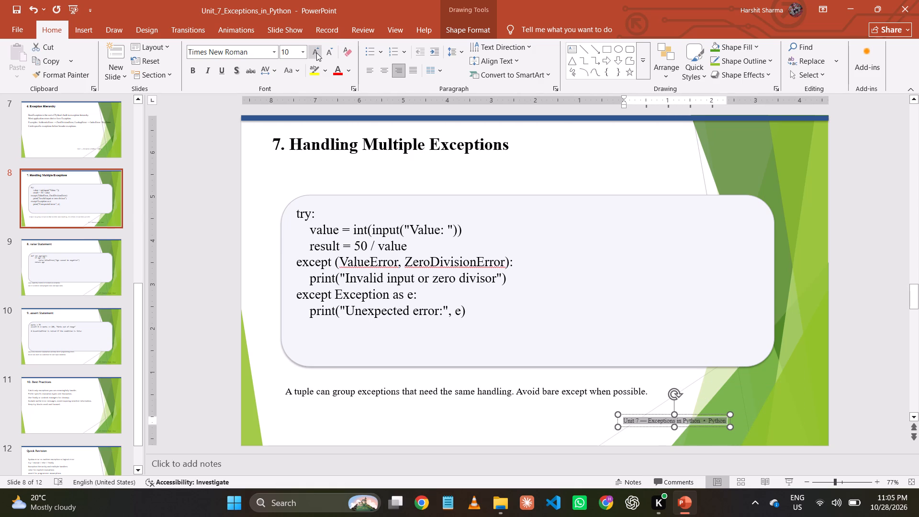
{"action": "left_click", "coordinate": [316, 53]}
{"action": "left_click", "coordinate": [316, 53]}
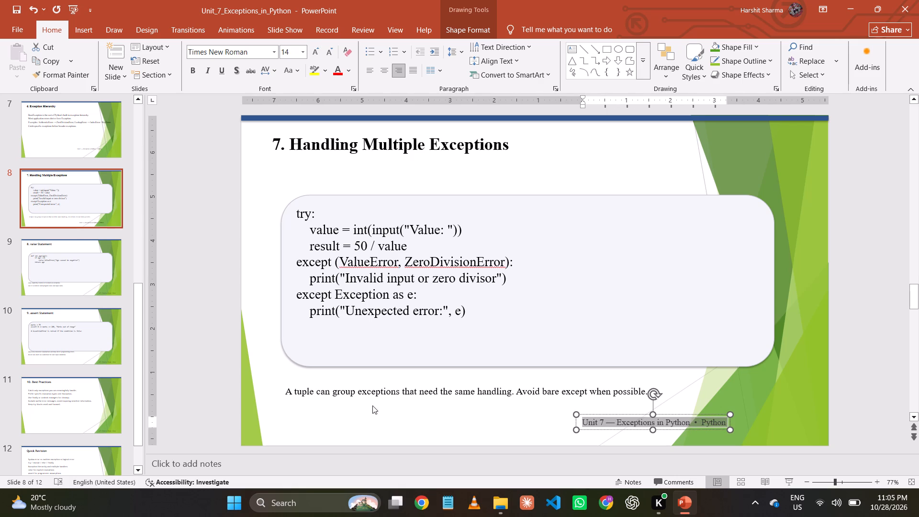
{"action": "left_click", "coordinate": [383, 417]}
{"action": "key", "text": "ctrl+s"}
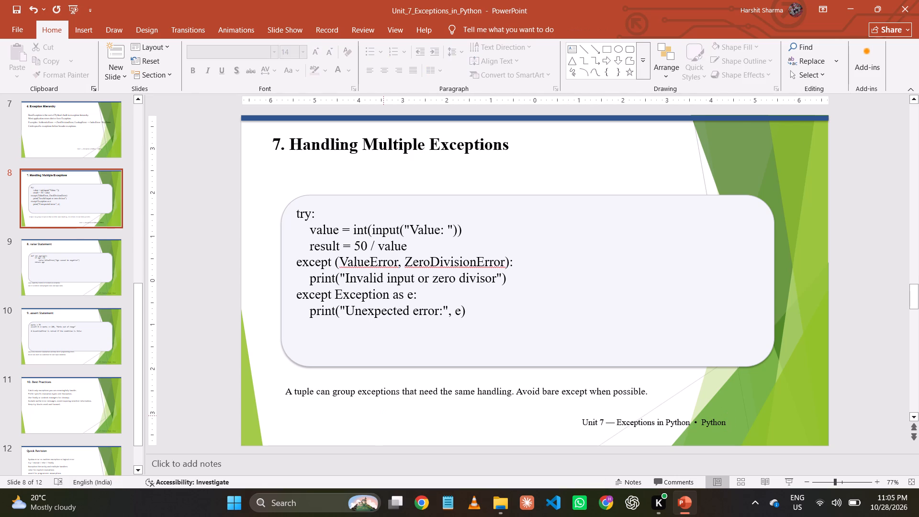
Change all text on slide 9, raise Statement, to Times New Roman and save.
{"action": "left_click", "coordinate": [53, 270]}
{"action": "left_click", "coordinate": [253, 292]}
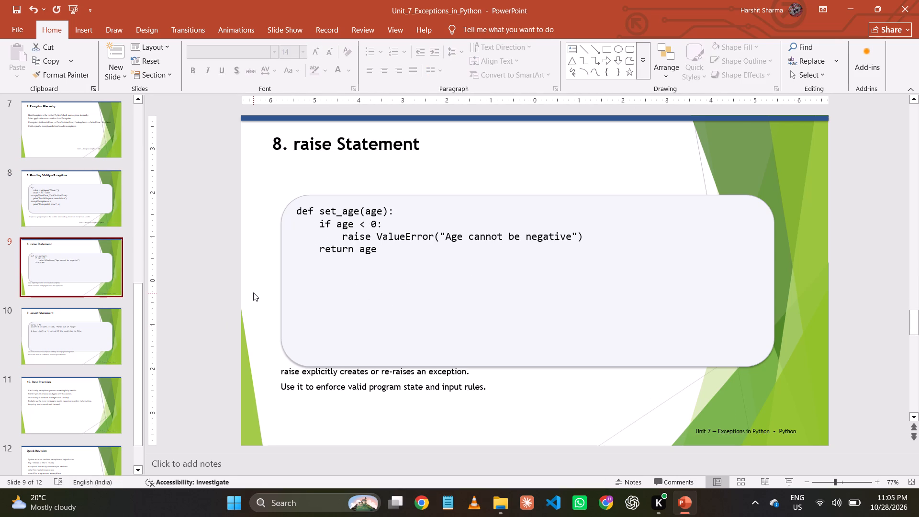
{"action": "key", "text": "ctrl+a"}
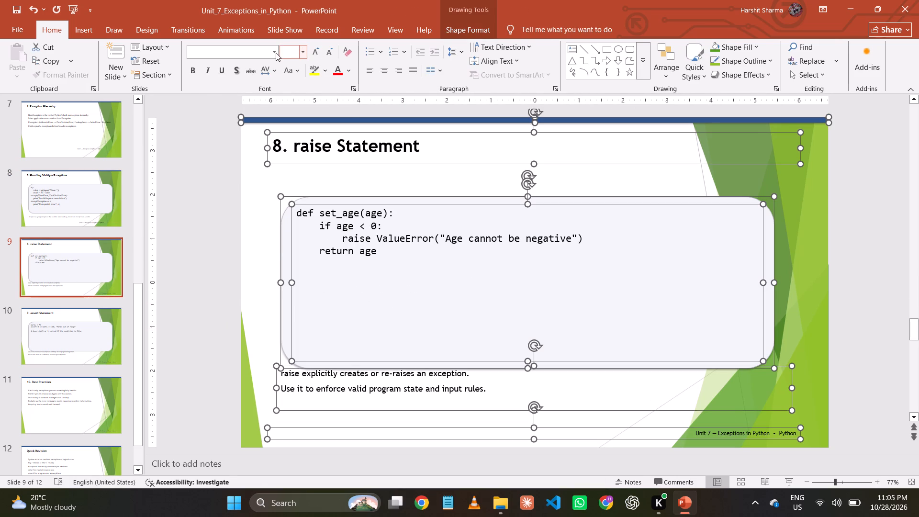
{"action": "left_click", "coordinate": [276, 53]}
{"action": "left_click", "coordinate": [275, 125]}
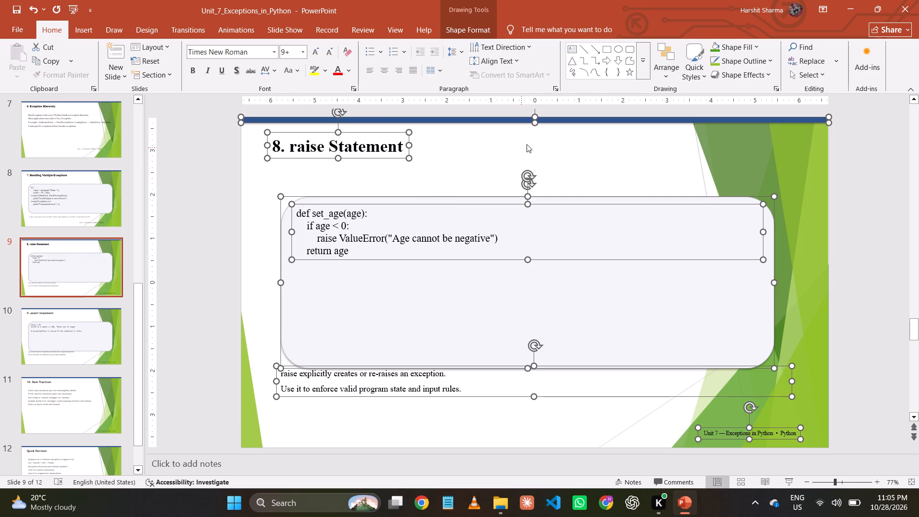
{"action": "left_click", "coordinate": [527, 144]}
{"action": "key", "text": "ctrl+s"}
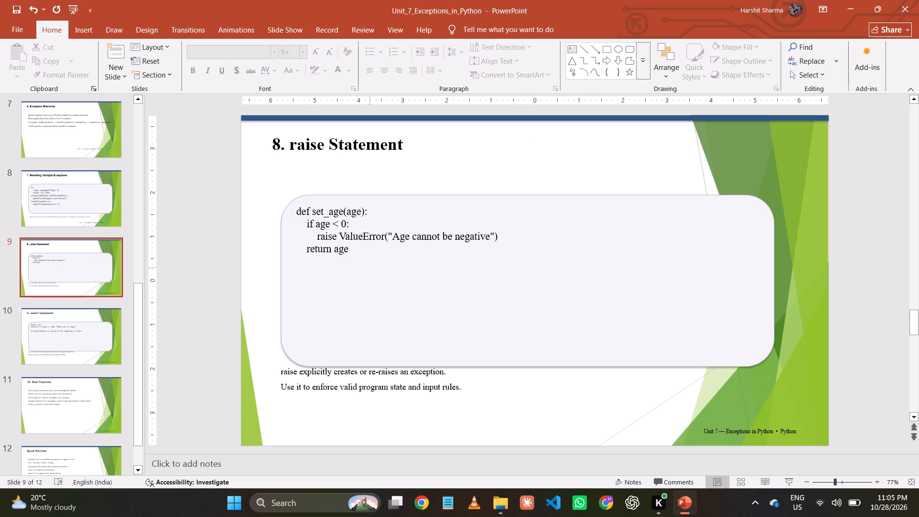
Set the code text on slide 9 to font size 22 and save.
{"action": "left_click", "coordinate": [371, 239]}
{"action": "key", "text": "ctrl+a"}
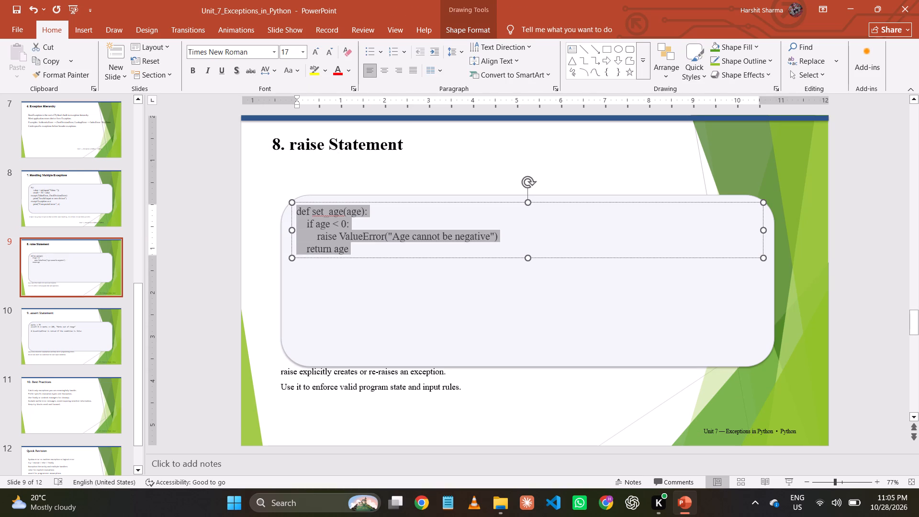
{"action": "left_click", "coordinate": [293, 51]}
{"action": "key", "text": "BackSpace"}
{"action": "type", "text": "22"}
{"action": "left_click", "coordinate": [253, 188]}
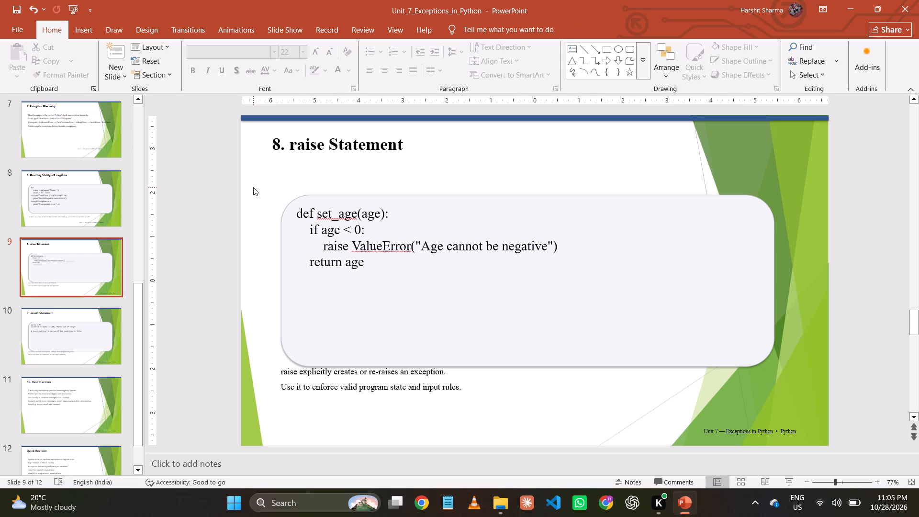
{"action": "key", "text": "ctrl+s"}
Move the two explanatory lines on slide 9 down clear of the code box and set them to font size 16.
{"action": "left_click", "coordinate": [397, 379]}
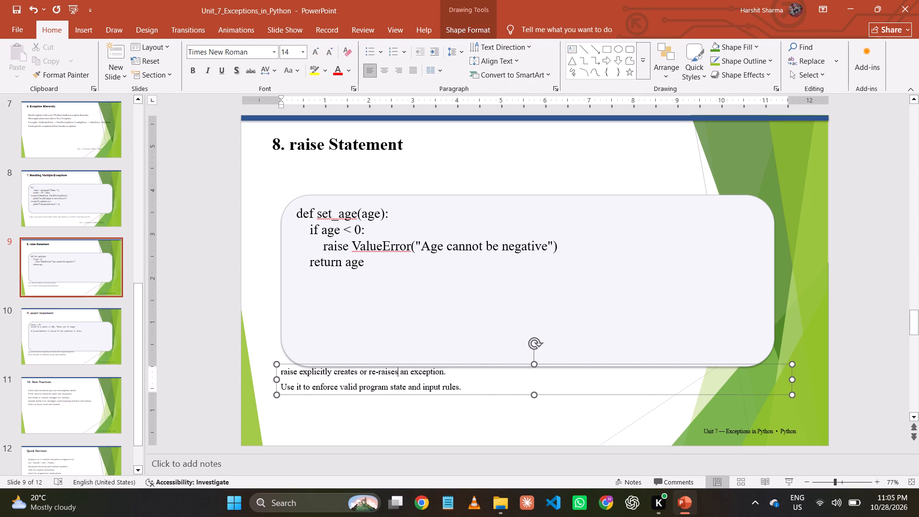
{"action": "left_click_drag", "start_coordinate": [406, 364], "coordinate": [423, 384]}
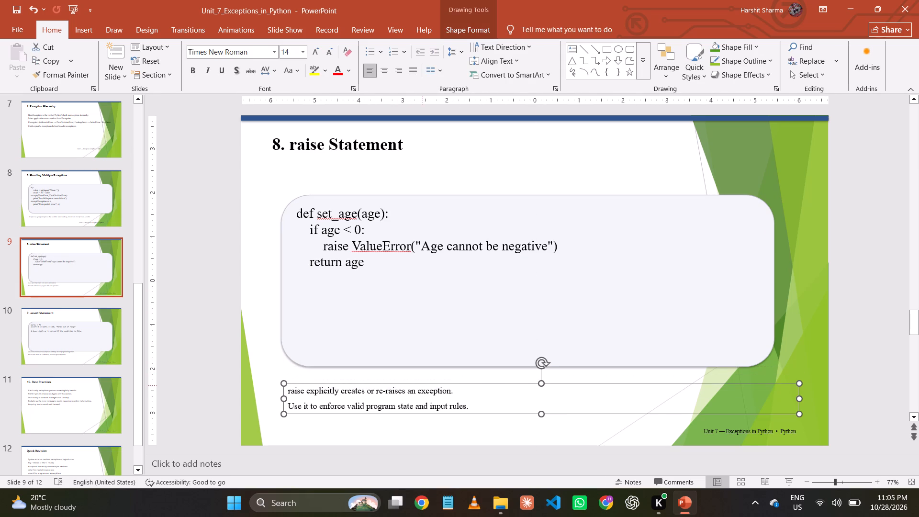
{"action": "left_click", "coordinate": [421, 399]}
{"action": "key", "text": "ctrl+a"}
{"action": "left_click", "coordinate": [309, 49]}
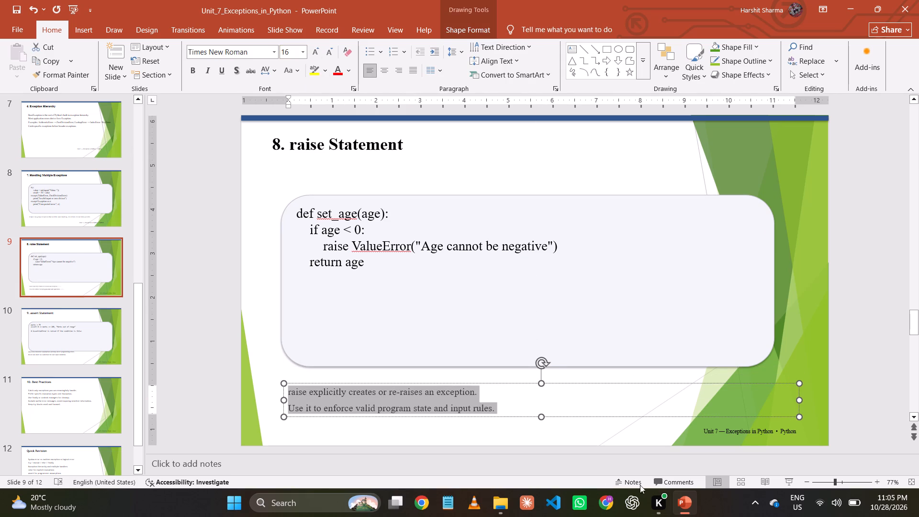
Deselect the explanatory lines on slide 9 and save the presentation.
{"action": "left_click", "coordinate": [579, 435]}
{"action": "key", "text": "ctrl+s"}
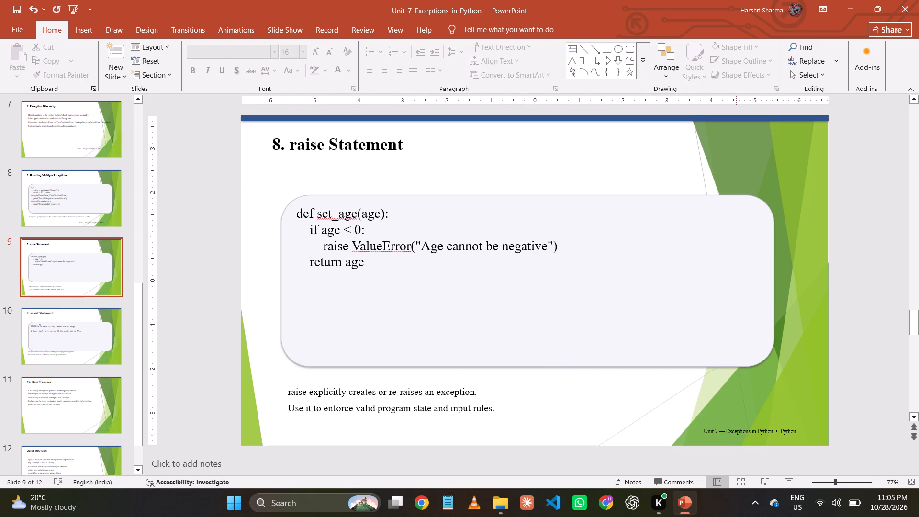
Move the footer on slide 9 left and slightly up, set its text to font size 14, and save.
{"action": "left_click", "coordinate": [736, 435]}
{"action": "left_click_drag", "start_coordinate": [736, 425], "coordinate": [672, 417]}
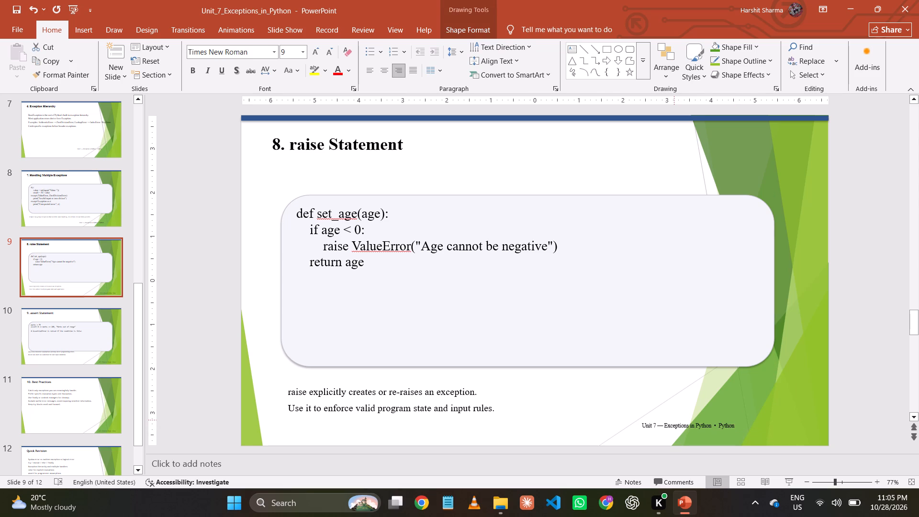
{"action": "left_click_drag", "start_coordinate": [672, 417], "coordinate": [672, 416]}
{"action": "left_click", "coordinate": [672, 420]}
{"action": "key", "text": "ctrl+a"}
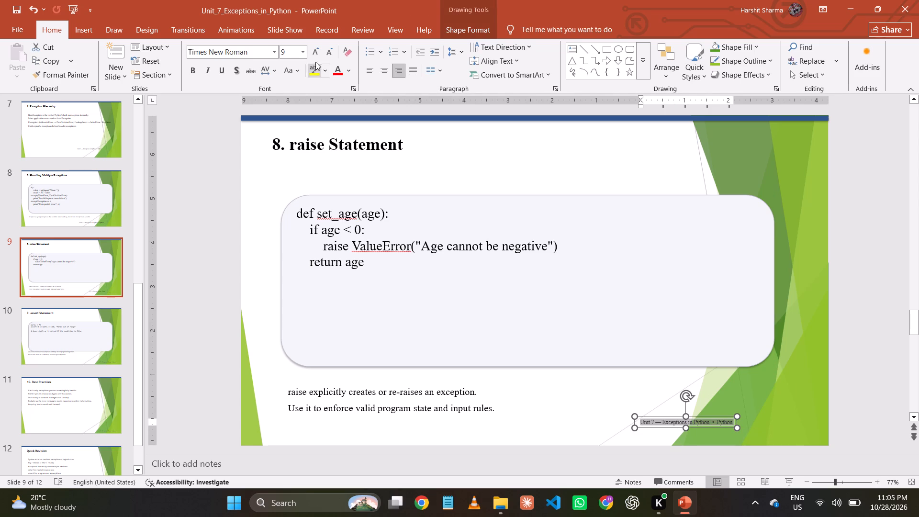
{"action": "triple_click", "coordinate": [316, 51]}
{"action": "left_click", "coordinate": [316, 51]}
{"action": "left_click", "coordinate": [316, 56]}
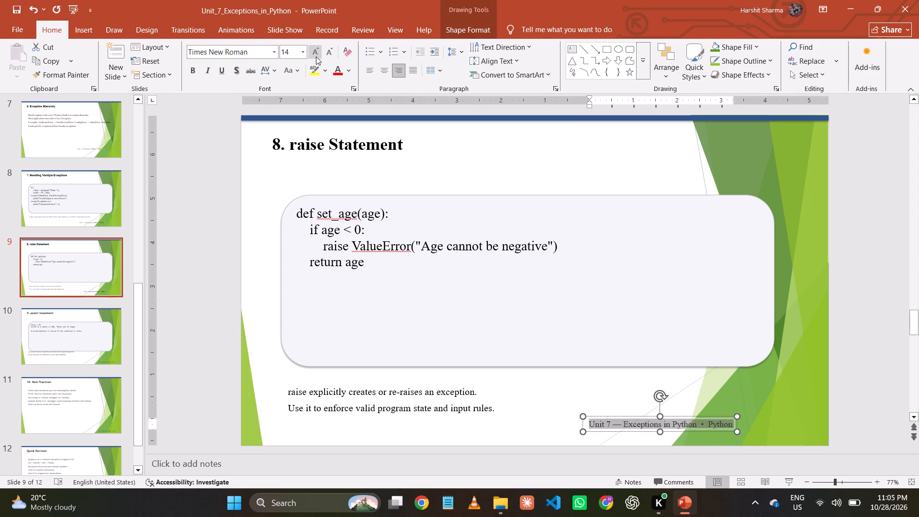
{"action": "left_click", "coordinate": [482, 148]}
{"action": "key", "text": "ctrl+s"}
{"action": "left_click", "coordinate": [331, 149]}
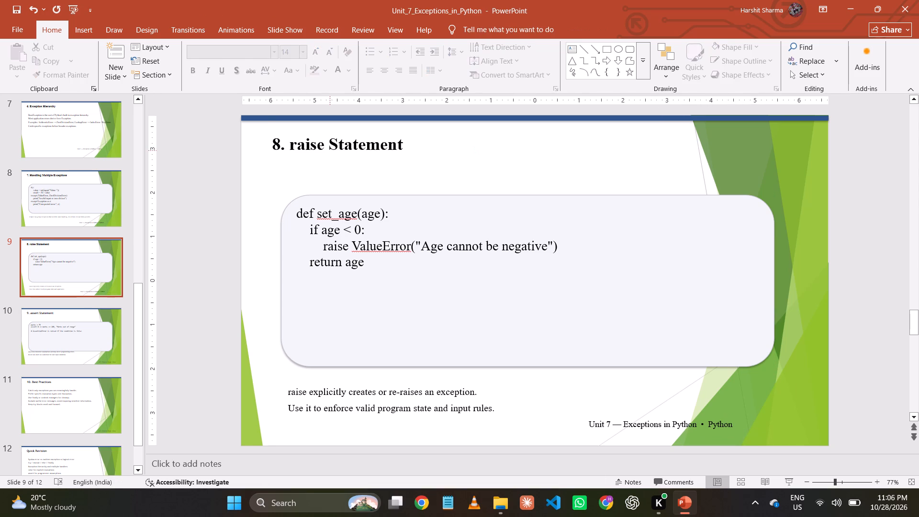
Change all text on slide 10, assert Statement, to Times New Roman.
{"action": "left_click", "coordinate": [70, 317]}
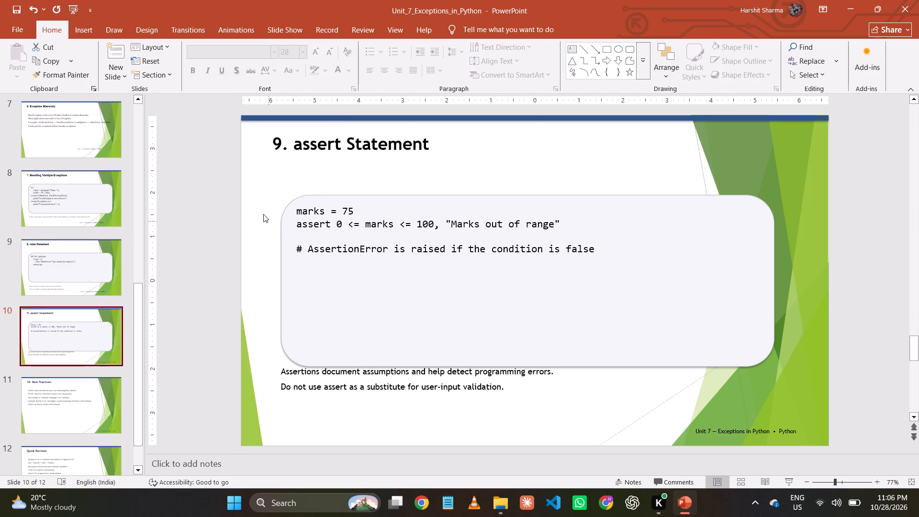
{"action": "left_click", "coordinate": [263, 214]}
{"action": "key", "text": "ctrl+a"}
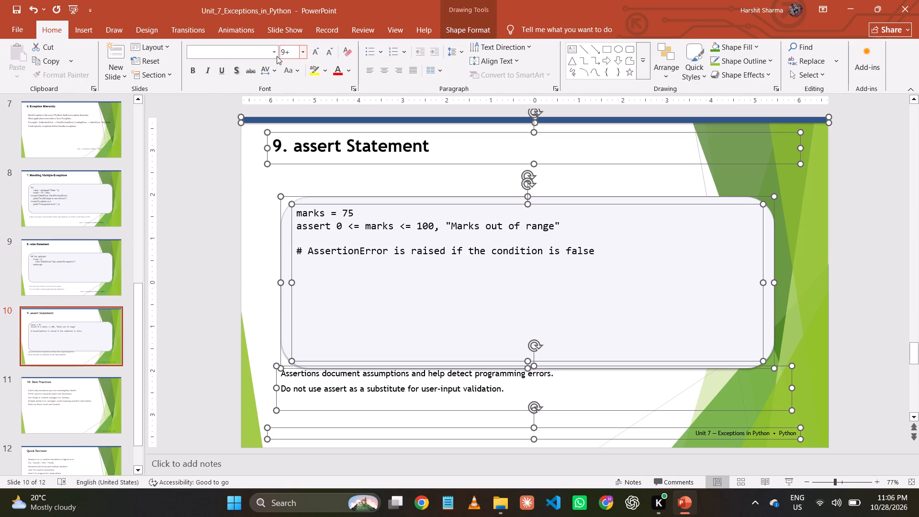
{"action": "left_click", "coordinate": [277, 56]}
{"action": "left_click", "coordinate": [280, 118]}
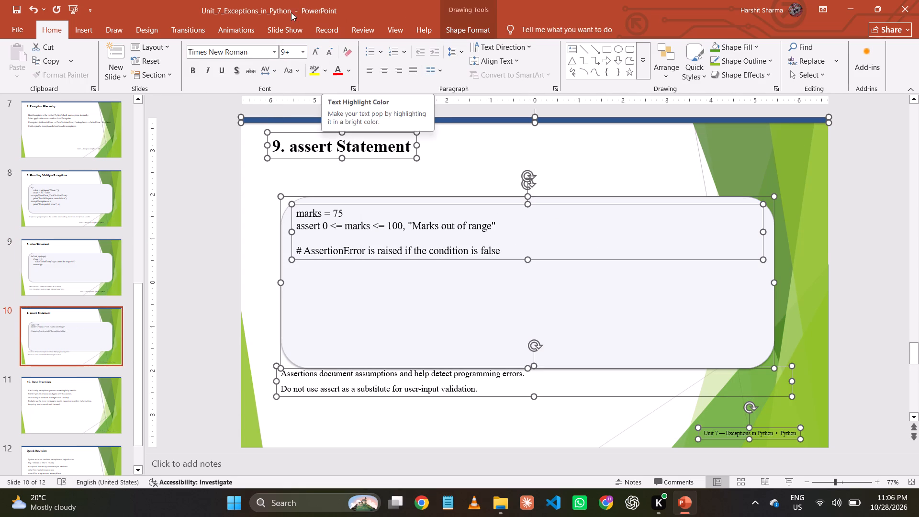
{"action": "left_click", "coordinate": [550, 392]}
{"action": "left_click", "coordinate": [541, 377]}
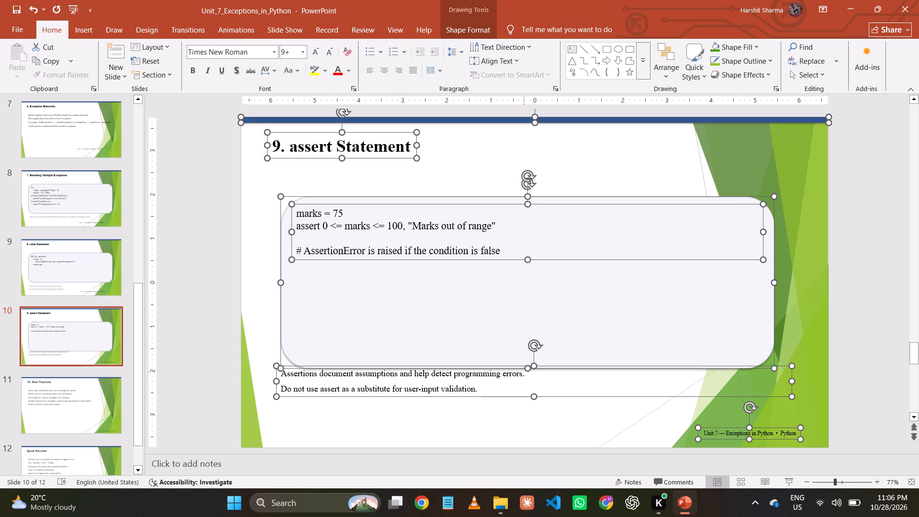
Set the code text on slide 10 to font size 22 and save.
{"action": "left_click", "coordinate": [426, 247]}
{"action": "key", "text": "ctrl+a"}
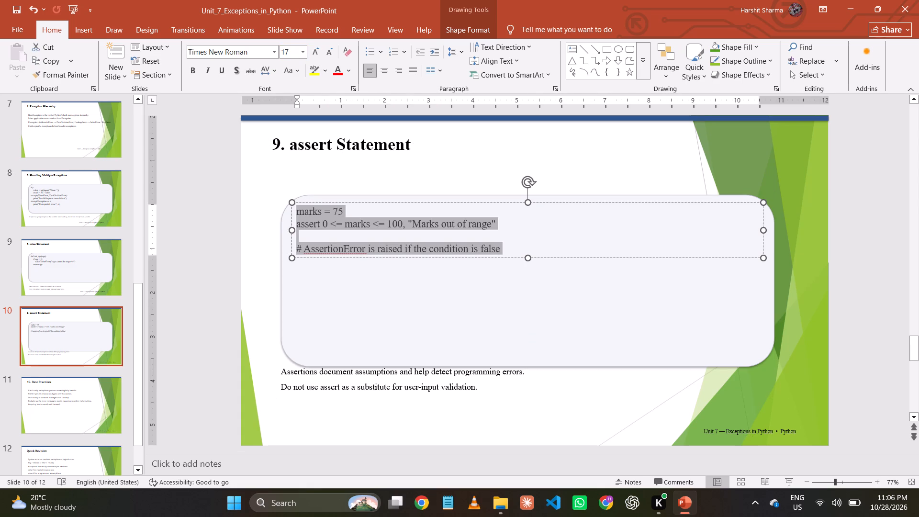
{"action": "left_click", "coordinate": [288, 56]}
{"action": "key", "text": "BackSpace"}
{"action": "type", "text": "22"}
{"action": "left_click", "coordinate": [297, 178]}
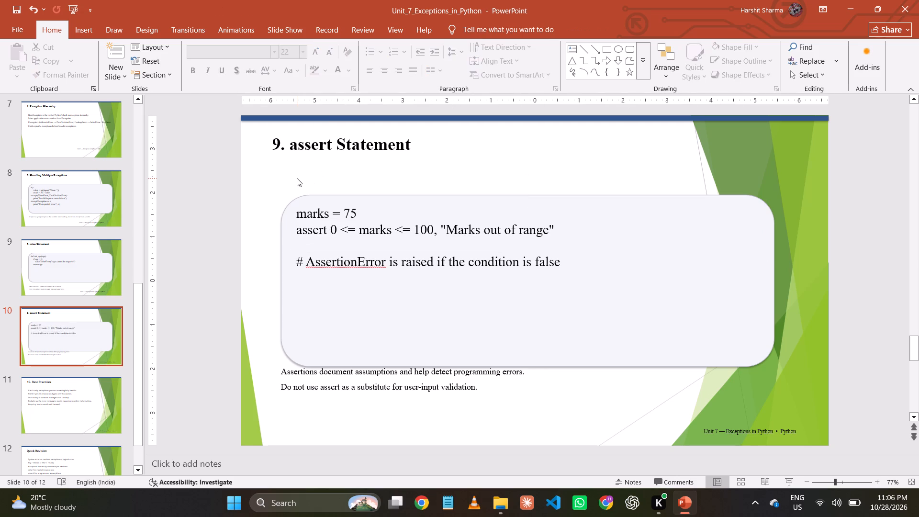
{"action": "key", "text": "ctrl+s"}
Move the two explanatory lines on slide 10 down clear of the code box and increase their font size by one increment.
{"action": "left_click", "coordinate": [383, 378]}
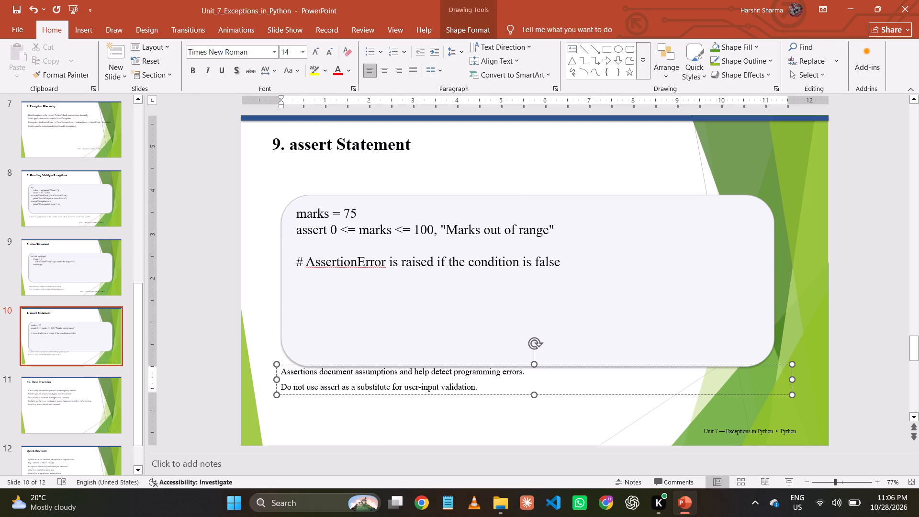
{"action": "left_click_drag", "start_coordinate": [397, 364], "coordinate": [400, 381]}
{"action": "left_click", "coordinate": [400, 419]}
{"action": "left_click", "coordinate": [400, 407]}
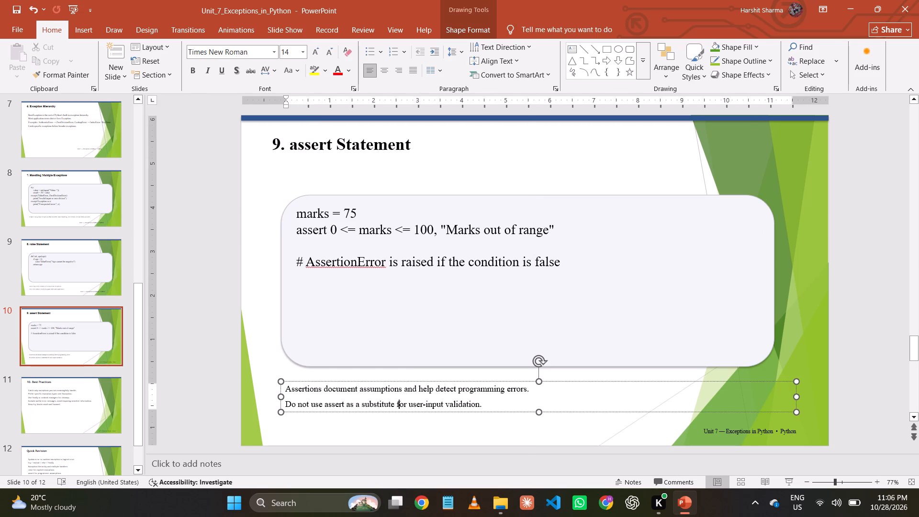
{"action": "key", "text": "ctrl+a"}
{"action": "left_click", "coordinate": [318, 51]}
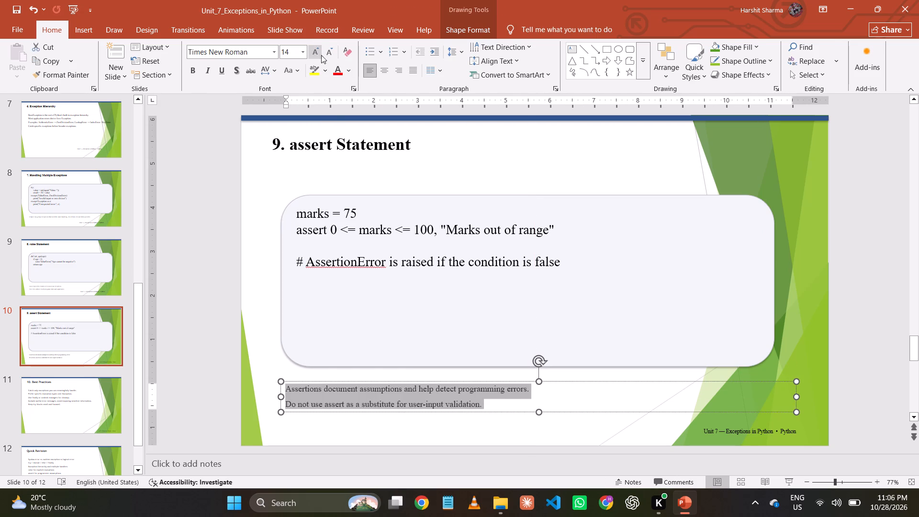
Move the footer on slide 10 left and slightly up, set its text to font size 14, and save.
{"action": "left_click", "coordinate": [774, 437]}
{"action": "left_click_drag", "start_coordinate": [772, 426], "coordinate": [738, 423]}
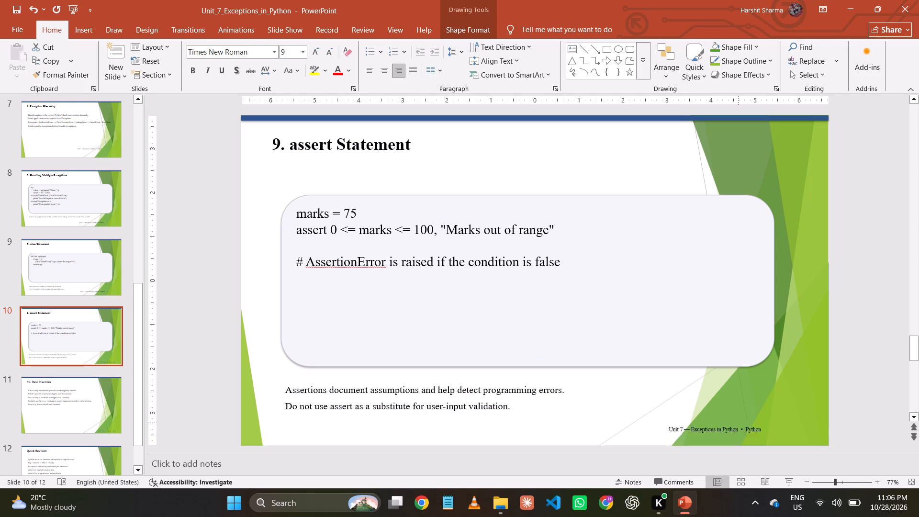
{"action": "left_click_drag", "start_coordinate": [738, 423], "coordinate": [704, 408]}
{"action": "left_click", "coordinate": [693, 418]}
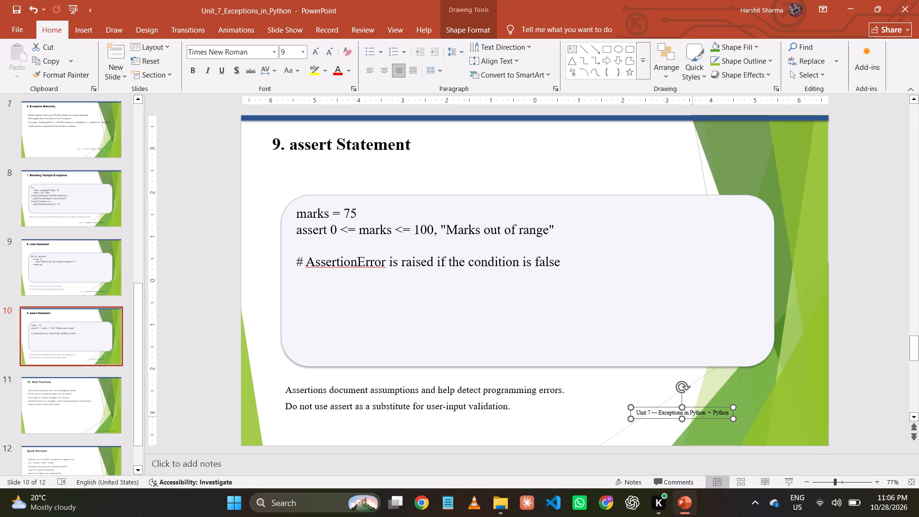
{"action": "left_click", "coordinate": [692, 415]}
{"action": "key", "text": "ctrl+a"}
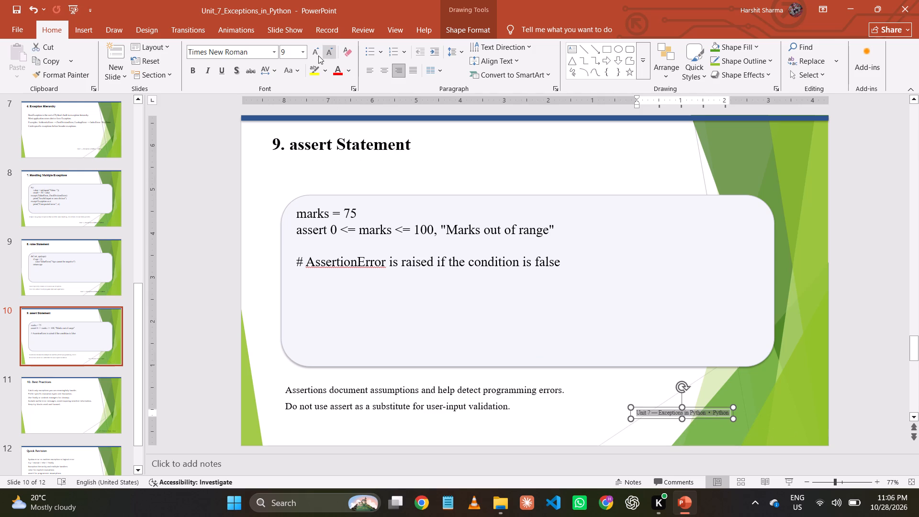
{"action": "triple_click", "coordinate": [318, 56]}
{"action": "left_click", "coordinate": [318, 56]}
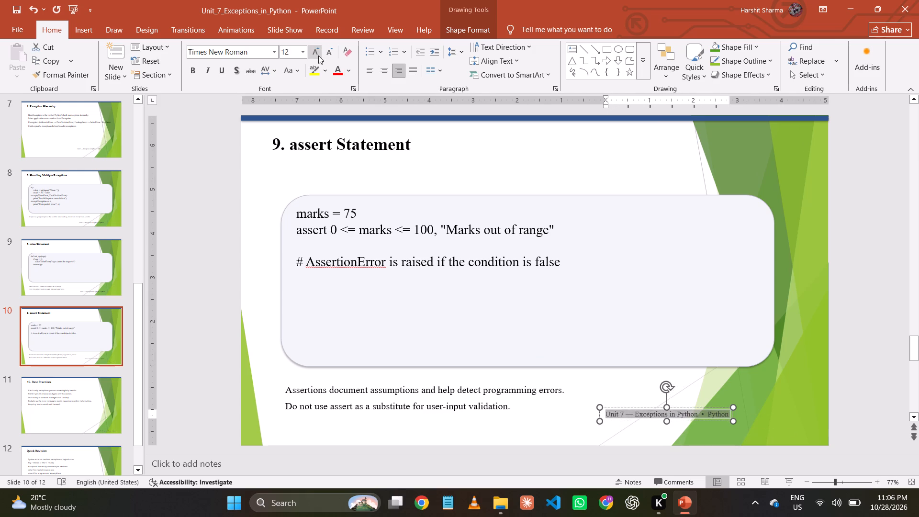
{"action": "left_click", "coordinate": [318, 56]}
{"action": "left_click", "coordinate": [430, 427]}
{"action": "key", "text": "ctrl+s"}
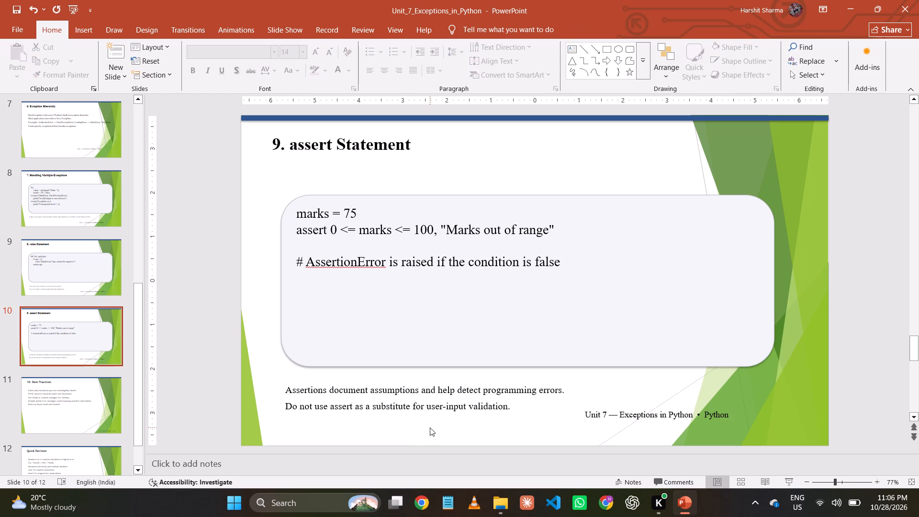
Change the body text and the title on slide 11, Best Practices, to Times New Roman.
{"action": "left_click", "coordinate": [96, 410]}
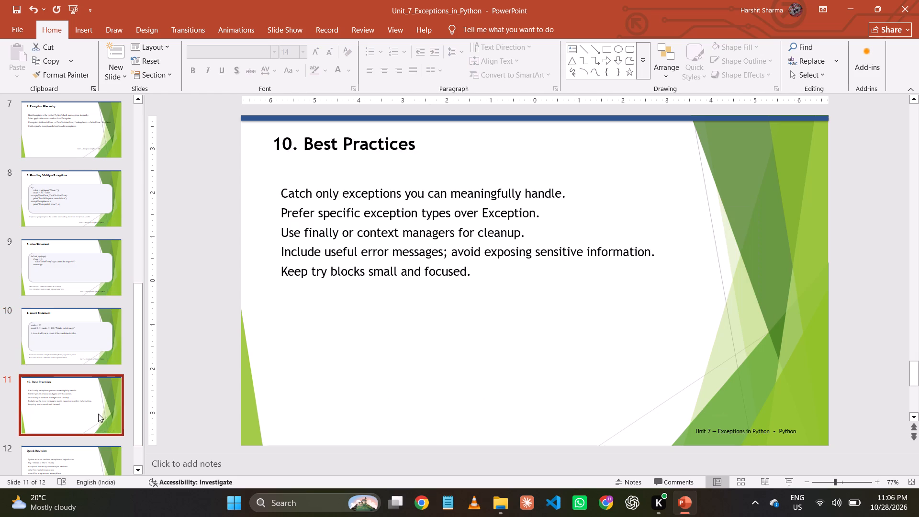
{"action": "left_click", "coordinate": [422, 258]}
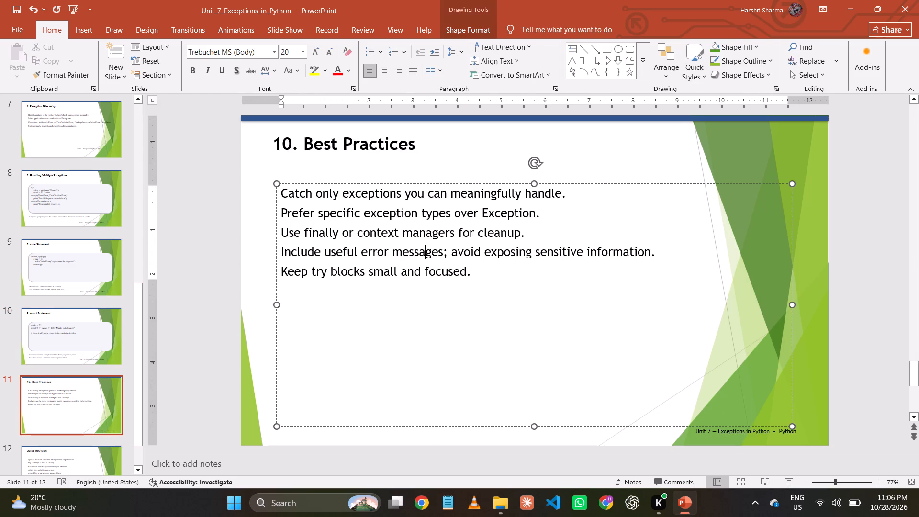
{"action": "key", "text": "ctrl+a"}
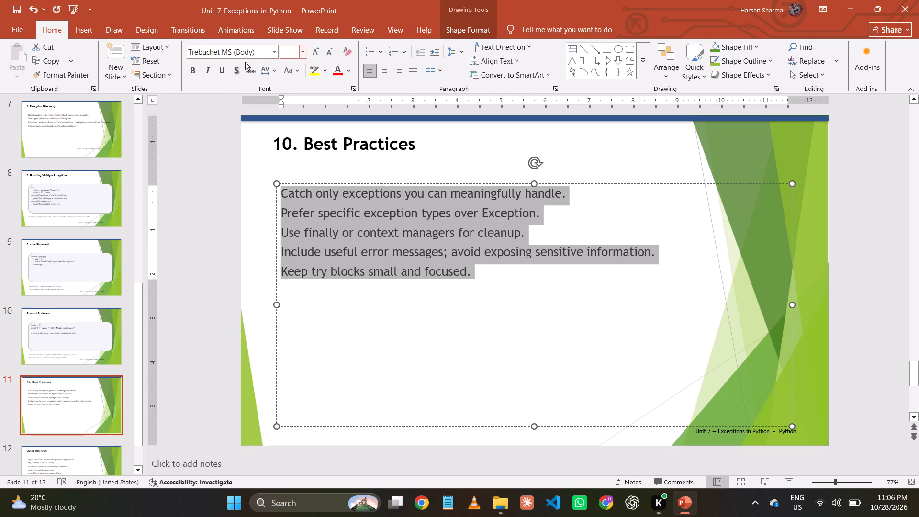
{"action": "left_click", "coordinate": [272, 48]}
{"action": "left_click", "coordinate": [255, 119]}
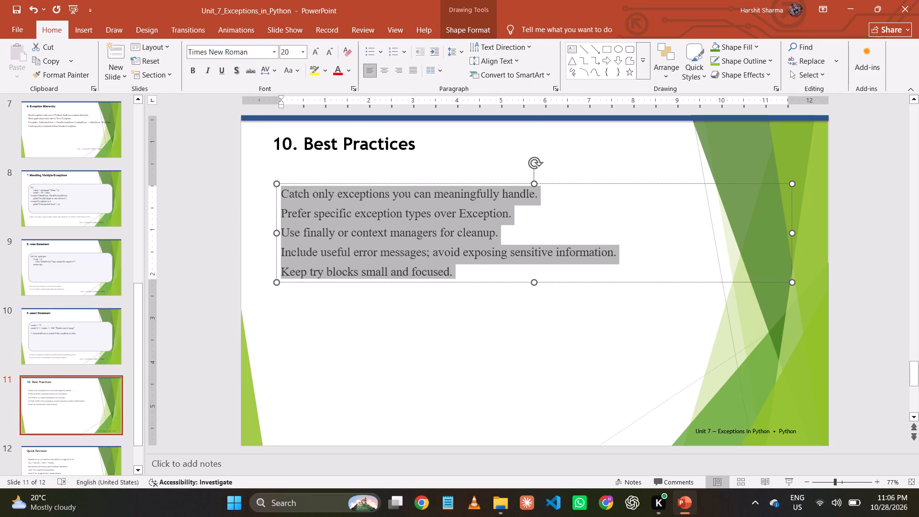
{"action": "left_click", "coordinate": [320, 145]}
{"action": "key", "text": "ctrl+a"}
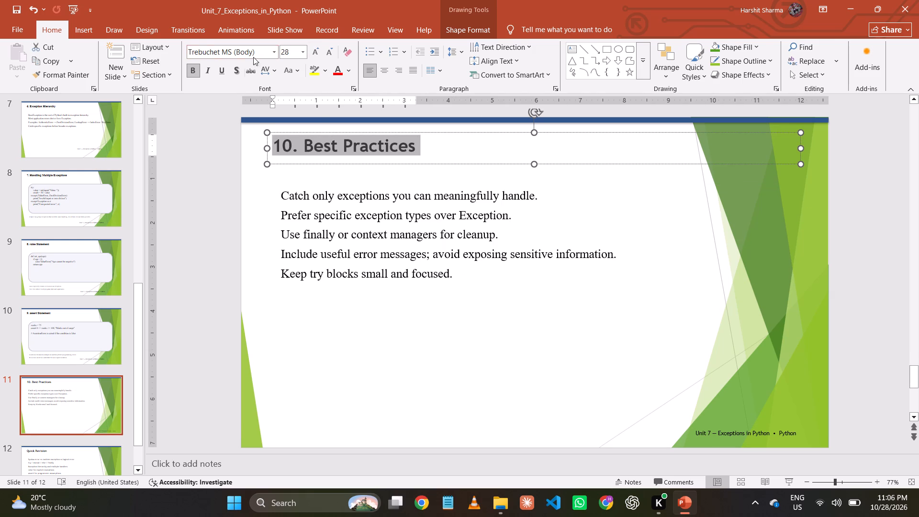
{"action": "left_click", "coordinate": [278, 54]}
{"action": "left_click", "coordinate": [262, 122]}
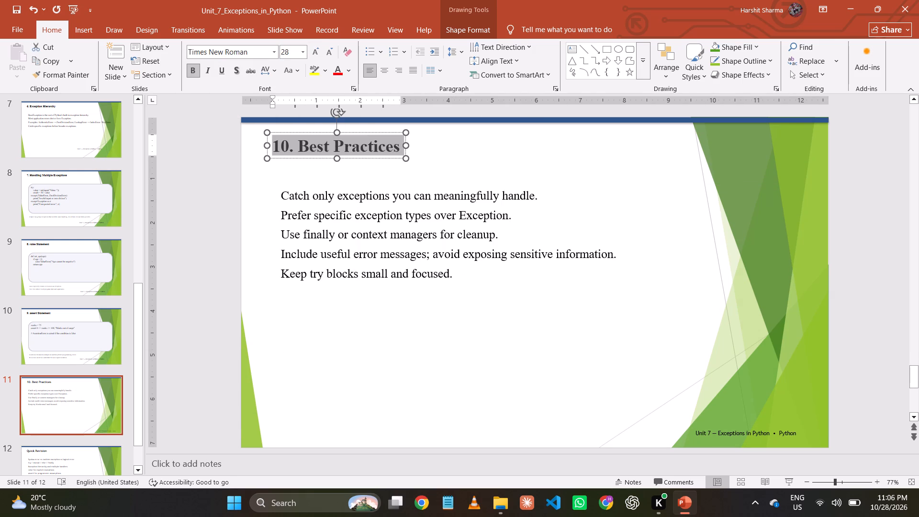
Set the five body lines on slide 11 to font size 22 and save.
{"action": "left_click", "coordinate": [344, 244]}
{"action": "key", "text": "ctrl+a"}
{"action": "left_click", "coordinate": [302, 53]}
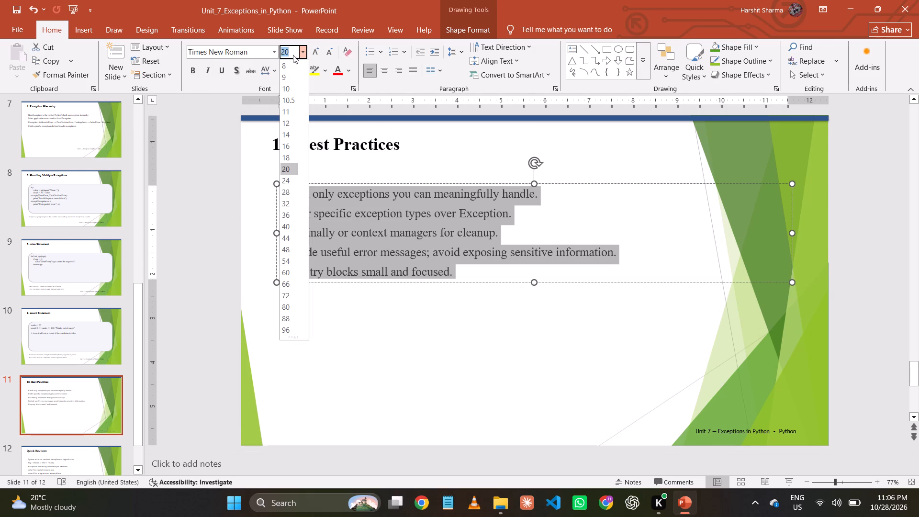
{"action": "key", "text": "BackSpace"}
{"action": "type", "text": "22"}
{"action": "left_click", "coordinate": [397, 345]}
{"action": "key", "text": "ctrl+s"}
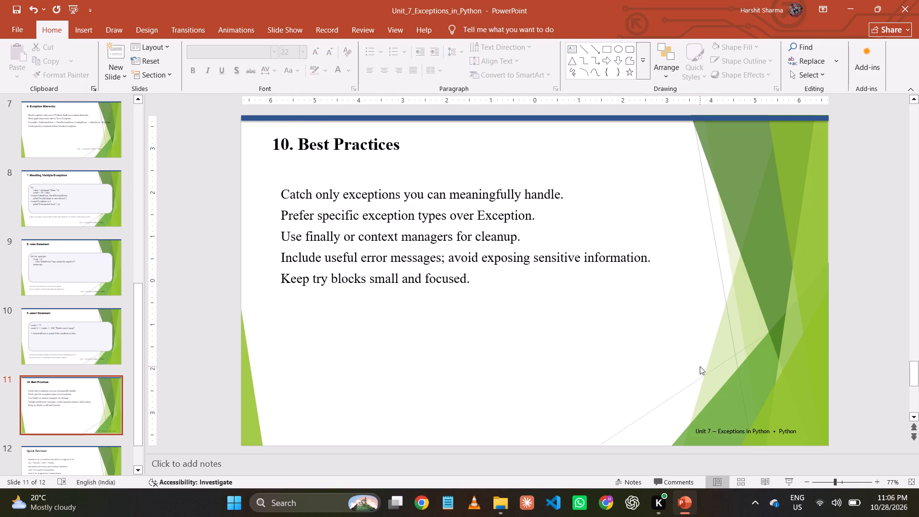
Move the footer on slide 11 left and up, and set its text to Times New Roman, font size 14.
{"action": "left_click", "coordinate": [735, 427]}
{"action": "left_click_drag", "start_coordinate": [735, 428], "coordinate": [729, 418]}
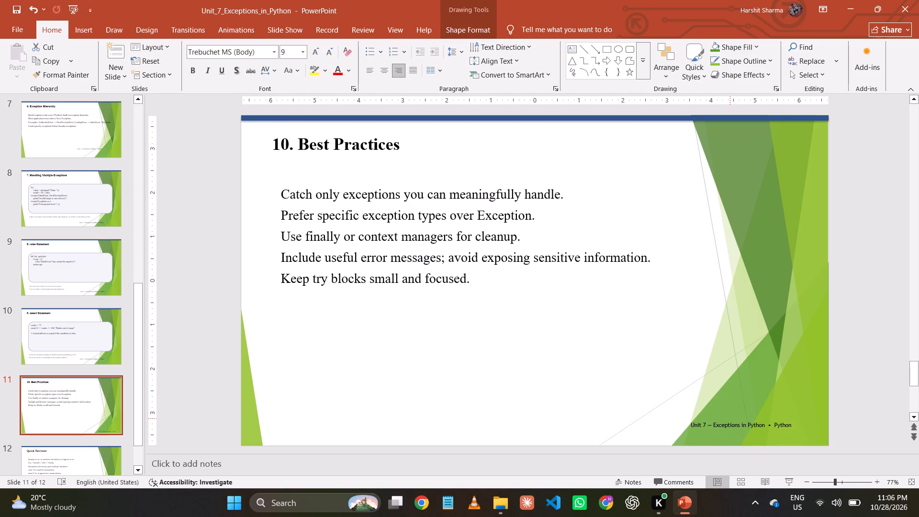
{"action": "left_click_drag", "start_coordinate": [729, 418], "coordinate": [728, 416]}
{"action": "left_click", "coordinate": [730, 422]}
{"action": "left_click_drag", "start_coordinate": [730, 419], "coordinate": [724, 403]}
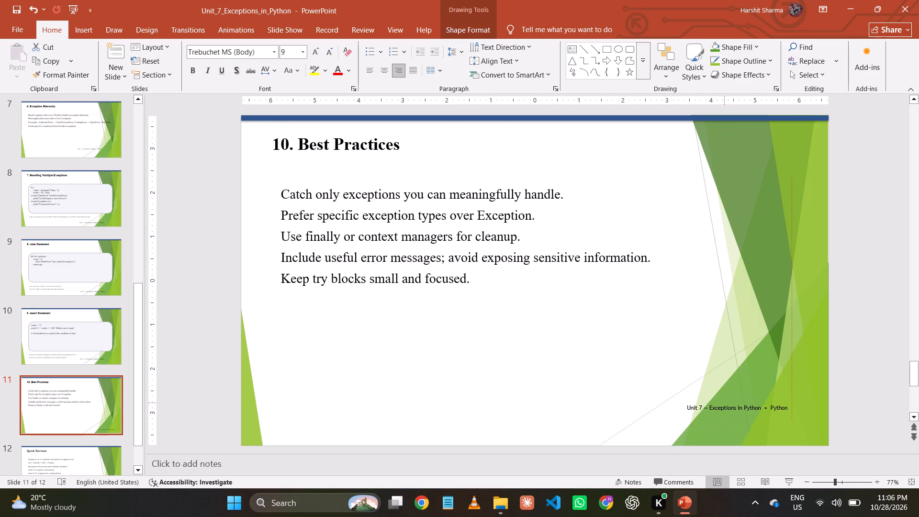
{"action": "left_click_drag", "start_coordinate": [724, 403], "coordinate": [691, 396]}
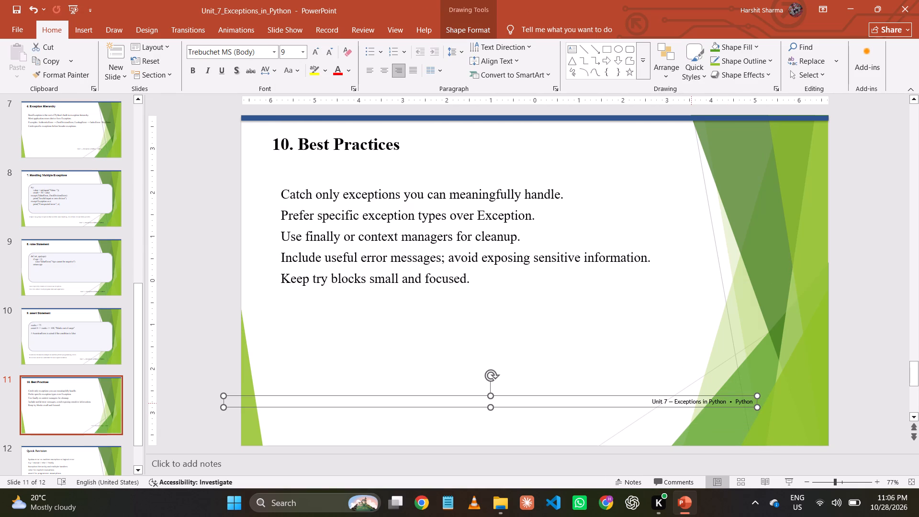
{"action": "left_click", "coordinate": [691, 403]}
{"action": "key", "text": "ctrl+a"}
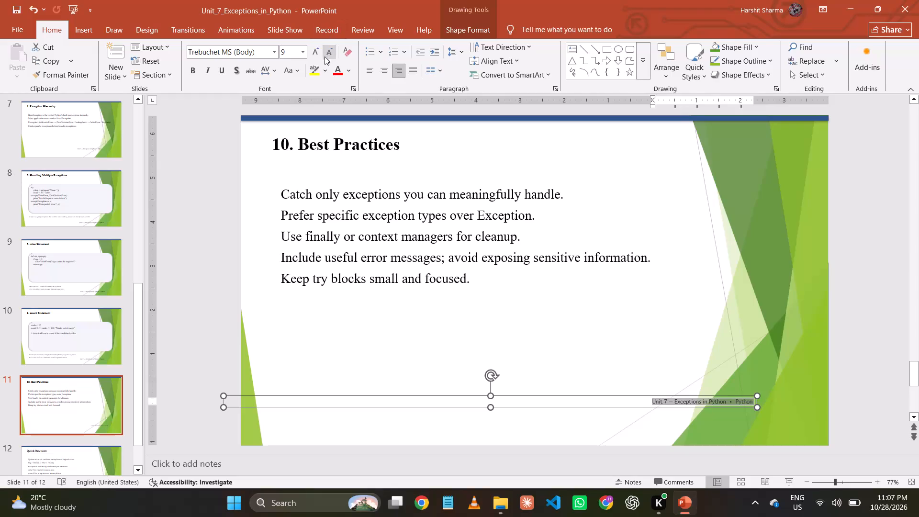
{"action": "double_click", "coordinate": [322, 53]}
{"action": "double_click", "coordinate": [319, 52]}
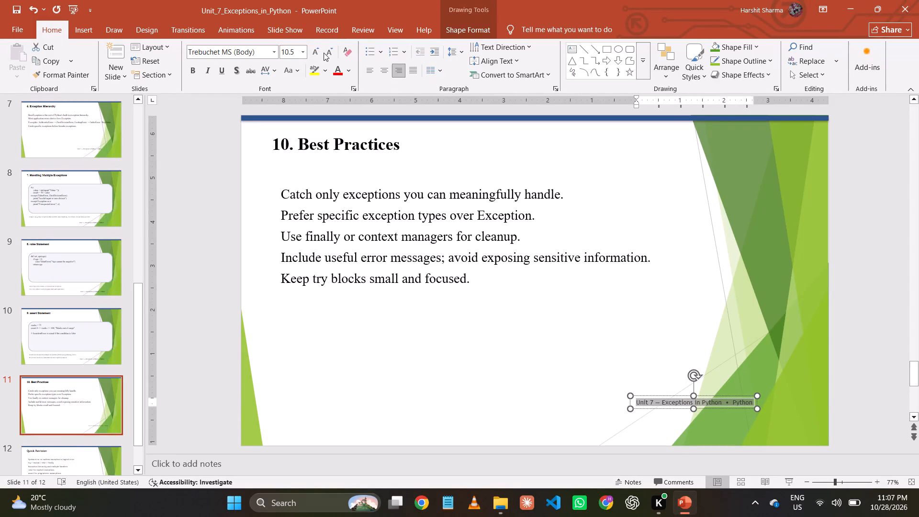
{"action": "double_click", "coordinate": [317, 53]}
{"action": "left_click", "coordinate": [317, 53]}
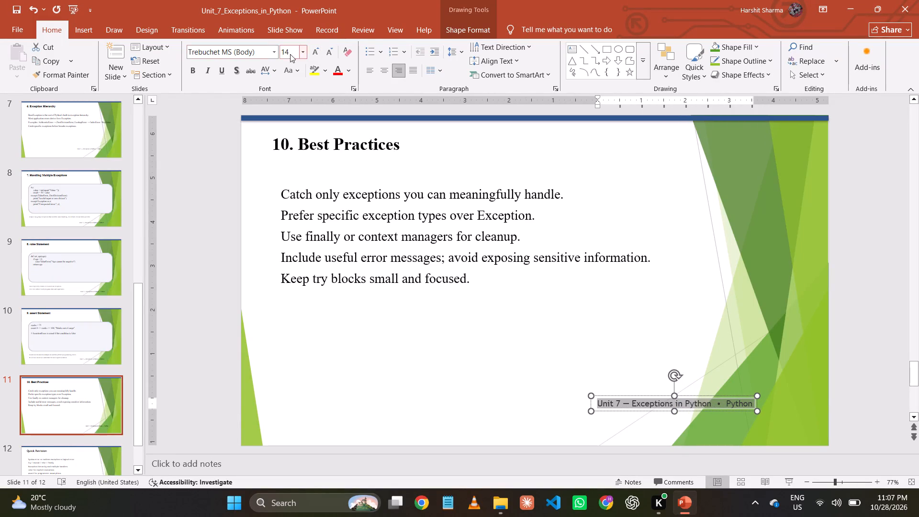
{"action": "left_click", "coordinate": [273, 52]}
{"action": "left_click", "coordinate": [273, 120]}
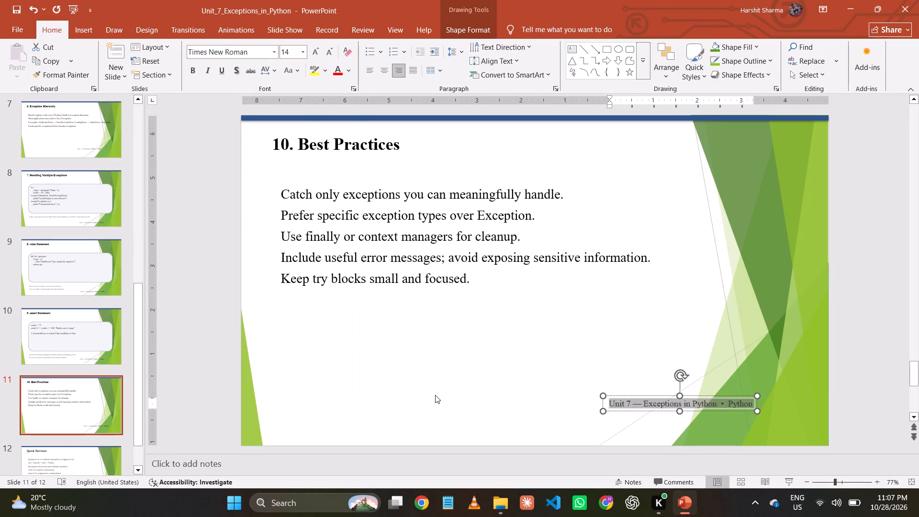
Deselect the footer on slide 11 and save the presentation.
{"action": "left_click", "coordinate": [435, 395]}
{"action": "key", "text": "ctrl+s"}
Set the five body lines on slide 12, Quick Revision, to Times New Roman, font size 22, and save.
{"action": "left_click", "coordinate": [102, 459]}
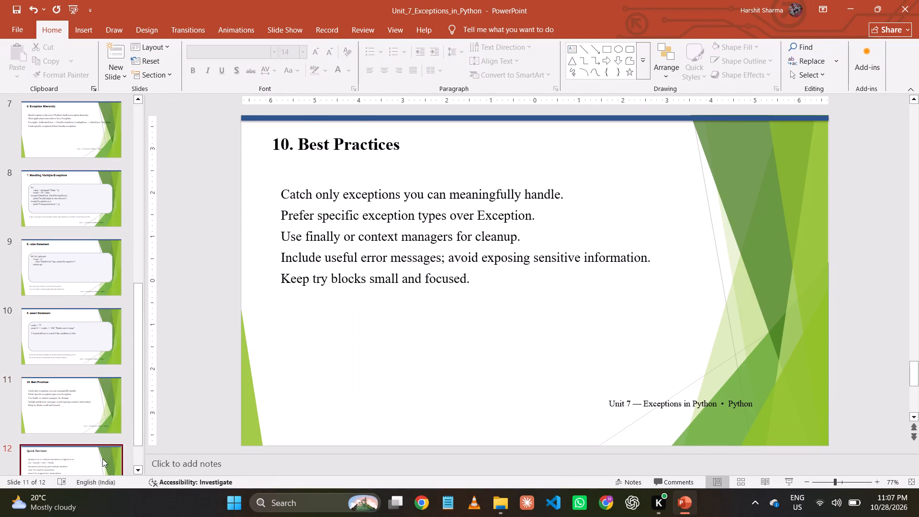
{"action": "left_click", "coordinate": [366, 251]}
{"action": "key", "text": "ctrl+a"}
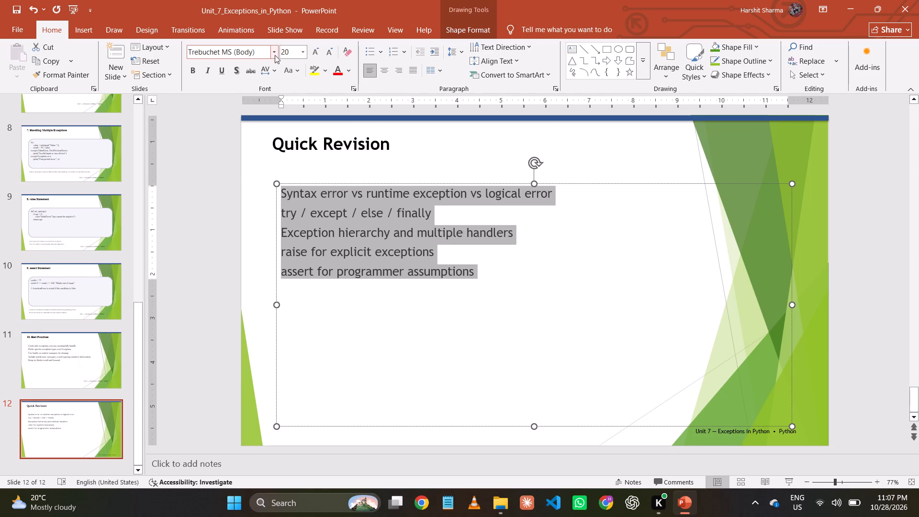
{"action": "left_click", "coordinate": [275, 55]}
{"action": "left_click", "coordinate": [266, 121]}
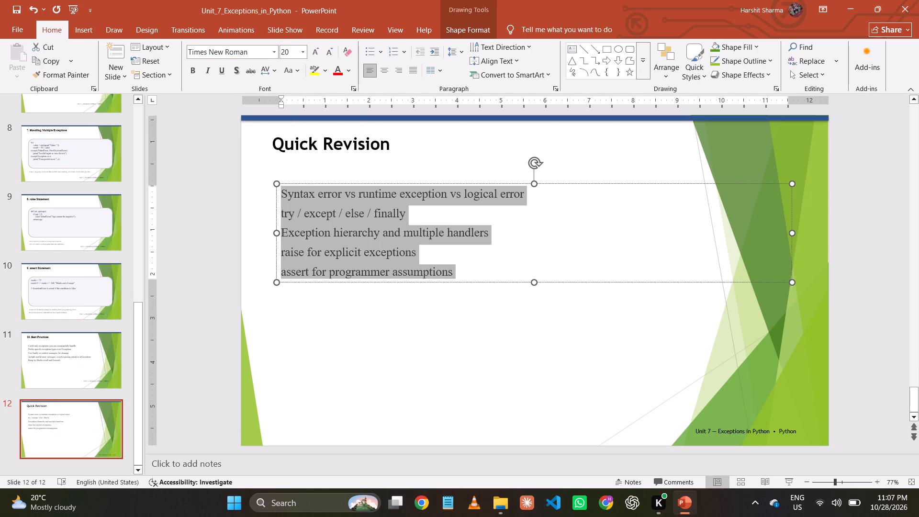
{"action": "left_click", "coordinate": [313, 52]}
{"action": "left_click", "coordinate": [307, 53]}
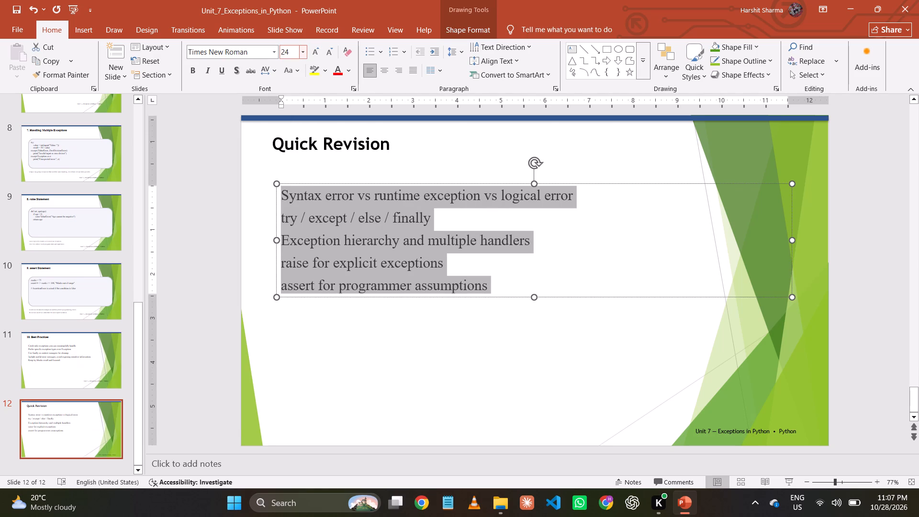
{"action": "left_click", "coordinate": [292, 53]}
{"action": "key", "text": "BackSpace"}
{"action": "type", "text": "22"}
{"action": "left_click", "coordinate": [381, 358]}
{"action": "key", "text": "ctrl+s"}
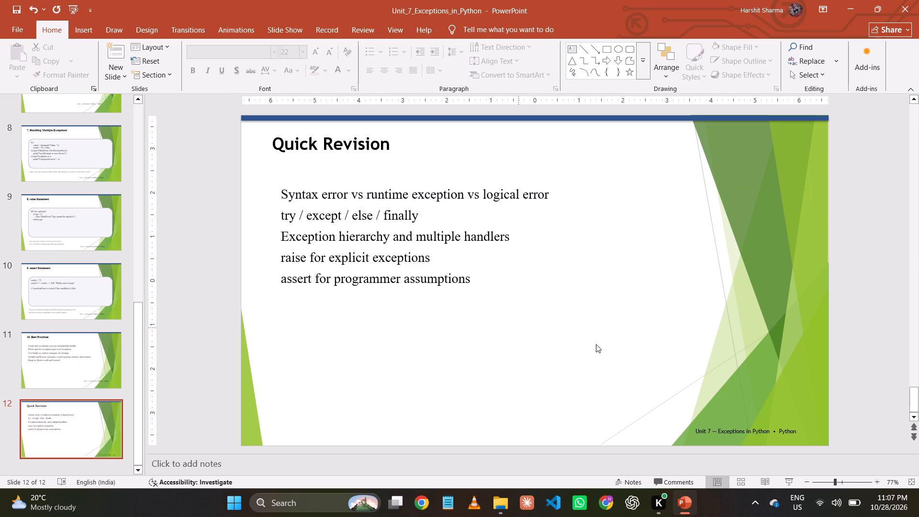
Move the footer on slide 12 left and up, and enlarge its text to font size 14.
{"action": "left_click", "coordinate": [766, 428]}
{"action": "left_click_drag", "start_coordinate": [766, 423], "coordinate": [742, 396]}
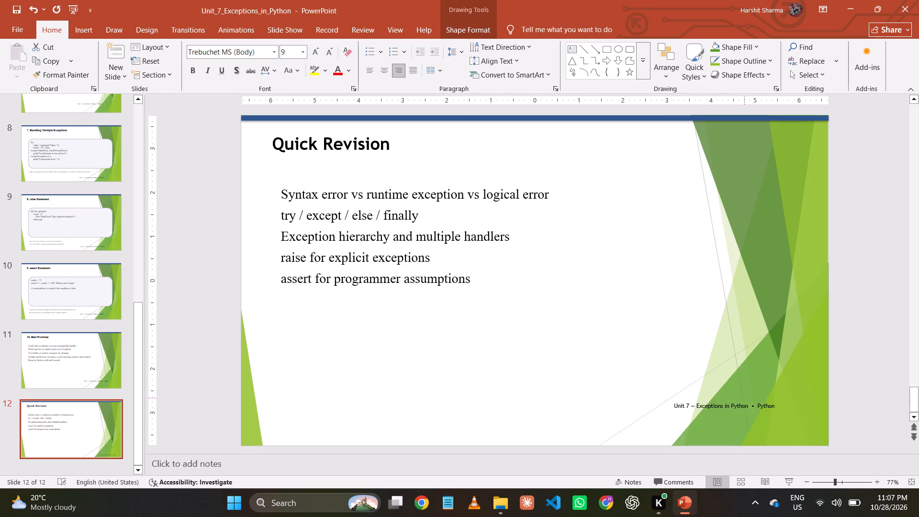
{"action": "left_click_drag", "start_coordinate": [742, 396], "coordinate": [727, 382]}
{"action": "left_click", "coordinate": [719, 393]}
{"action": "key", "text": "ctrl+a"}
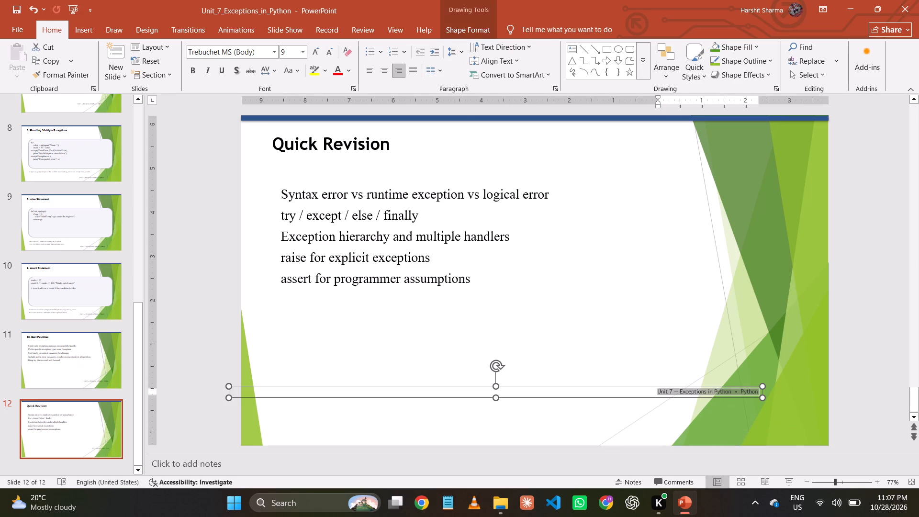
{"action": "triple_click", "coordinate": [314, 55]}
{"action": "left_click", "coordinate": [314, 55]}
{"action": "left_click", "coordinate": [314, 55]}
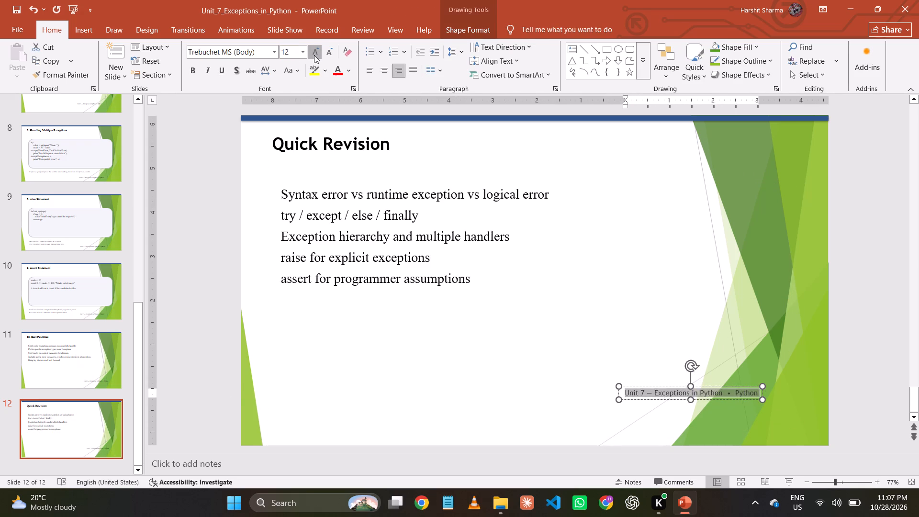
Change the Quick Revision title on slide 12 to Times New Roman and save the presentation.
{"action": "left_click", "coordinate": [319, 148]}
{"action": "key", "text": "ctrl+a"}
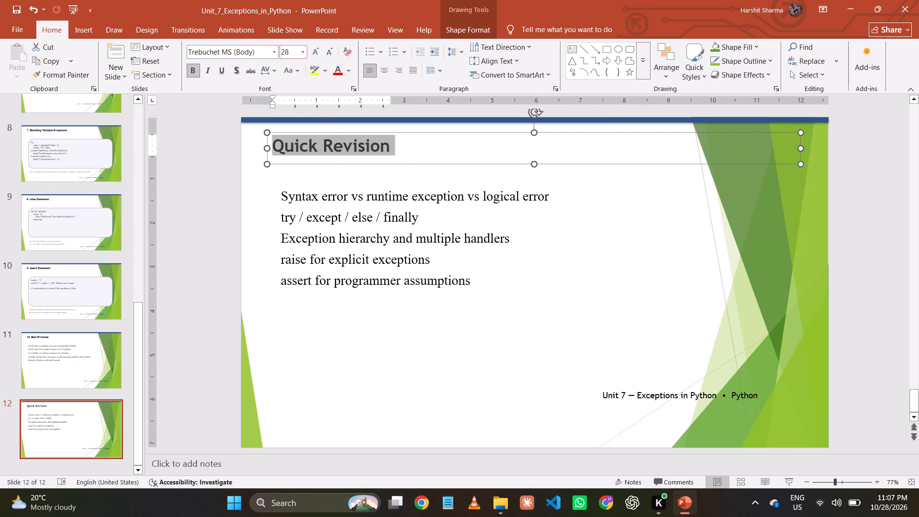
{"action": "left_click", "coordinate": [275, 53]}
{"action": "left_click", "coordinate": [269, 118]}
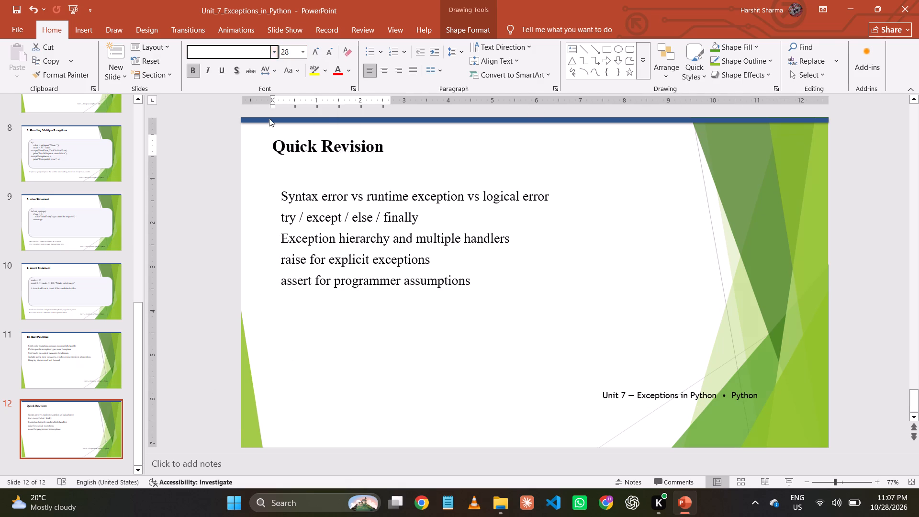
{"action": "left_click", "coordinate": [453, 340]}
{"action": "key", "text": "ctrl+s"}
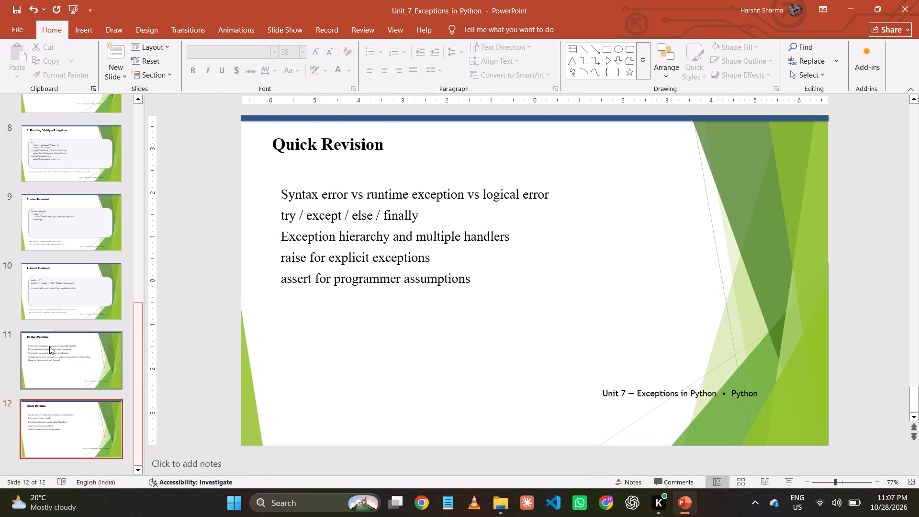
Close the Unit_7_Exceptions_in_Python presentation and return to the python cse diploma 5th folder.
{"action": "scroll", "coordinate": [49, 347], "scroll_direction": "down", "scroll_amount": 4}
{"action": "left_click", "coordinate": [61, 420]}
{"action": "left_click", "coordinate": [66, 373]}
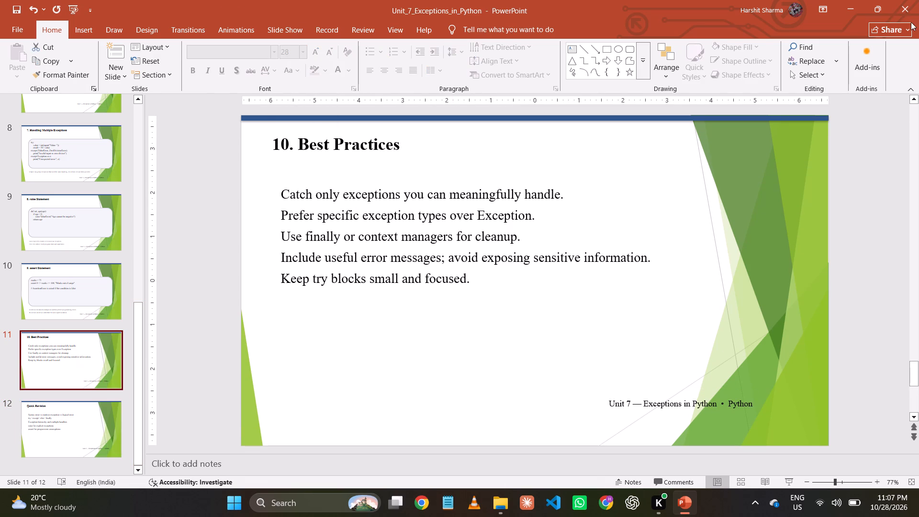
{"action": "left_click", "coordinate": [905, 7]}
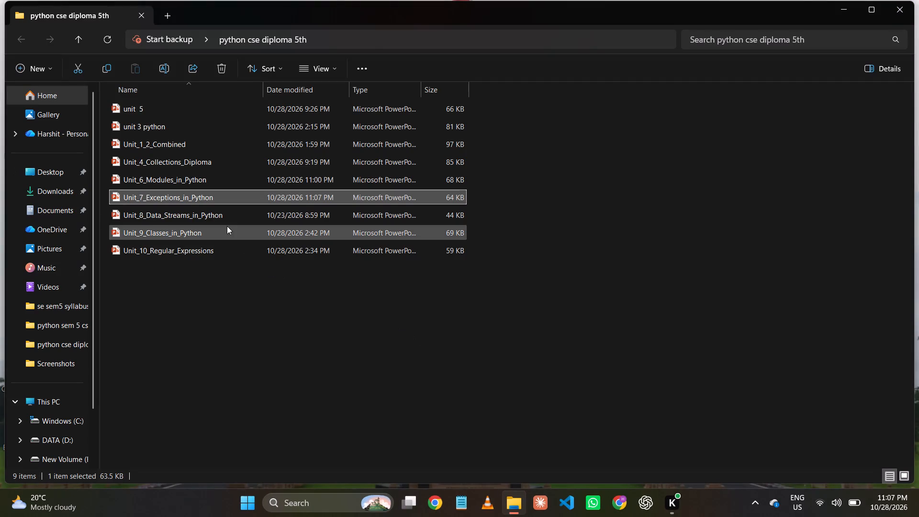
{"action": "left_click", "coordinate": [256, 307]}
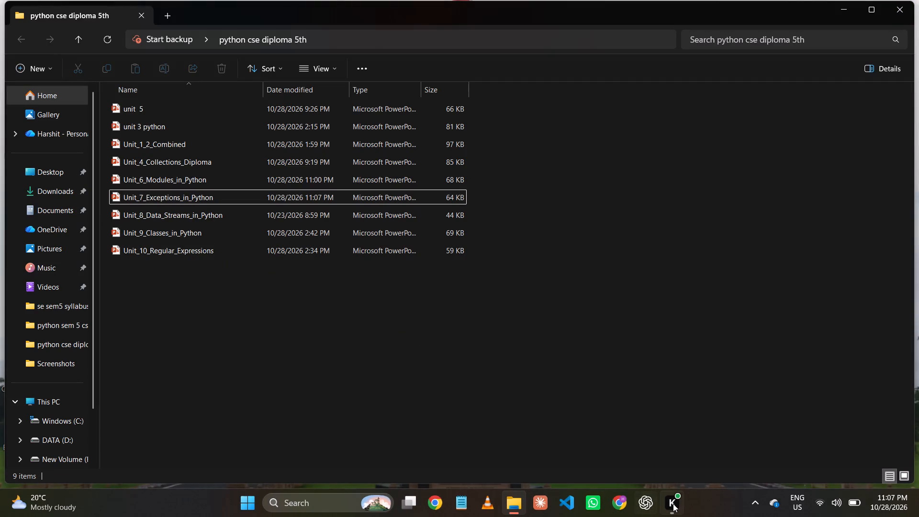
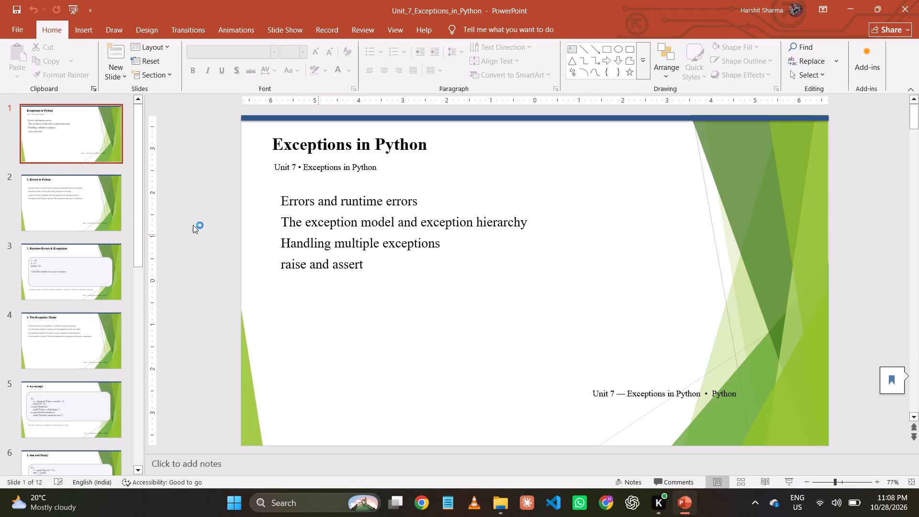
Check slides 1 to 3 of the reopened Unit_7_Exceptions_in_Python presentation and close it.
{"action": "left_click", "coordinate": [51, 158]}
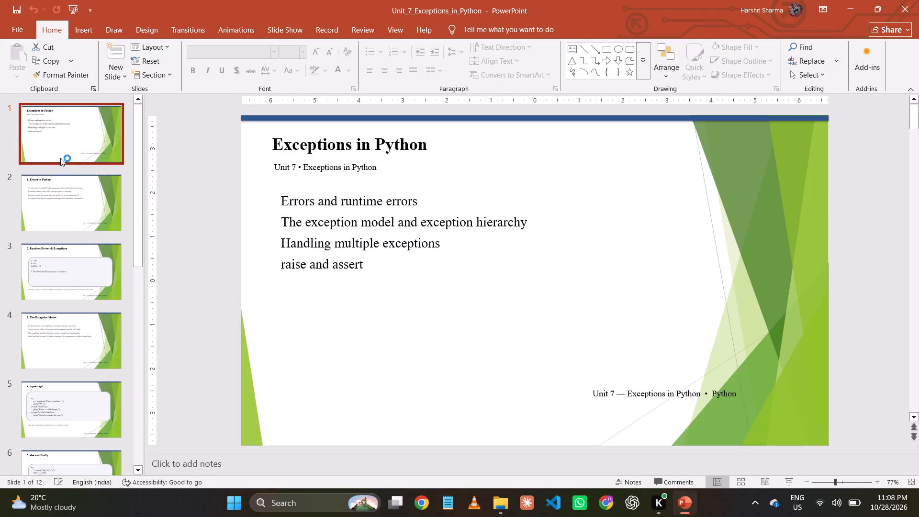
{"action": "left_click", "coordinate": [250, 207]}
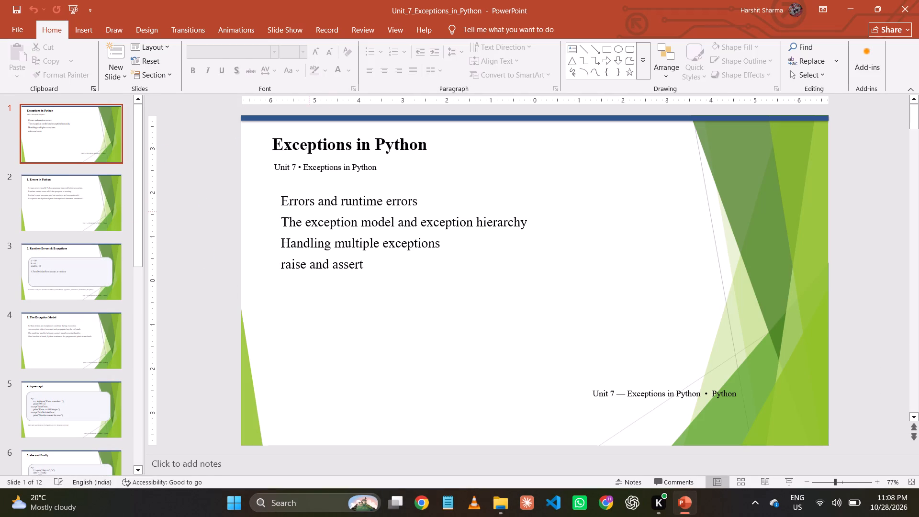
{"action": "left_click", "coordinate": [310, 212]}
{"action": "left_click", "coordinate": [38, 214]}
{"action": "left_click", "coordinate": [62, 290]}
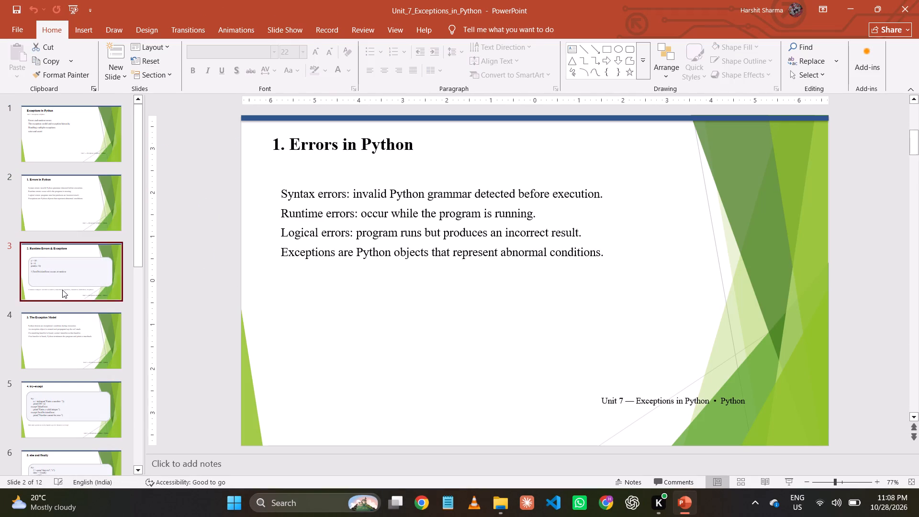
{"action": "left_click", "coordinate": [904, 18]}
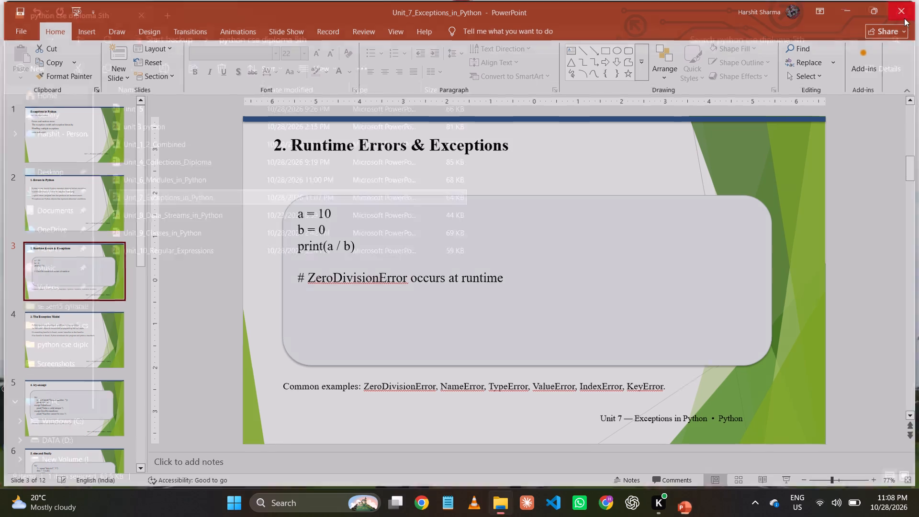
Open the Unit_8_Data_Streams_in_Python presentation from the python cse diploma 5th folder.
{"action": "double_click", "coordinate": [203, 218]}
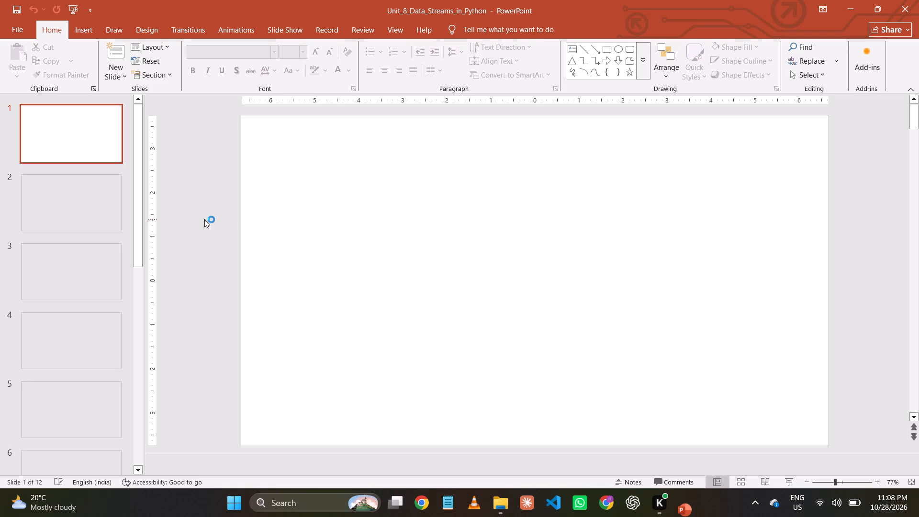
Apply the green Facet theme to all slides of the Unit 8 presentation and save it.
{"action": "key", "text": "ctrl+a"}
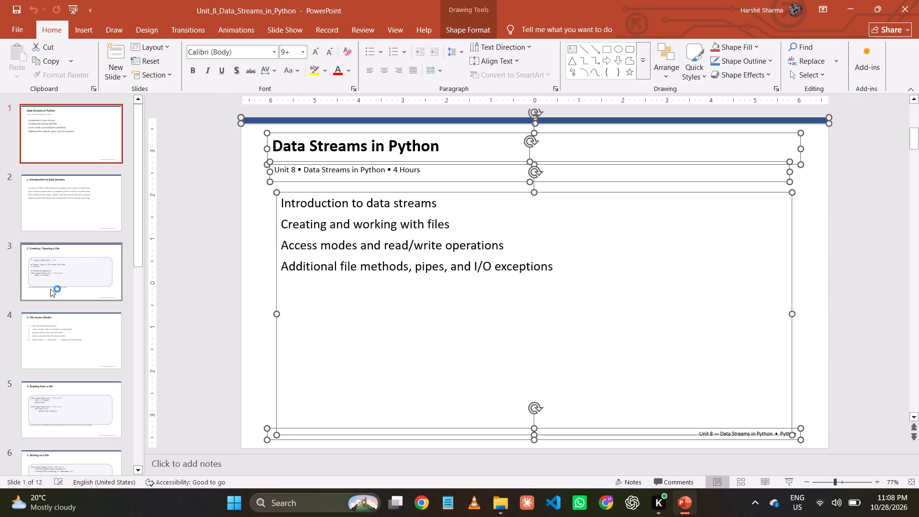
{"action": "left_click", "coordinate": [50, 279]}
{"action": "key", "text": "ctrl+a"}
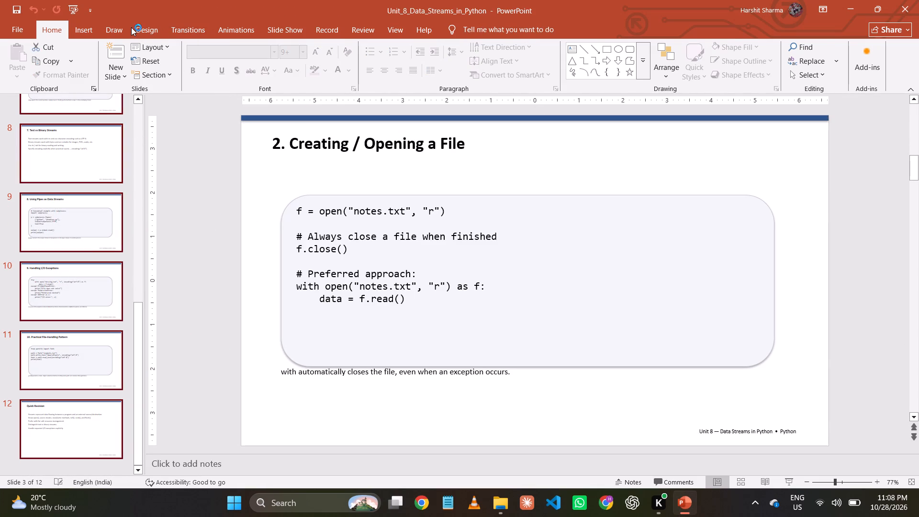
{"action": "left_click", "coordinate": [131, 27]}
{"action": "left_click", "coordinate": [123, 58]}
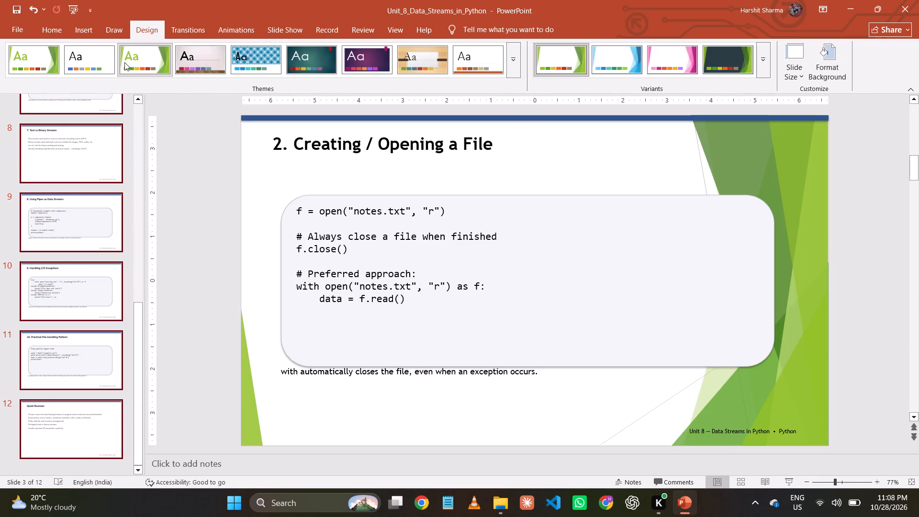
{"action": "left_click", "coordinate": [267, 284]}
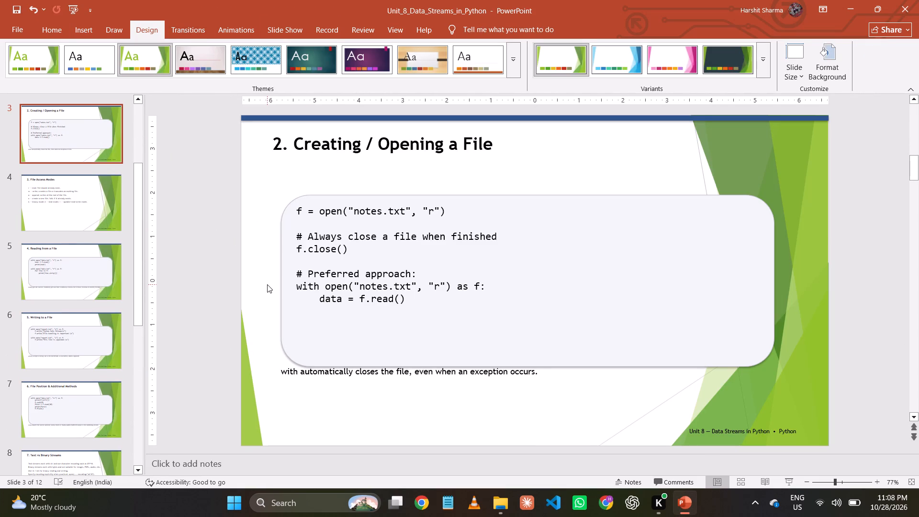
{"action": "key", "text": "ctrl+s"}
Change all text on slide 1, Data Streams in Python, to Times New Roman and save.
{"action": "scroll", "coordinate": [47, 162], "scroll_direction": "up", "scroll_amount": 1}
{"action": "scroll", "coordinate": [47, 162], "scroll_direction": "down", "scroll_amount": 1}
{"action": "scroll", "coordinate": [47, 162], "scroll_direction": "up", "scroll_amount": 8}
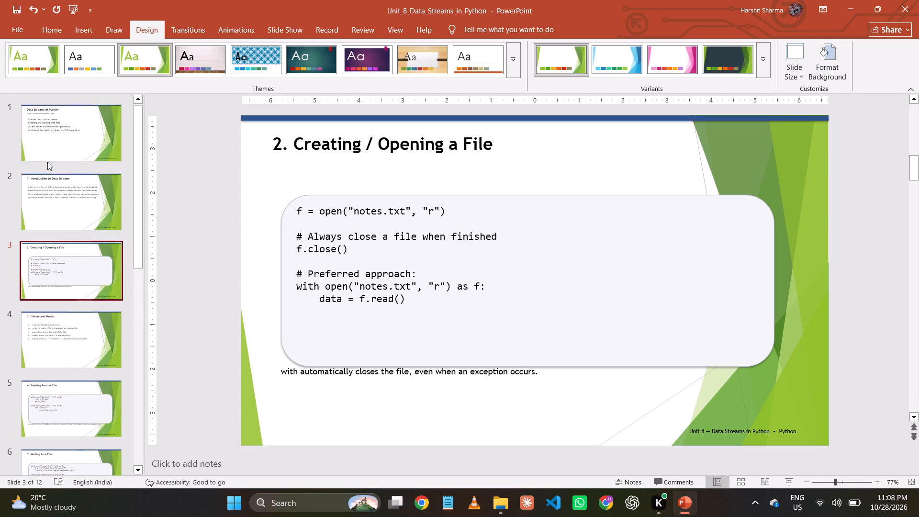
{"action": "left_click", "coordinate": [47, 157]}
{"action": "left_click", "coordinate": [293, 319]}
{"action": "key", "text": "ctrl+a"}
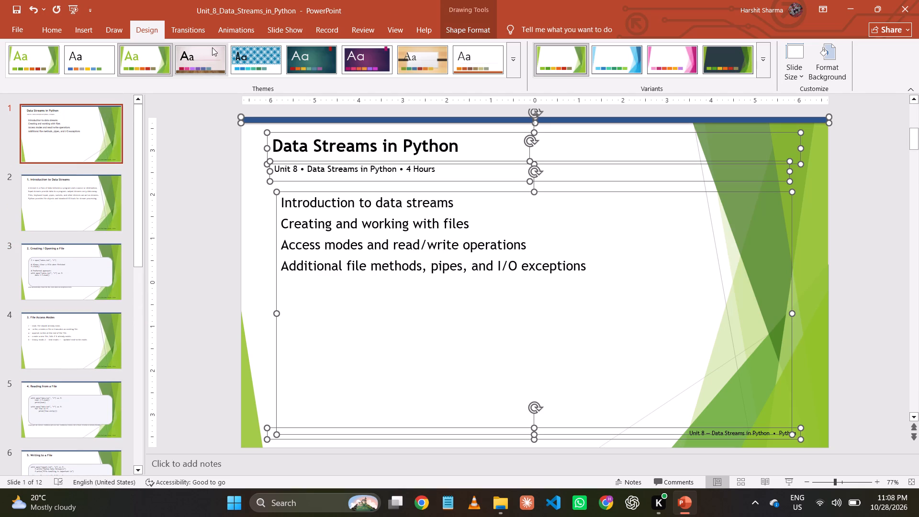
{"action": "left_click", "coordinate": [55, 31]}
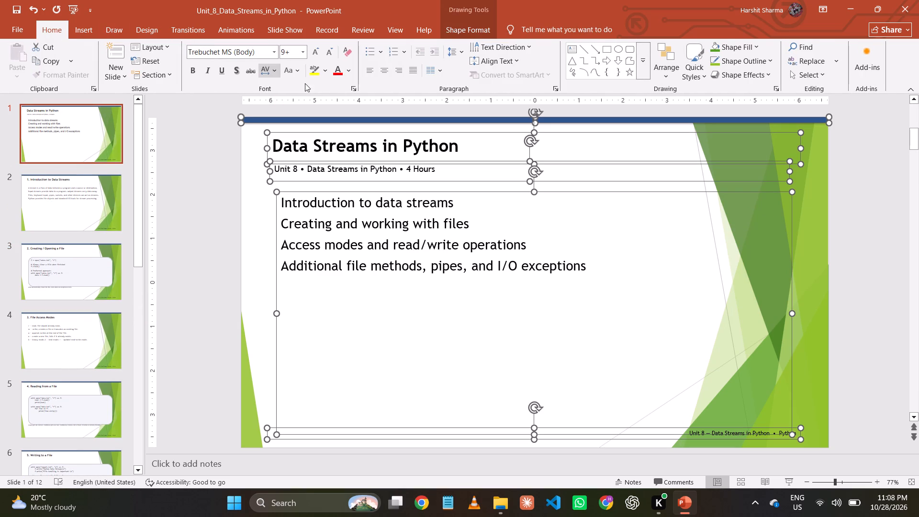
{"action": "left_click", "coordinate": [277, 53]}
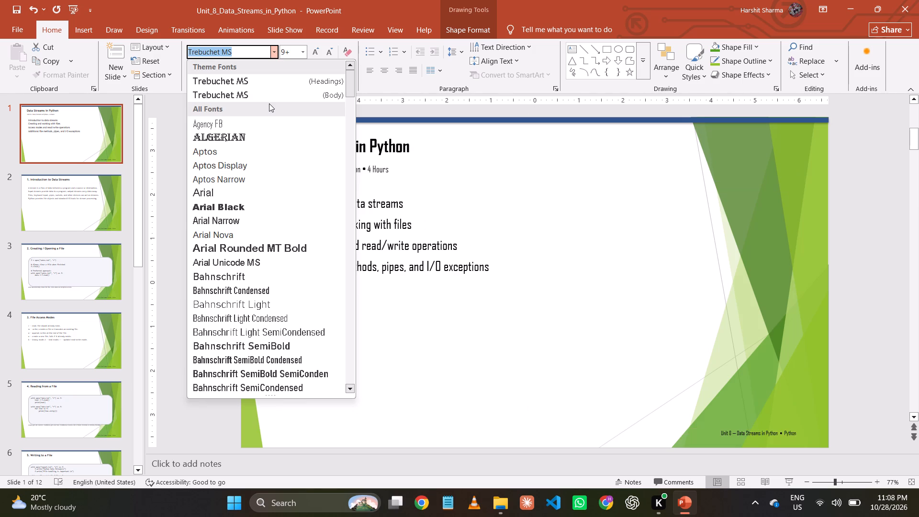
{"action": "key", "text": "BackSpace"}
{"action": "type", "text": "times"}
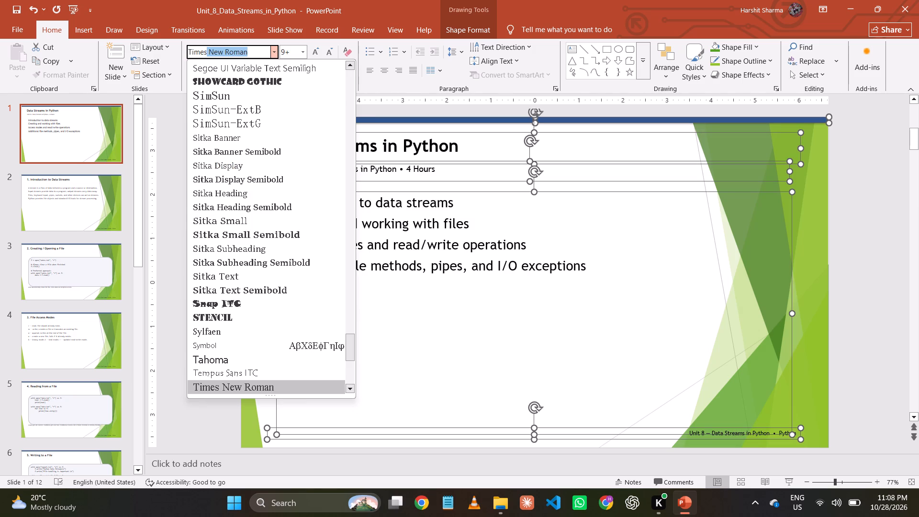
{"action": "left_click", "coordinate": [264, 386]}
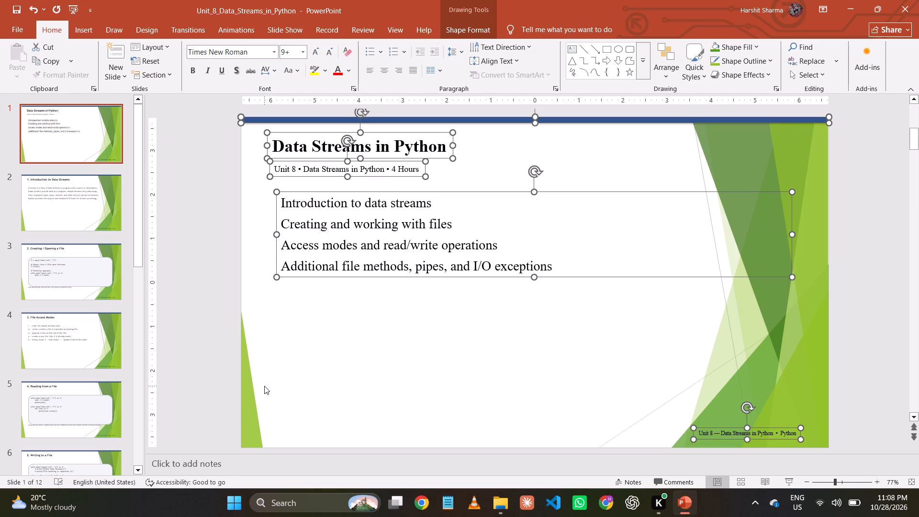
{"action": "left_click", "coordinate": [345, 364]}
{"action": "key", "text": "ctrl+s"}
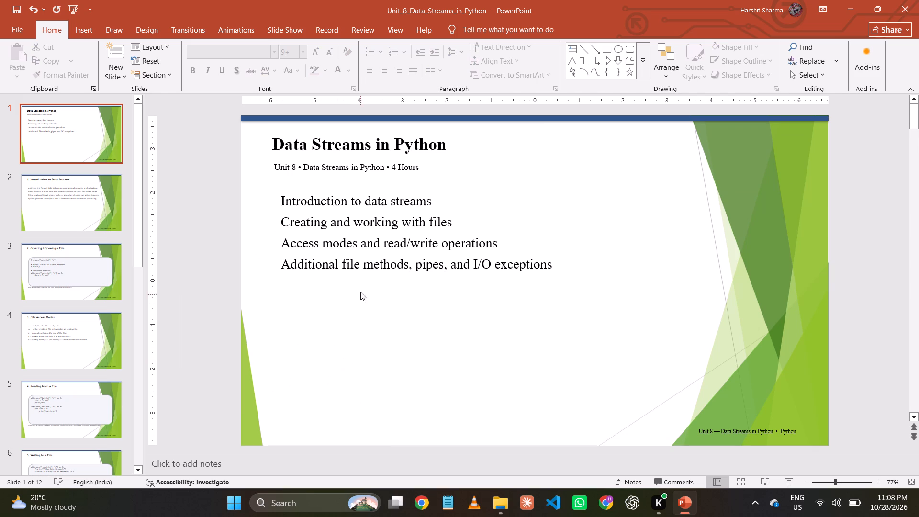
Move the footer on slide 1 left and up, enlarge its text to font size 14, and save.
{"action": "left_click", "coordinate": [363, 252]}
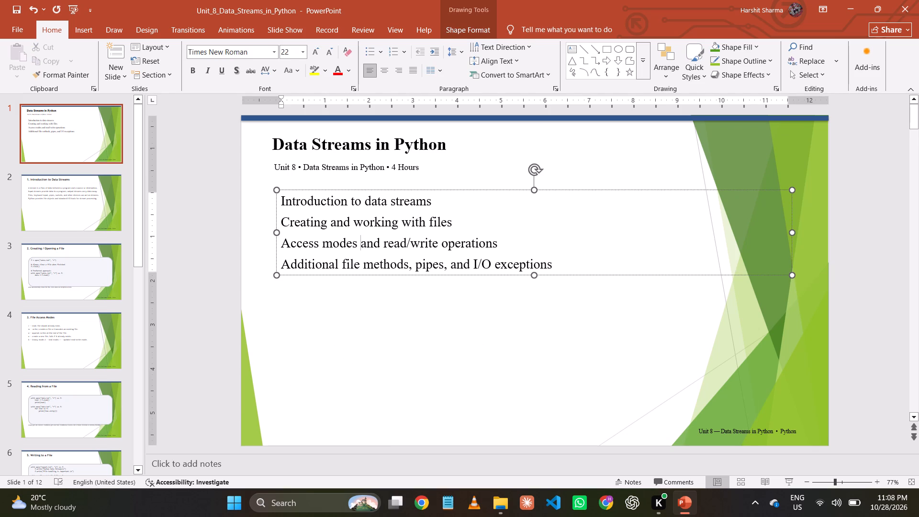
{"action": "left_click", "coordinate": [754, 432]}
{"action": "left_click_drag", "start_coordinate": [754, 426], "coordinate": [680, 381]}
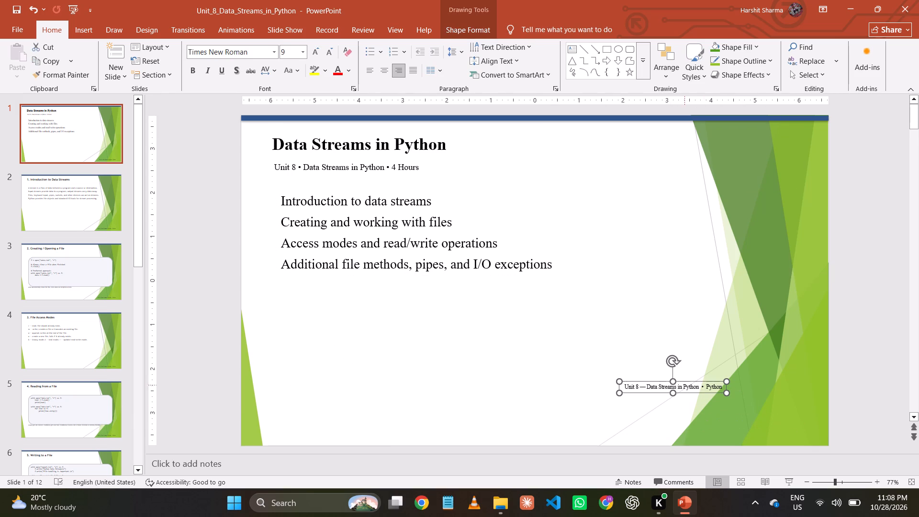
{"action": "left_click", "coordinate": [688, 388]}
{"action": "key", "text": "ctrl+a"}
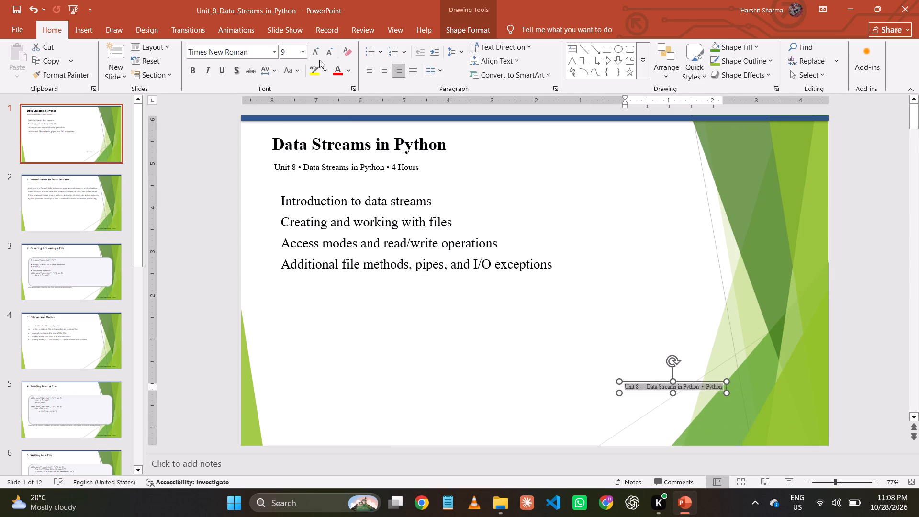
{"action": "triple_click", "coordinate": [314, 50]}
{"action": "double_click", "coordinate": [314, 50]}
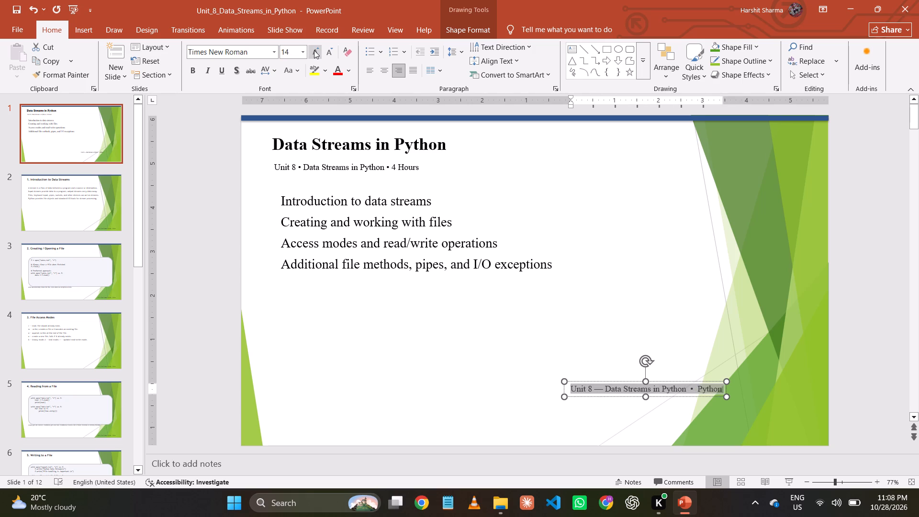
{"action": "left_click", "coordinate": [402, 326]}
{"action": "key", "text": "ctrl+s"}
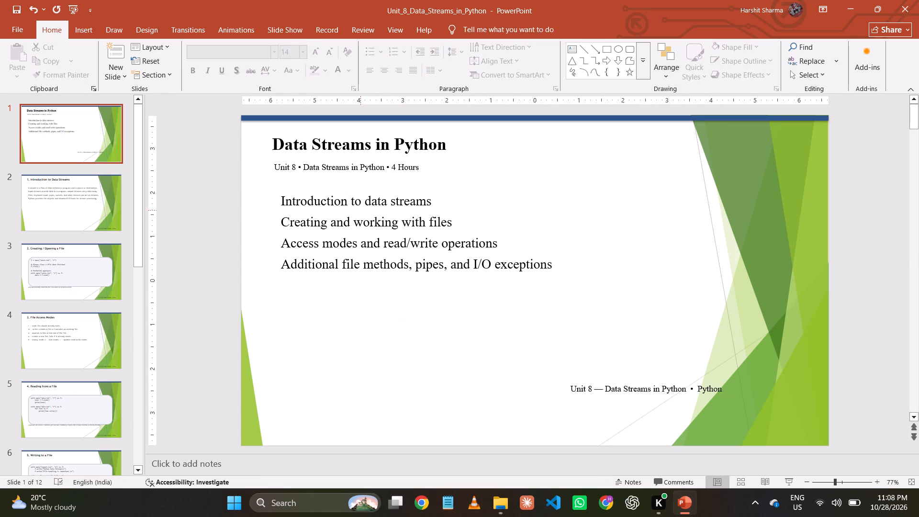
Shorten the slide 1 subtitle to "Unit 8 • Data Streams in Python" by removing the hours text, and save.
{"action": "left_click", "coordinate": [376, 167]}
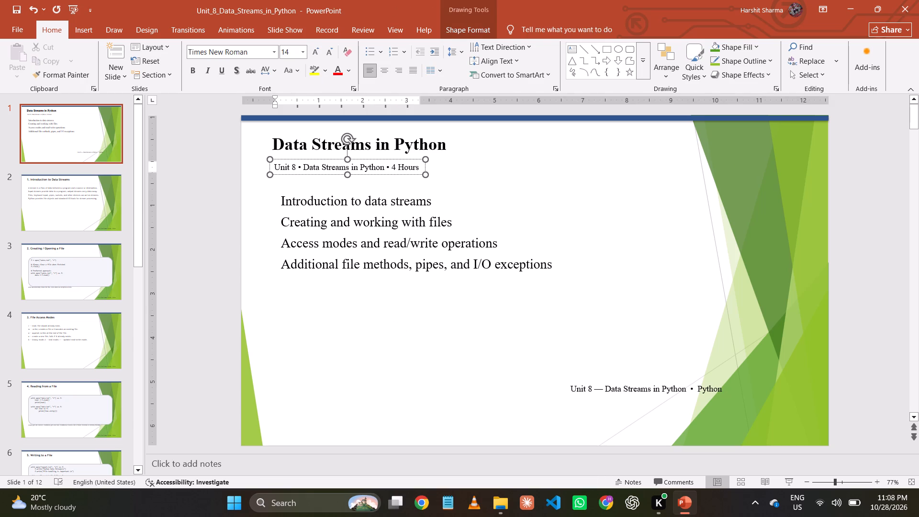
{"action": "left_click", "coordinate": [418, 167]}
{"action": "key", "text": "BackSpace"}
{"action": "key", "text": "BackSpace"}
{"action": "key", "text": "BackSpace"}
{"action": "key", "text": "BackSpace"}
{"action": "key", "text": "BackSpace"}
{"action": "key", "text": "BackSpace"}
{"action": "key", "text": "BackSpace"}
{"action": "key", "text": "BackSpace"}
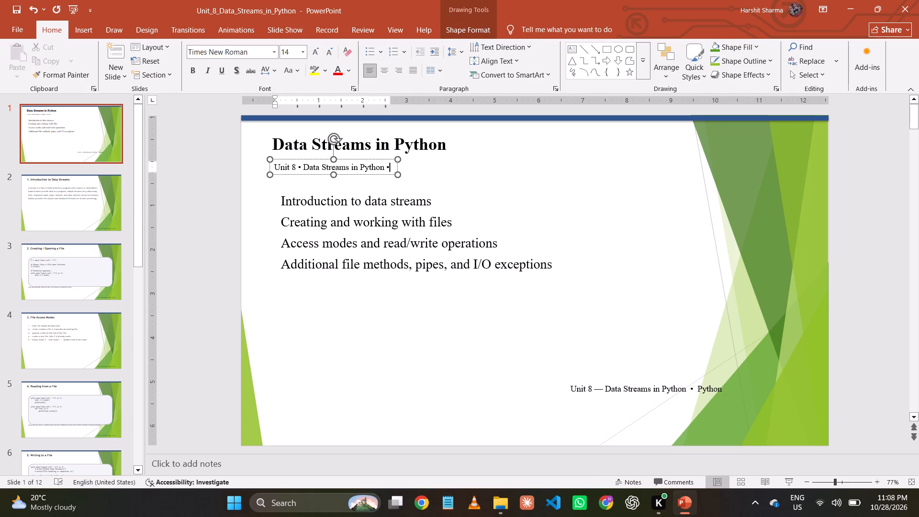
{"action": "key", "text": "BackSpace"}
{"action": "left_click", "coordinate": [433, 324]}
{"action": "key", "text": "ctrl+s"}
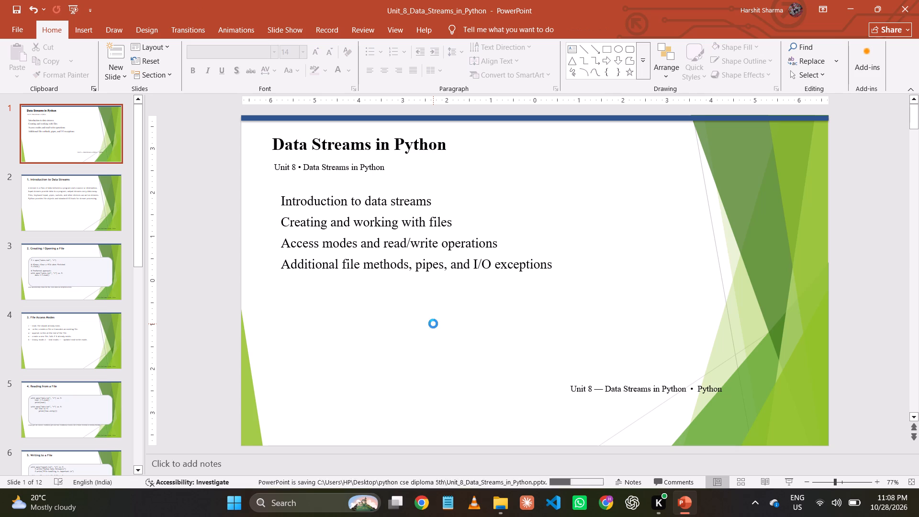
Change all text on slide 2, Introduction to Data Streams, to Times New Roman and save.
{"action": "left_click", "coordinate": [93, 206]}
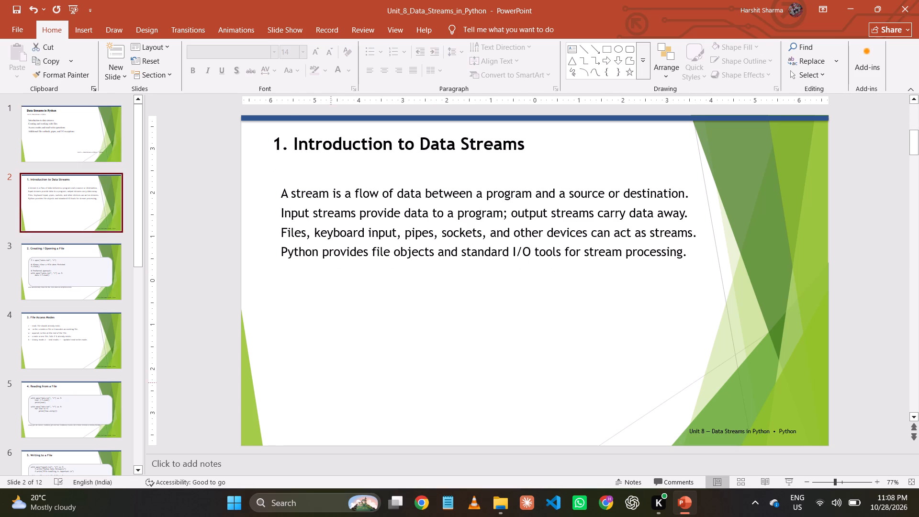
{"action": "left_click", "coordinate": [337, 378]}
{"action": "key", "text": "ctrl+a"}
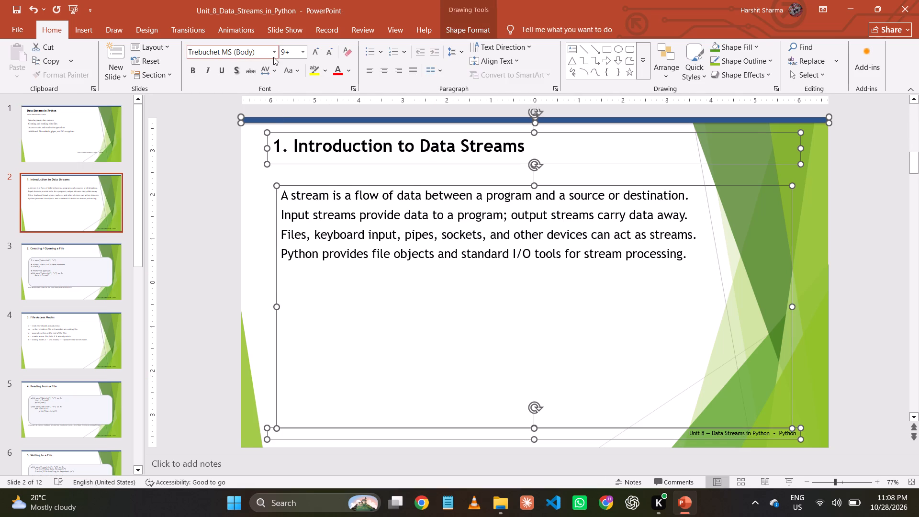
{"action": "left_click", "coordinate": [273, 56]}
{"action": "left_click", "coordinate": [272, 124]}
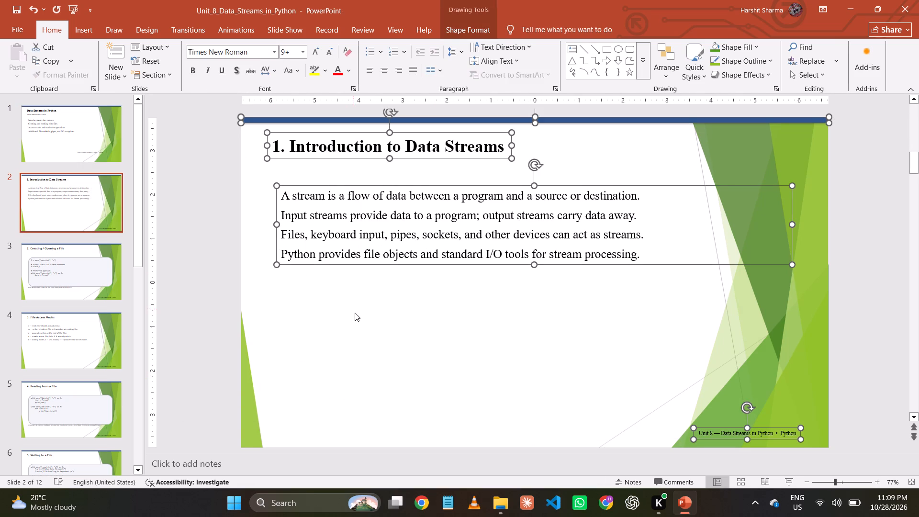
{"action": "left_click", "coordinate": [357, 315]}
{"action": "key", "text": "ctrl+s"}
Set the word "provide" in the second body line of slide 2 to font size 22 and save.
{"action": "left_click", "coordinate": [366, 222]}
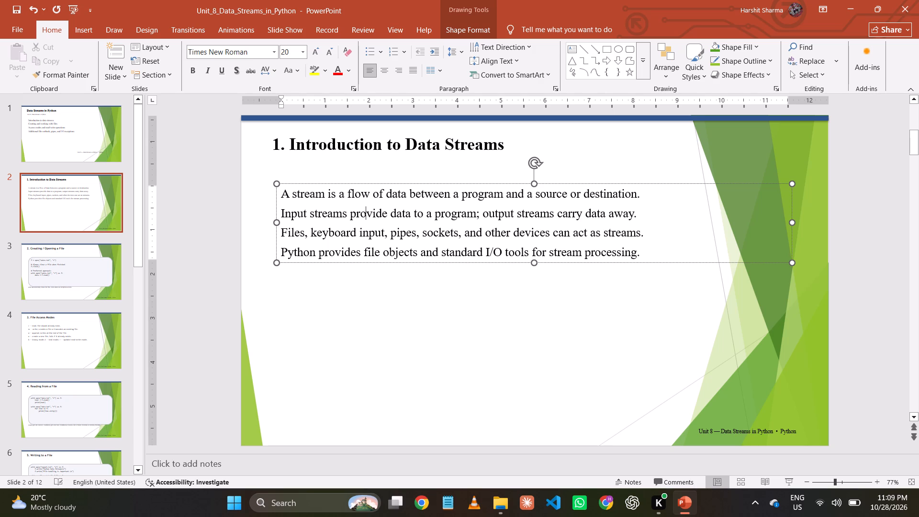
{"action": "left_click", "coordinate": [290, 52]}
{"action": "key", "text": "BackSpace"}
{"action": "type", "text": "22"}
{"action": "left_click", "coordinate": [370, 334]}
{"action": "key", "text": "ctrl+s"}
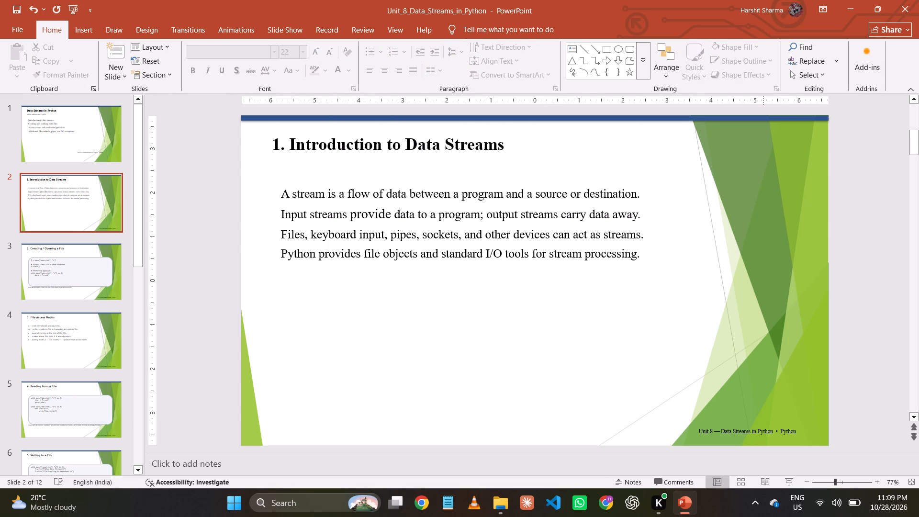
Move the footer on slide 2 left and up, enlarge its text to font size 14, and save.
{"action": "left_click", "coordinate": [772, 430]}
{"action": "left_click_drag", "start_coordinate": [772, 425], "coordinate": [695, 387]}
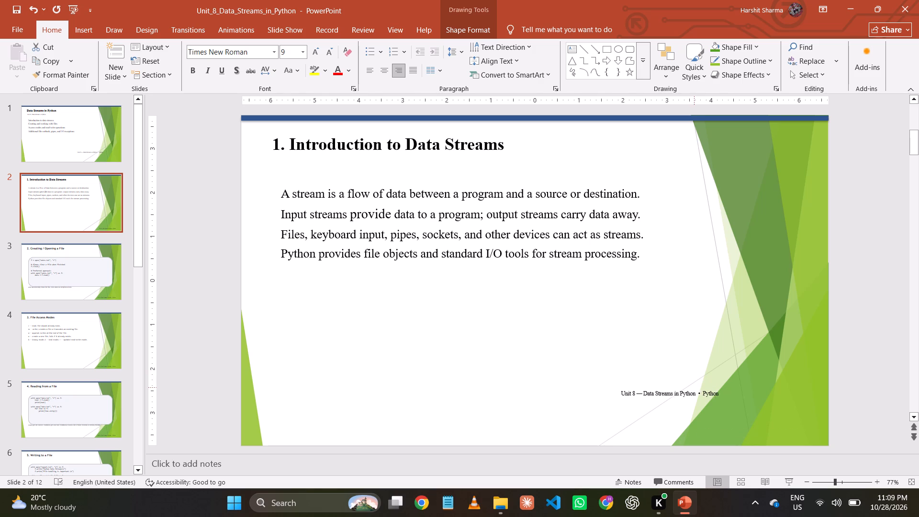
{"action": "left_click_drag", "start_coordinate": [695, 387], "coordinate": [717, 401]}
{"action": "left_click", "coordinate": [711, 404]}
{"action": "key", "text": "ctrl+a"}
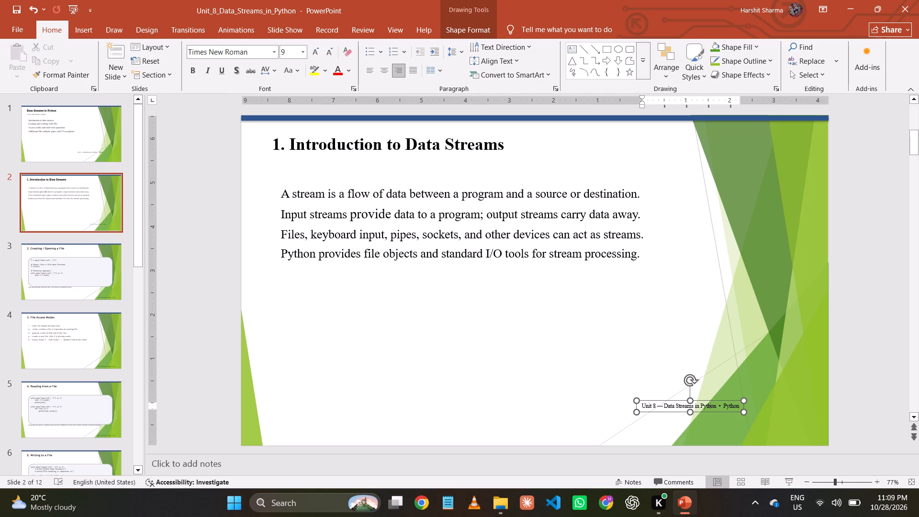
{"action": "triple_click", "coordinate": [316, 53]}
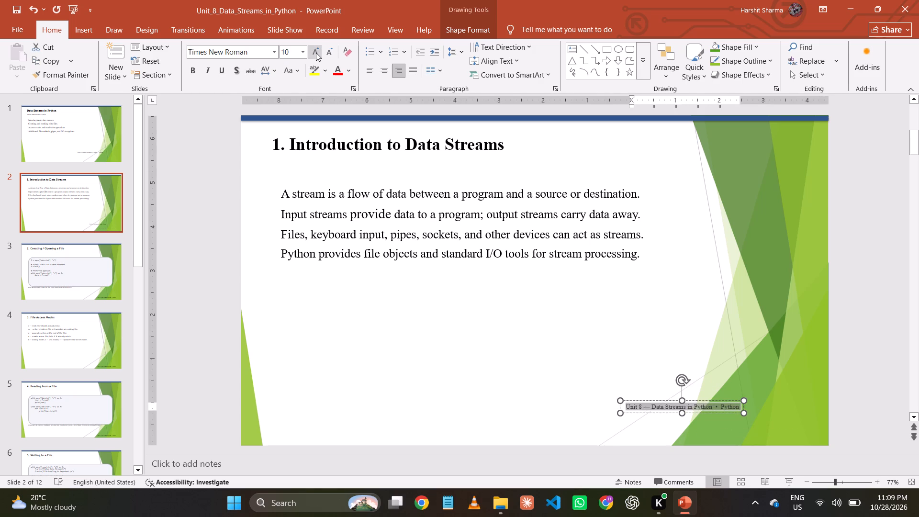
{"action": "left_click", "coordinate": [316, 53]}
{"action": "left_click", "coordinate": [316, 53]}
{"action": "left_click", "coordinate": [358, 312]}
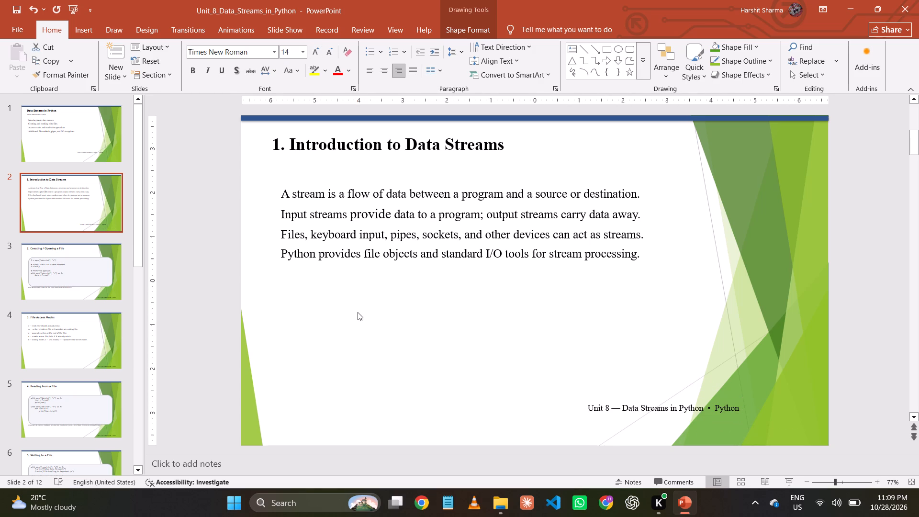
{"action": "key", "text": "ctrl+s"}
Change all text on slide 3, Creating / Opening a File, to Times New Roman and save.
{"action": "left_click", "coordinate": [64, 247]}
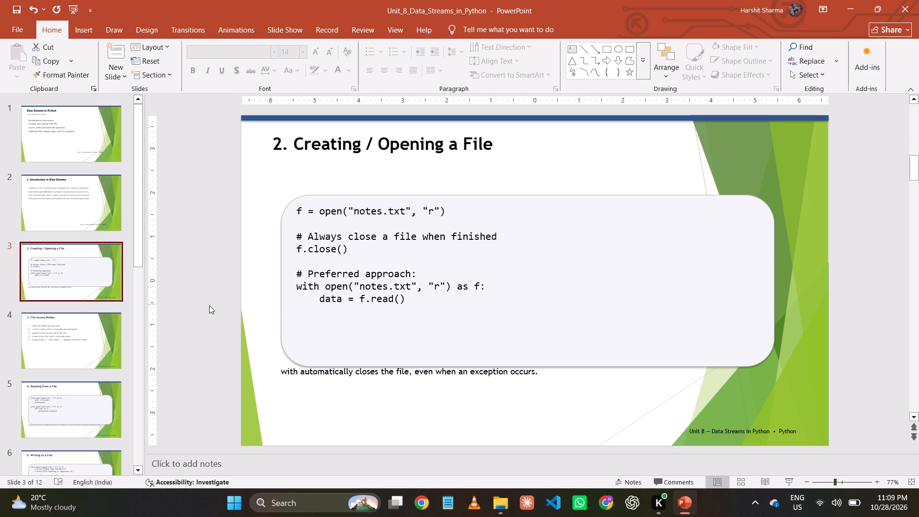
{"action": "left_click", "coordinate": [308, 393]}
{"action": "key", "text": "ctrl+a"}
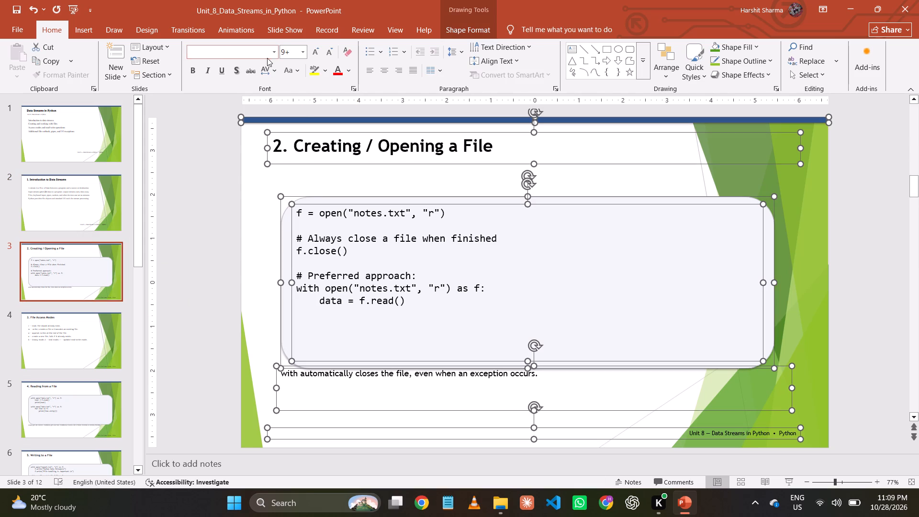
{"action": "left_click", "coordinate": [274, 55]}
{"action": "left_click", "coordinate": [257, 124]}
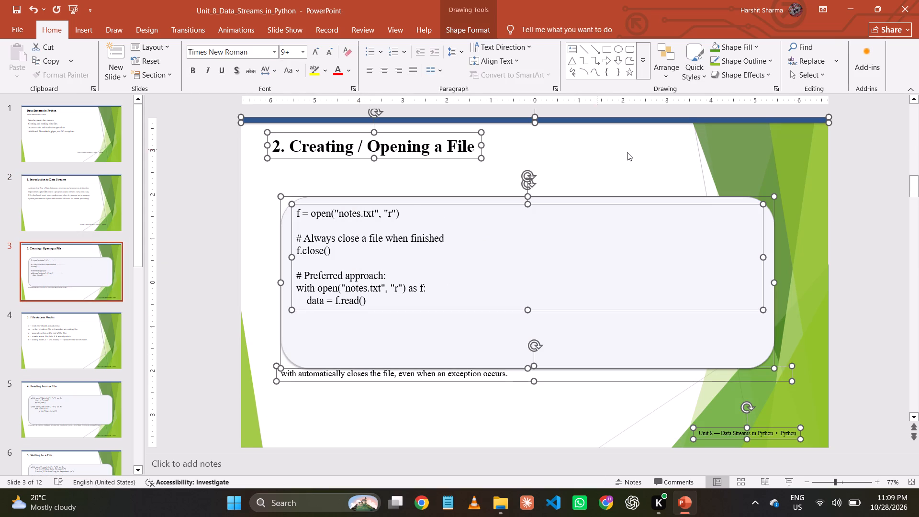
{"action": "left_click", "coordinate": [628, 152]}
{"action": "key", "text": "ctrl+s"}
Move the footer on slide 3 left and up, and enlarge its text to font size 14.
{"action": "left_click", "coordinate": [727, 431]}
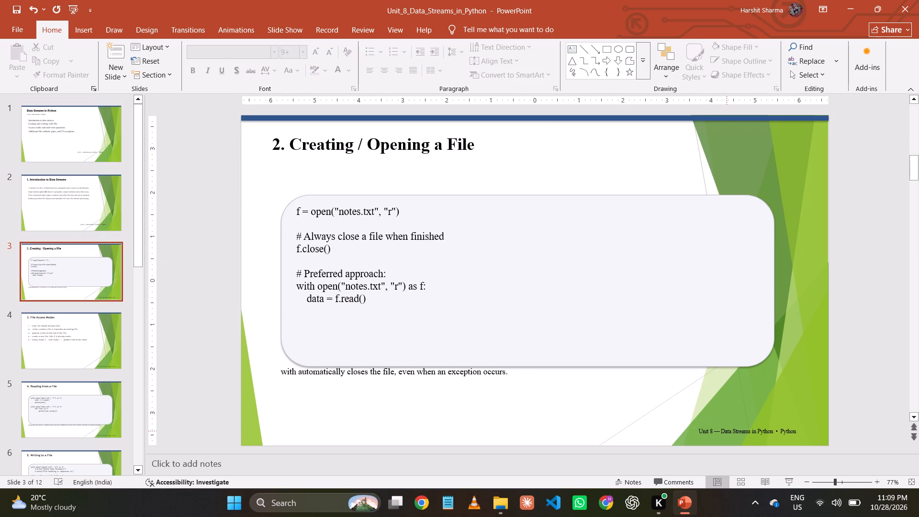
{"action": "left_click_drag", "start_coordinate": [729, 425], "coordinate": [687, 412]}
{"action": "left_click", "coordinate": [690, 421]}
{"action": "key", "text": "ctrl+a"}
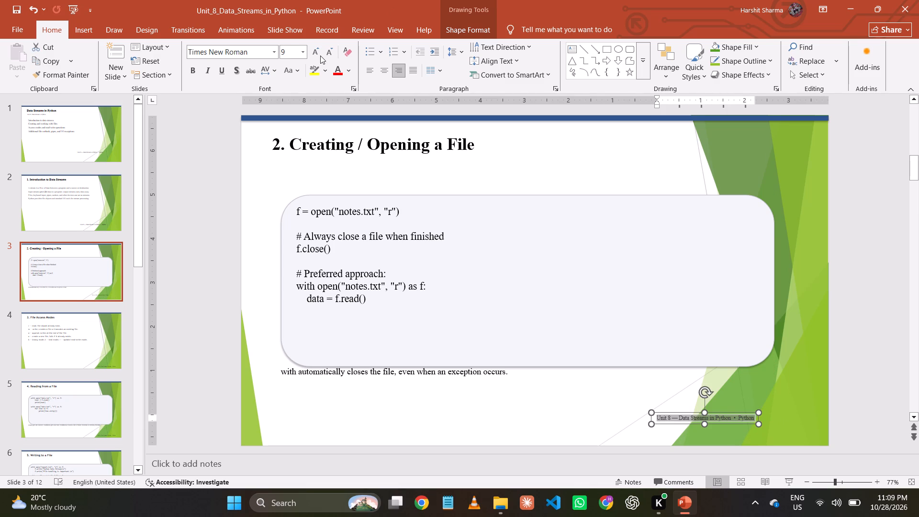
{"action": "triple_click", "coordinate": [320, 55]}
{"action": "left_click", "coordinate": [320, 55]}
{"action": "left_click", "coordinate": [320, 55]}
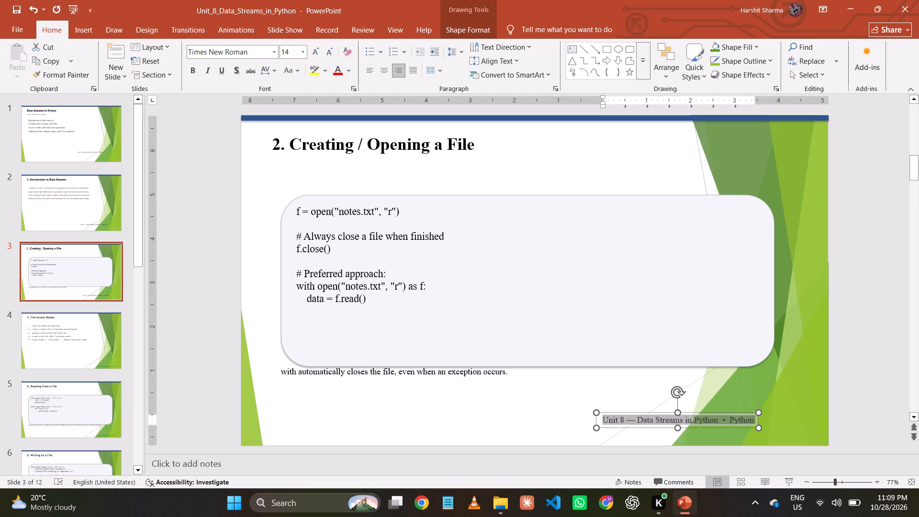
Move the note about automatically closing the file clear below slide 3's code box and enlarge its text one size increment.
{"action": "left_click", "coordinate": [331, 399]}
{"action": "left_click", "coordinate": [365, 370]}
{"action": "left_click_drag", "start_coordinate": [370, 364], "coordinate": [370, 366]}
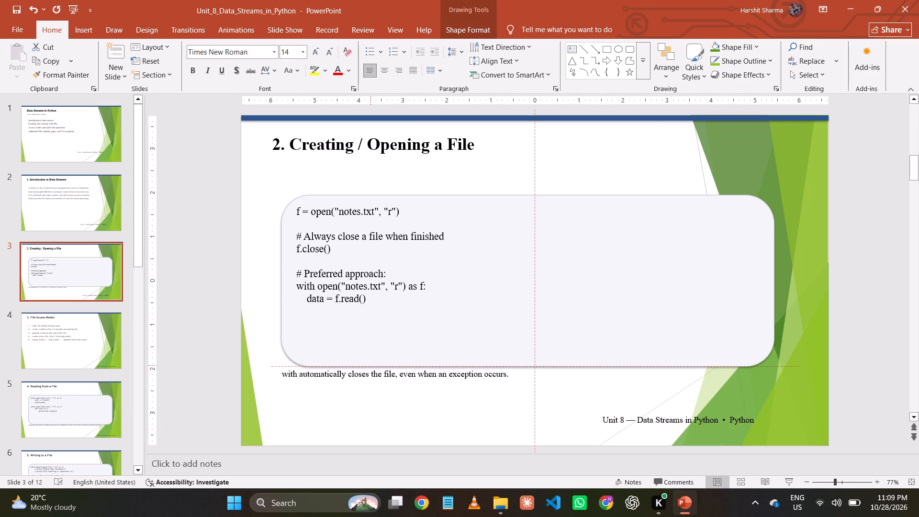
{"action": "left_click_drag", "start_coordinate": [370, 366], "coordinate": [372, 374]}
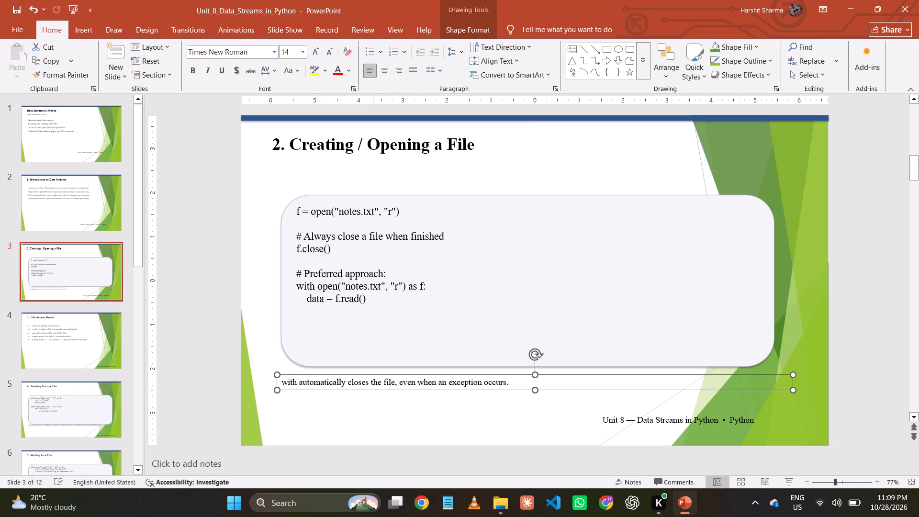
{"action": "left_click", "coordinate": [373, 388]}
{"action": "left_click", "coordinate": [373, 383]}
{"action": "key", "text": "ctrl+a"}
{"action": "left_click", "coordinate": [314, 46]}
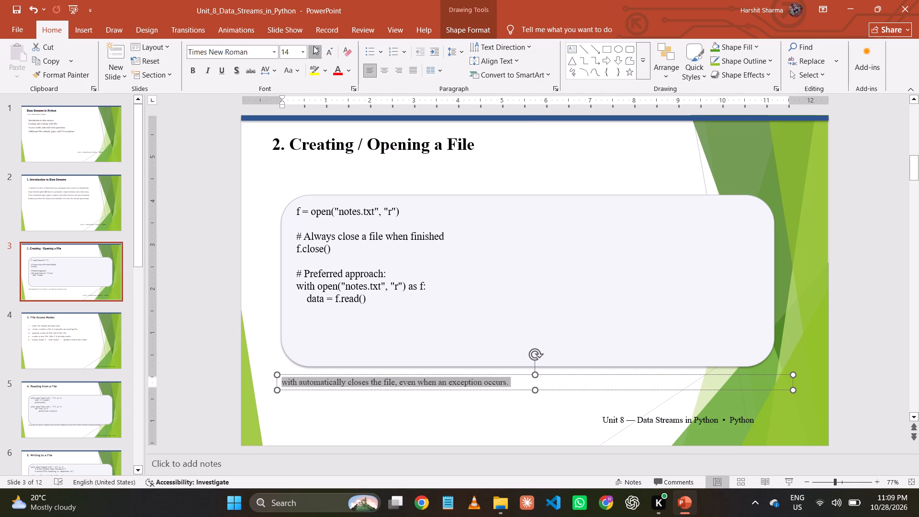
{"action": "left_click", "coordinate": [388, 427]}
Set the code text inside the rounded box on slide 3 to font size 22 and save.
{"action": "left_click", "coordinate": [365, 304]}
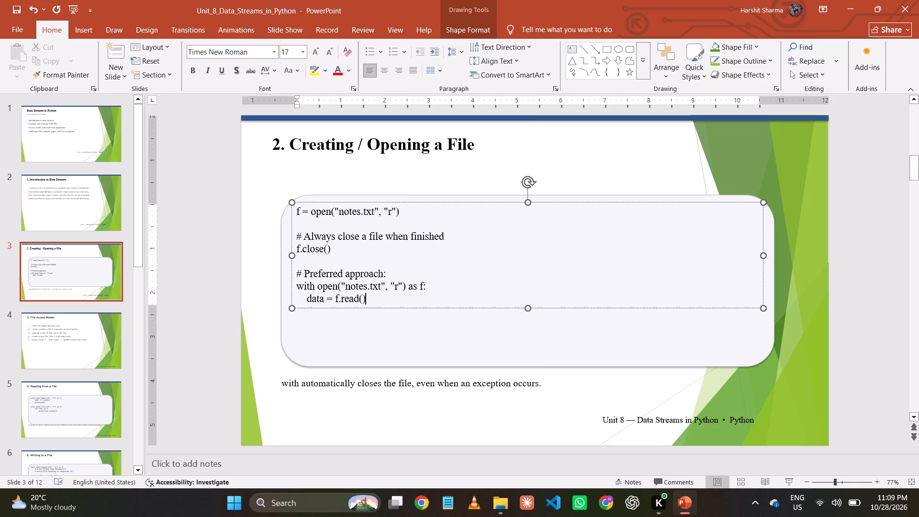
{"action": "key", "text": "ctrl+a"}
{"action": "left_click", "coordinate": [288, 53]}
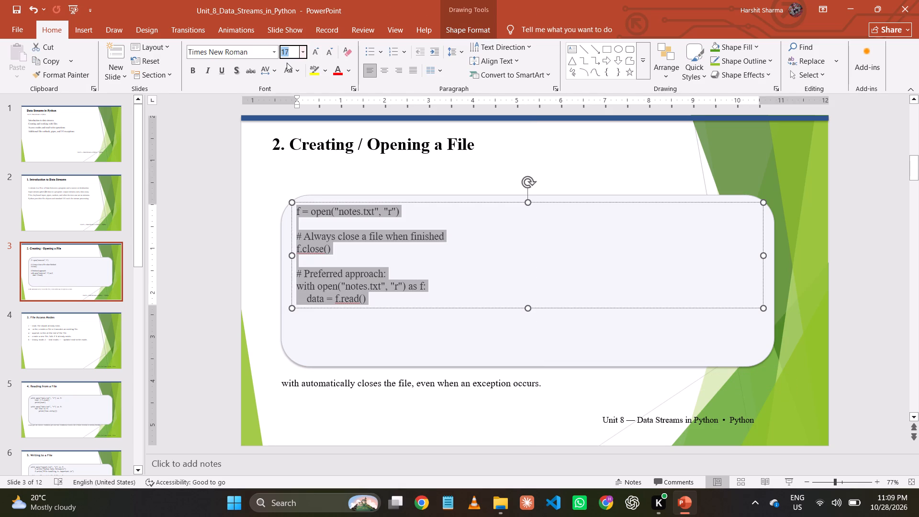
{"action": "key", "text": "BackSpace"}
{"action": "type", "text": "22"}
{"action": "left_click", "coordinate": [323, 171]}
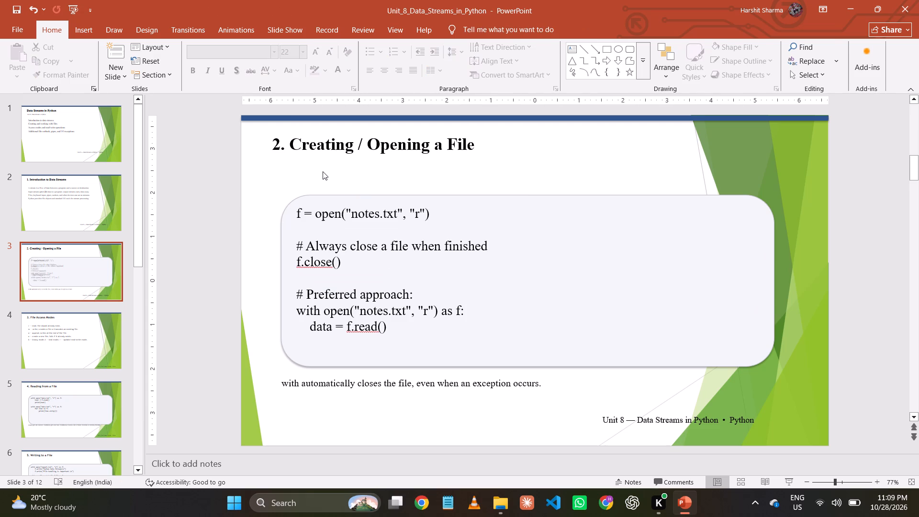
{"action": "key", "text": "ctrl+s"}
Change all text on slide 4, File Access Modes, to Times New Roman.
{"action": "left_click", "coordinate": [84, 341]}
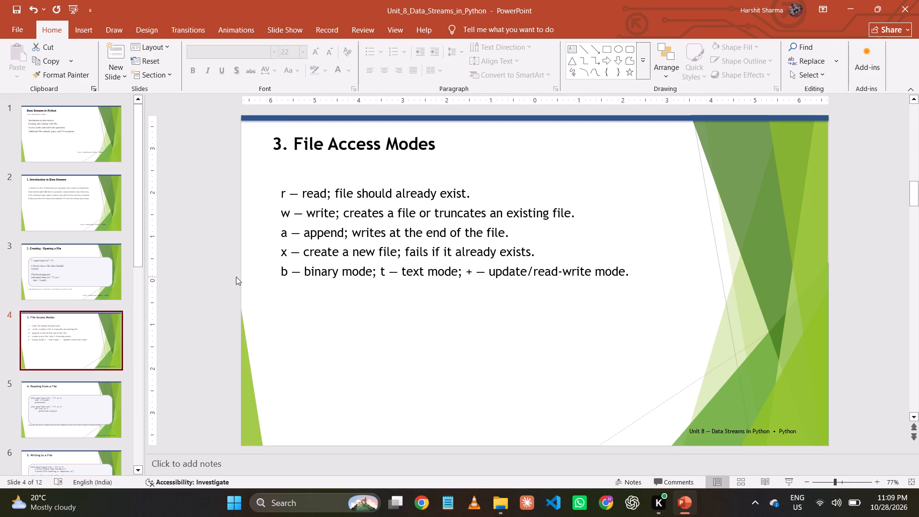
{"action": "left_click", "coordinate": [314, 326]}
{"action": "key", "text": "ctrl+a"}
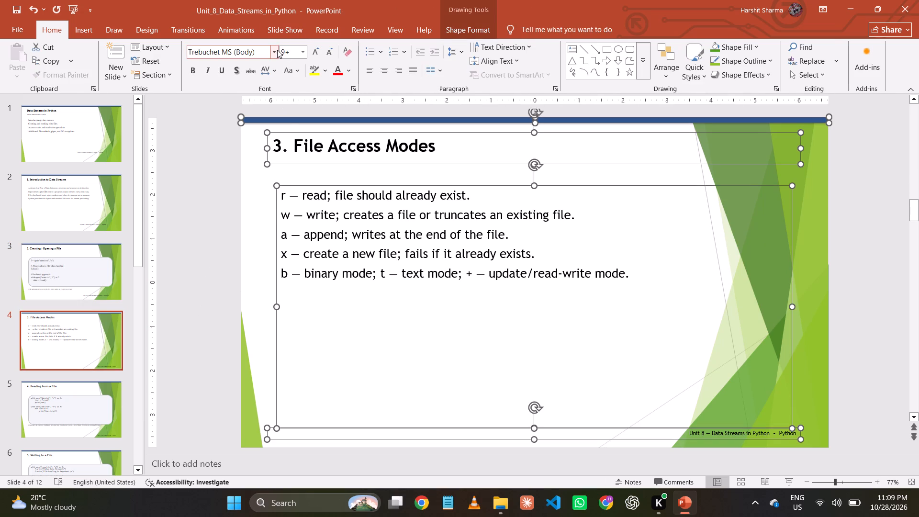
{"action": "left_click", "coordinate": [277, 50]}
{"action": "left_click", "coordinate": [265, 124]}
{"action": "left_click", "coordinate": [300, 336]}
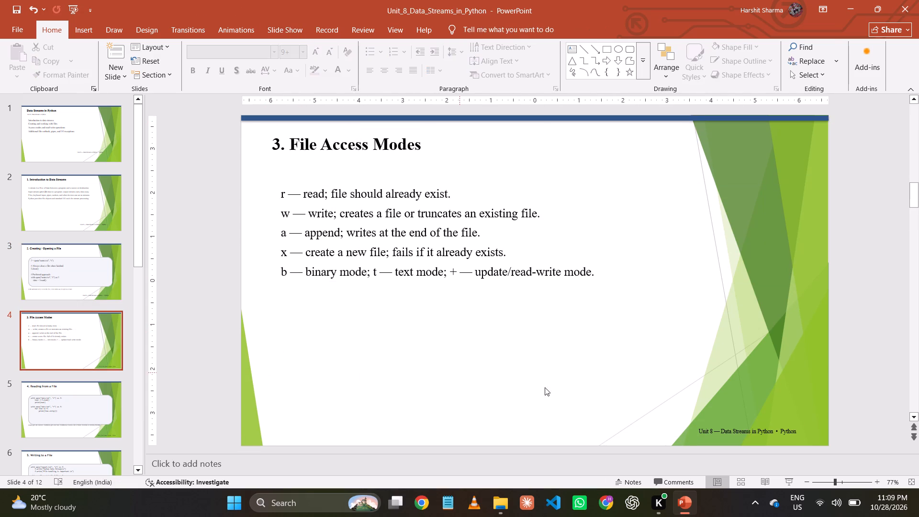
Move the footer on slide 4 left and up, and set its text to Times New Roman at font size 14.
{"action": "left_click", "coordinate": [732, 431]}
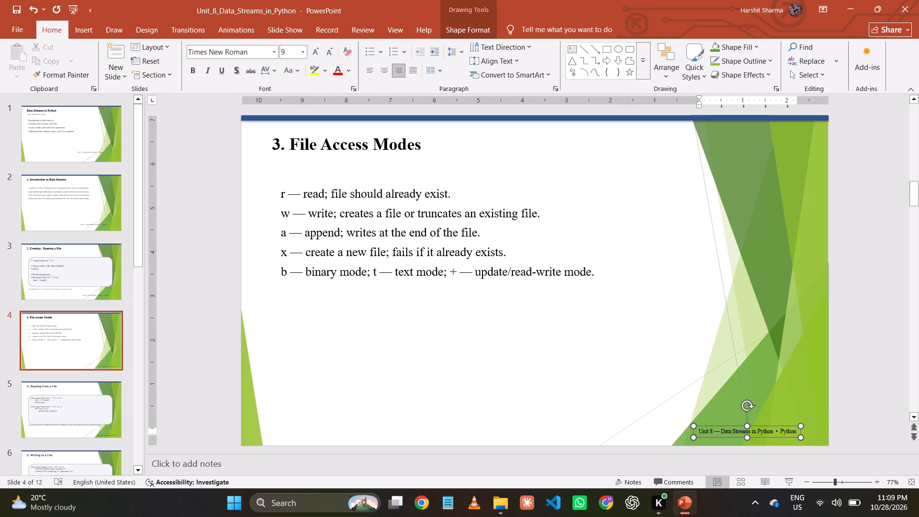
{"action": "left_click_drag", "start_coordinate": [732, 425], "coordinate": [655, 384]}
{"action": "left_click", "coordinate": [657, 390]}
{"action": "key", "text": "ctrl+a"}
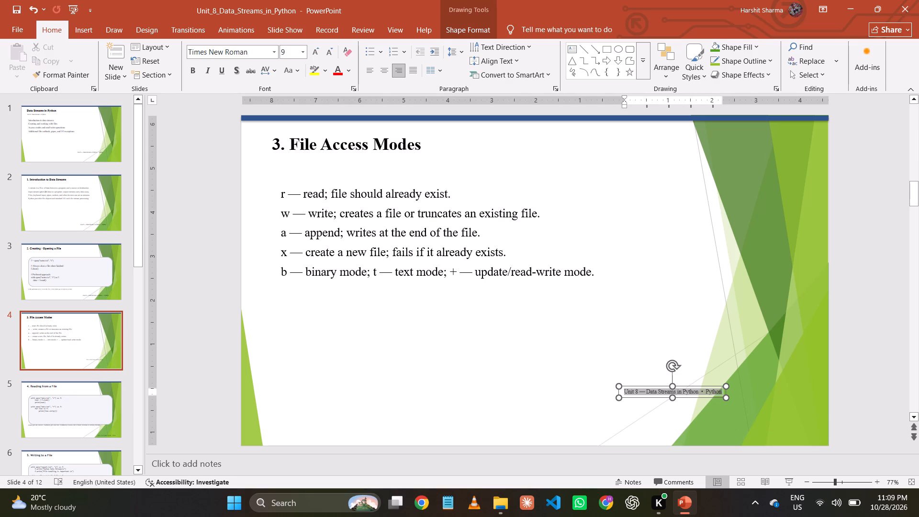
{"action": "triple_click", "coordinate": [311, 50]}
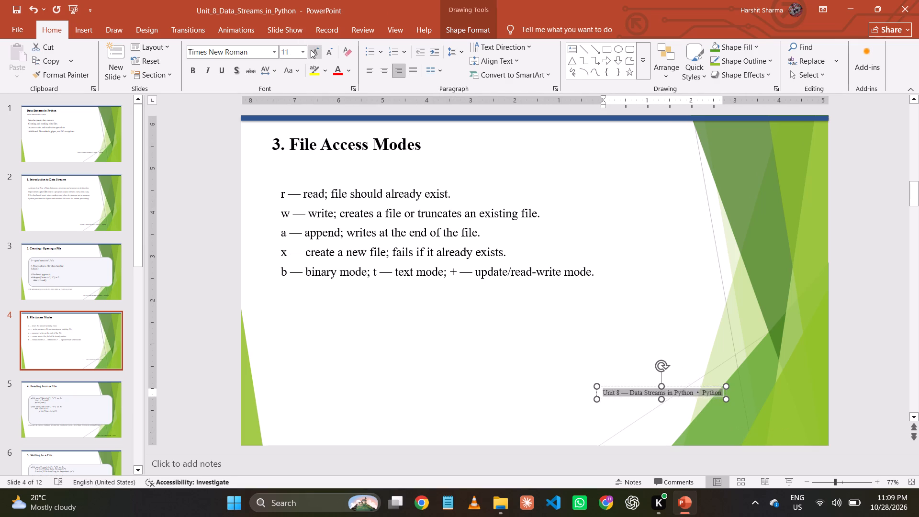
{"action": "left_click", "coordinate": [311, 50]}
{"action": "left_click", "coordinate": [311, 50]}
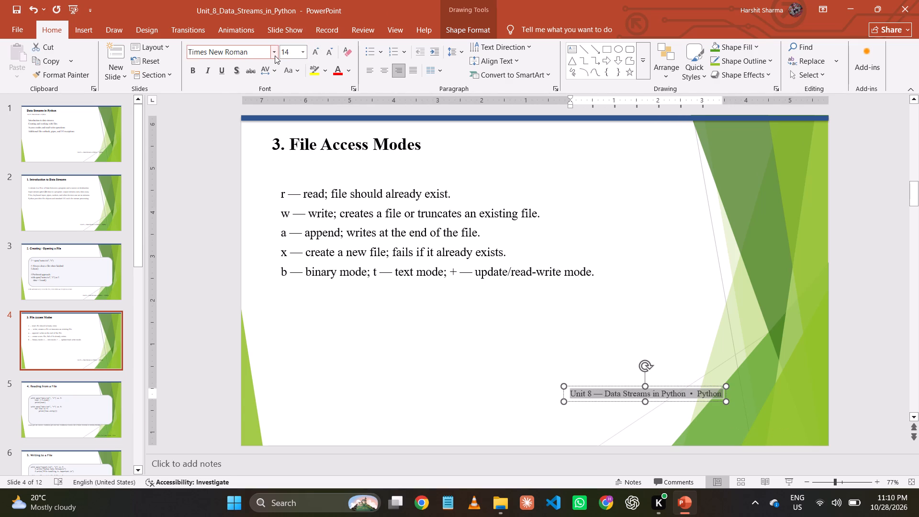
{"action": "left_click", "coordinate": [275, 56]}
{"action": "left_click", "coordinate": [273, 122]}
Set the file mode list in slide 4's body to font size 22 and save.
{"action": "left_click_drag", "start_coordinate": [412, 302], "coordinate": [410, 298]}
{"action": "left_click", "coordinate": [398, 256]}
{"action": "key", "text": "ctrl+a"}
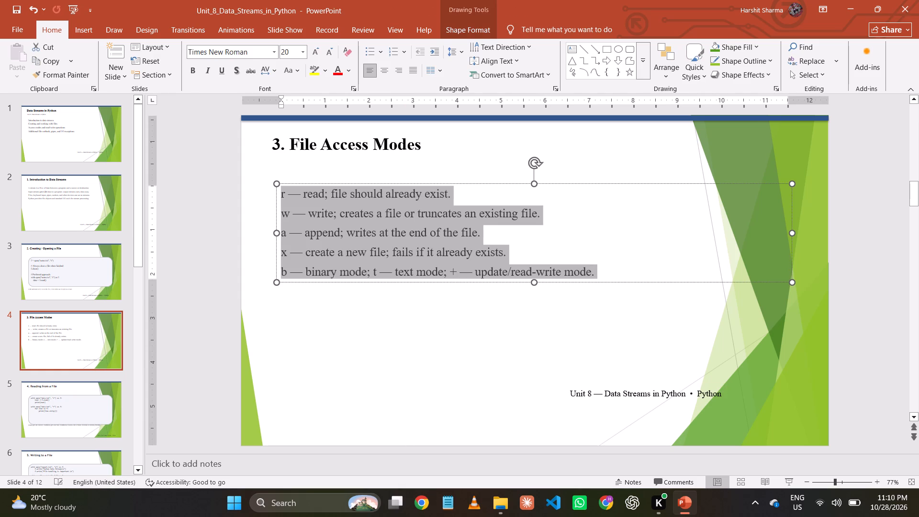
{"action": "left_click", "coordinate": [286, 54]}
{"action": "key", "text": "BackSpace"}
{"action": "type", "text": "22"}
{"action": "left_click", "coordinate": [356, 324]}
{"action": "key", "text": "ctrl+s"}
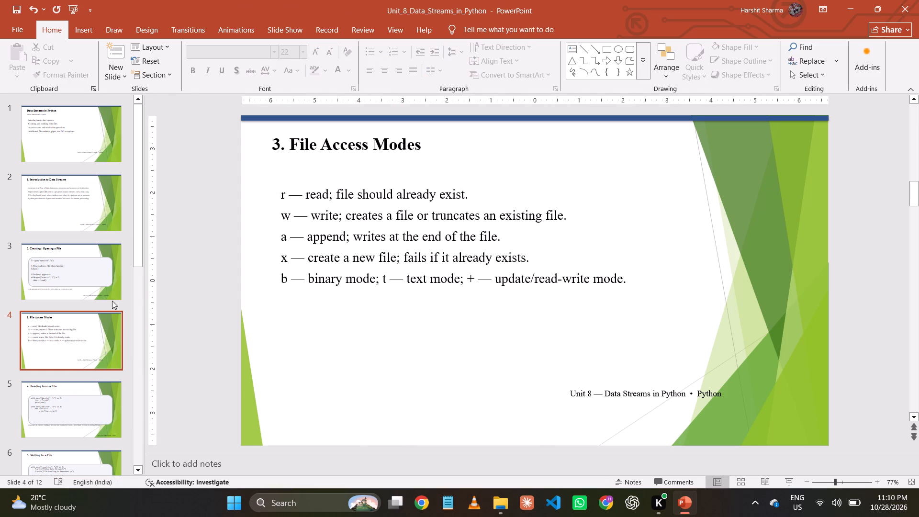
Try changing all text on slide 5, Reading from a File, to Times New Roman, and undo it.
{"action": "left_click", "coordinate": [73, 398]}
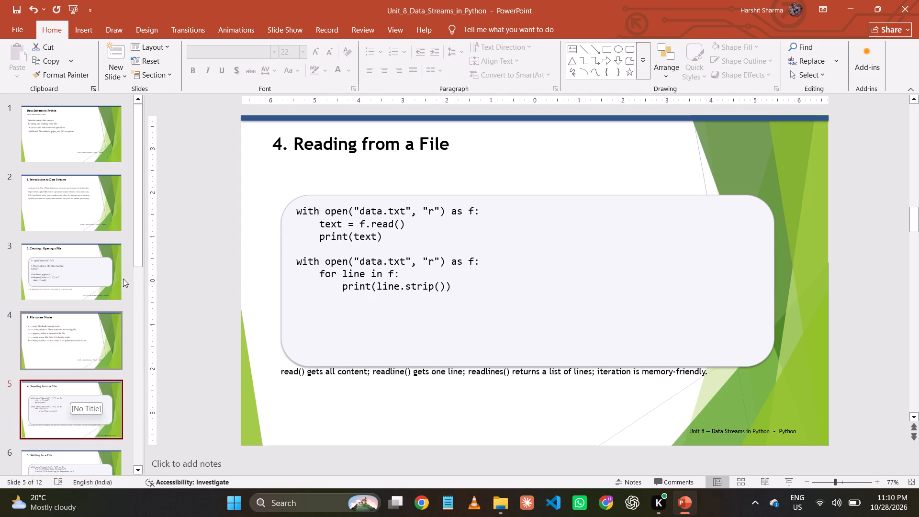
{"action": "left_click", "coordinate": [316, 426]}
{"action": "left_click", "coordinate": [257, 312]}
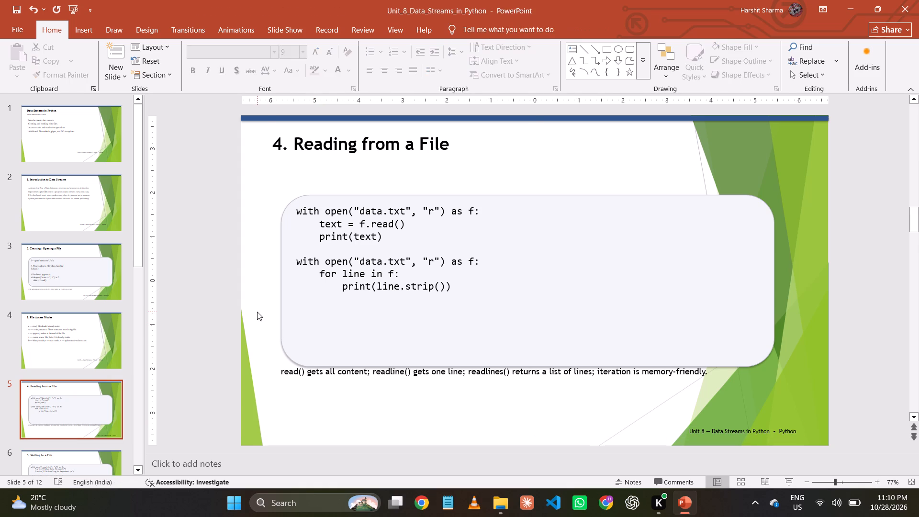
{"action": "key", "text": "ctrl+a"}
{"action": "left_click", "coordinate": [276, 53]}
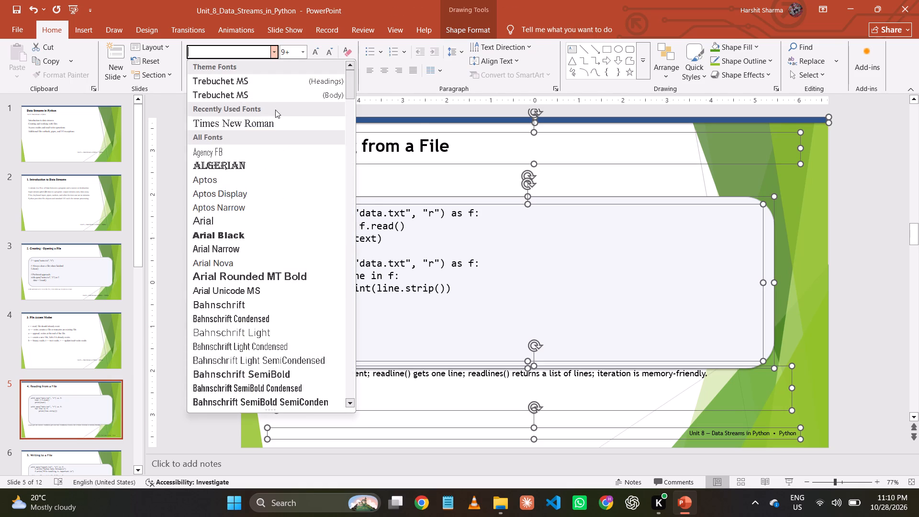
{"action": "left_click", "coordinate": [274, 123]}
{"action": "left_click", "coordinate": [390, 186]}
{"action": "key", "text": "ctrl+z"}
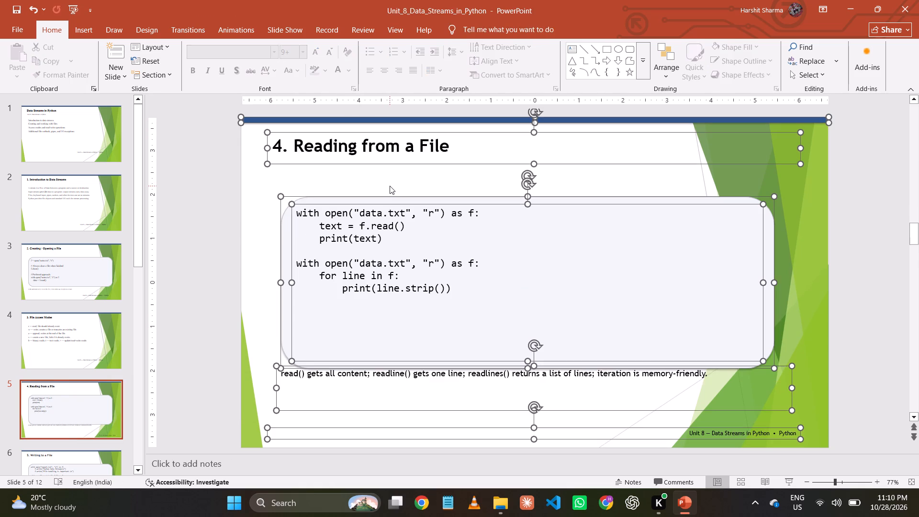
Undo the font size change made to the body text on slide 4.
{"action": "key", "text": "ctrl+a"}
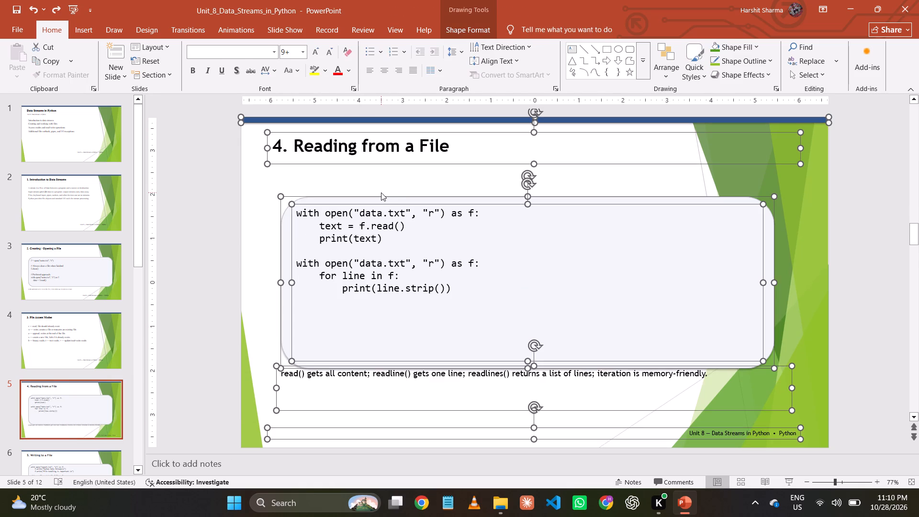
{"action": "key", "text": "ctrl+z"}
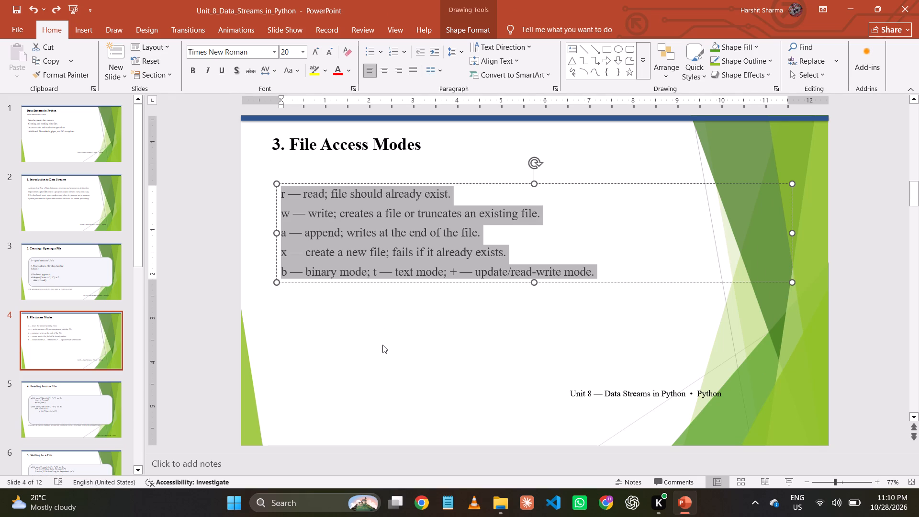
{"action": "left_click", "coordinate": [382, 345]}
Set all body text on slide 4, File Access Modes, to font size 22 and save.
{"action": "left_click", "coordinate": [32, 341]}
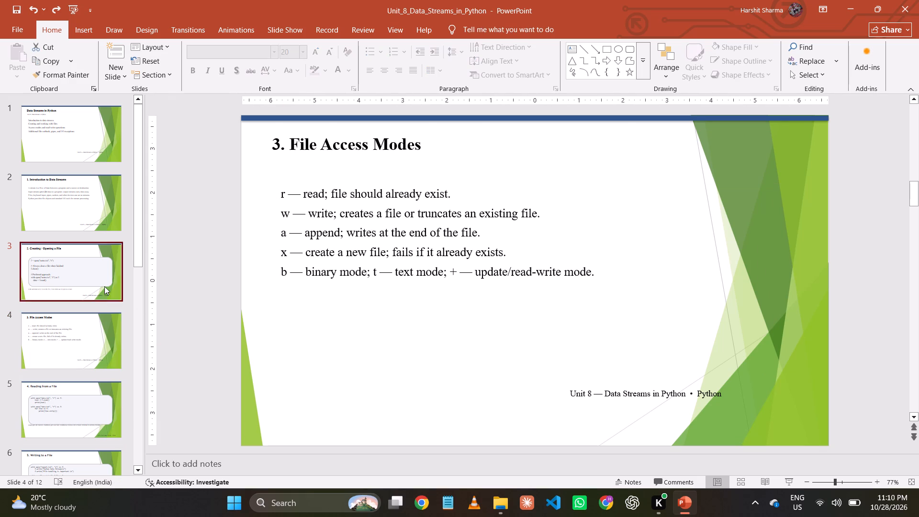
{"action": "left_click", "coordinate": [104, 286]}
{"action": "left_click", "coordinate": [80, 369]}
{"action": "left_click", "coordinate": [62, 426]}
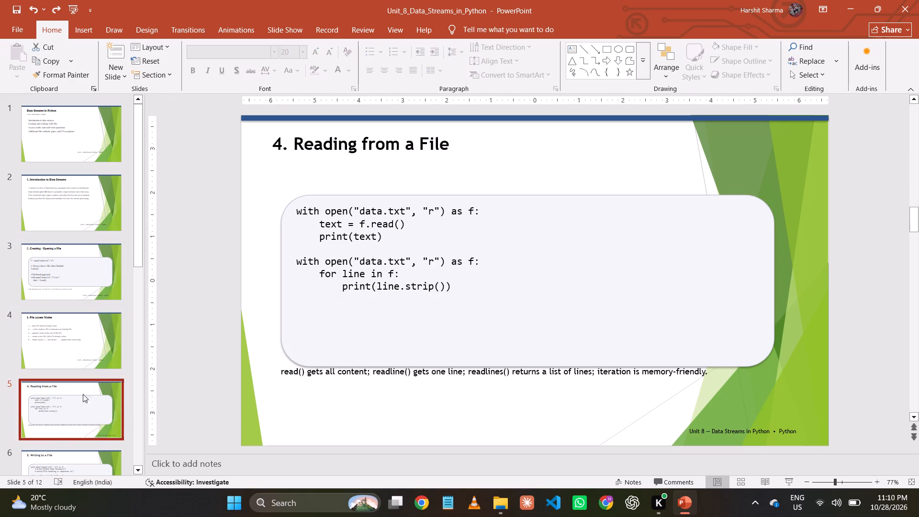
{"action": "left_click", "coordinate": [87, 328]}
{"action": "left_click", "coordinate": [359, 242]}
{"action": "left_click", "coordinate": [352, 259]}
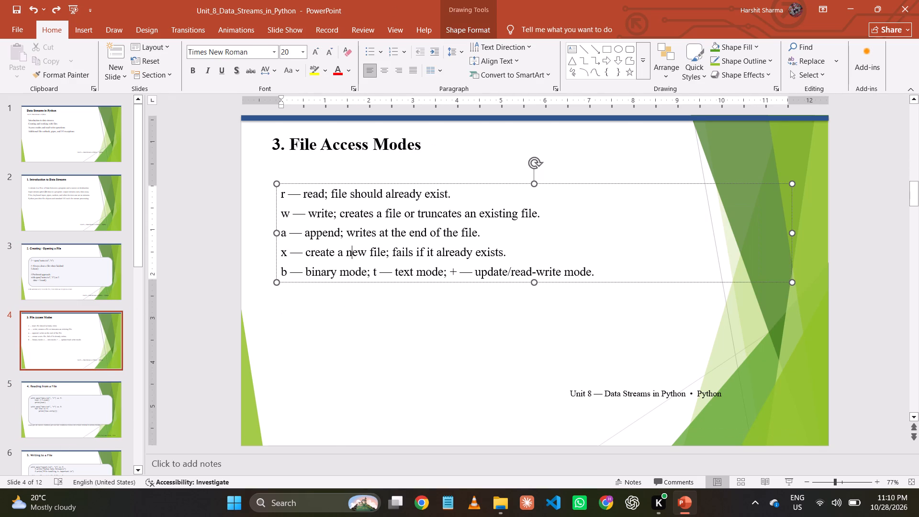
{"action": "key", "text": "ctrl+a"}
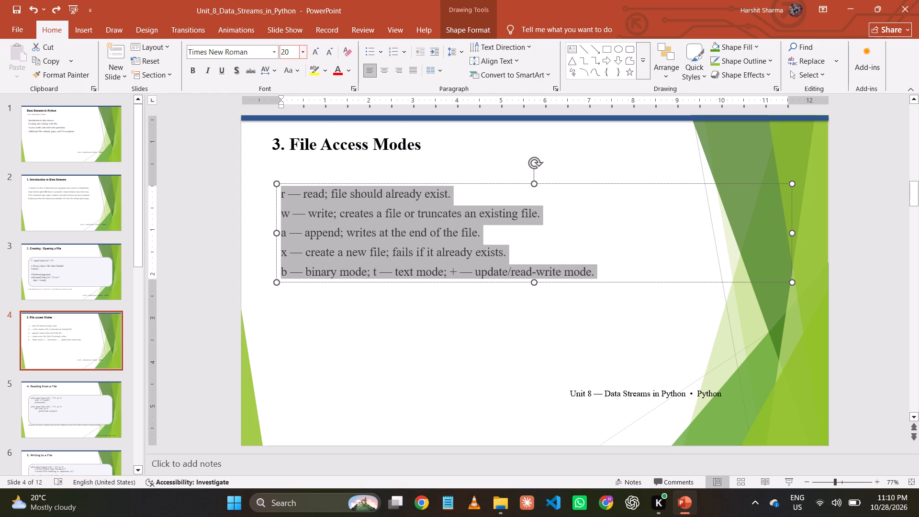
{"action": "left_click", "coordinate": [291, 54]}
{"action": "key", "text": "BackSpace"}
{"action": "type", "text": "22"}
{"action": "left_click", "coordinate": [369, 322]}
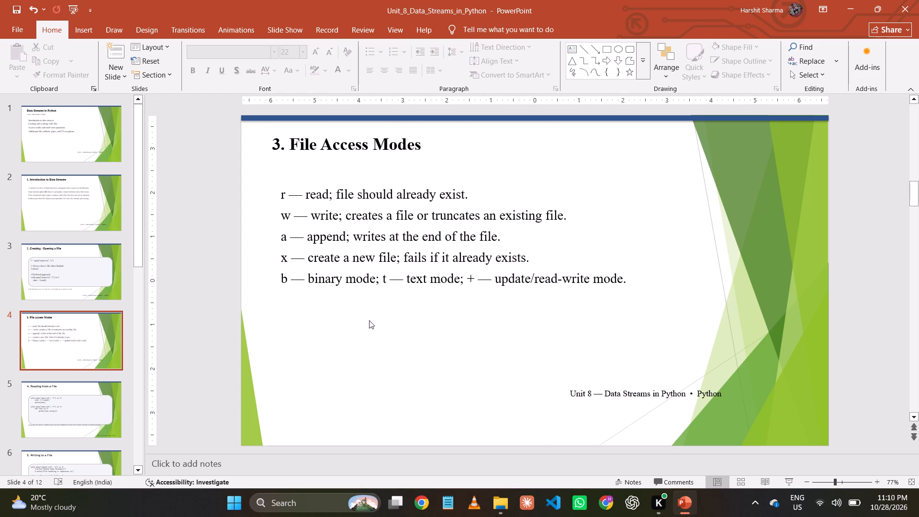
{"action": "key", "text": "ctrl+s"}
Change all text on slide 5, Reading from a File, to Times New Roman.
{"action": "left_click", "coordinate": [86, 395]}
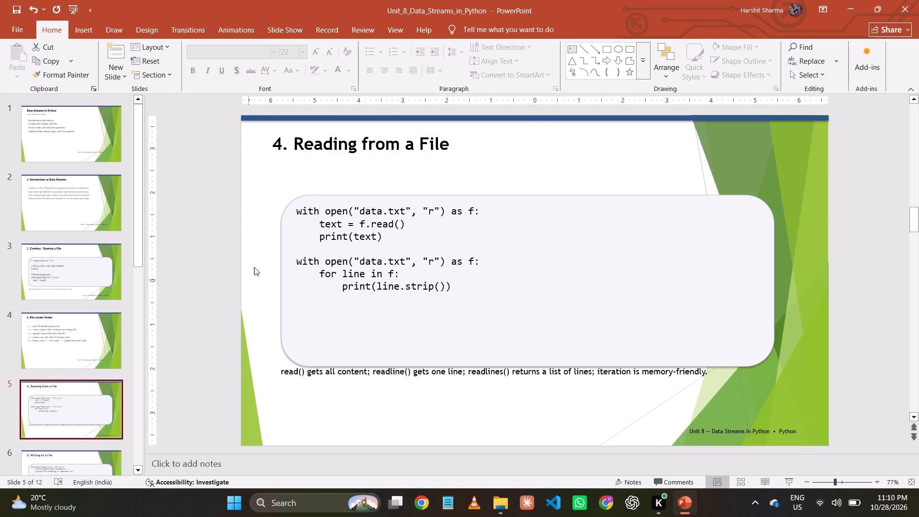
{"action": "left_click", "coordinate": [264, 248]}
{"action": "key", "text": "ctrl+a"}
{"action": "left_click", "coordinate": [273, 49]}
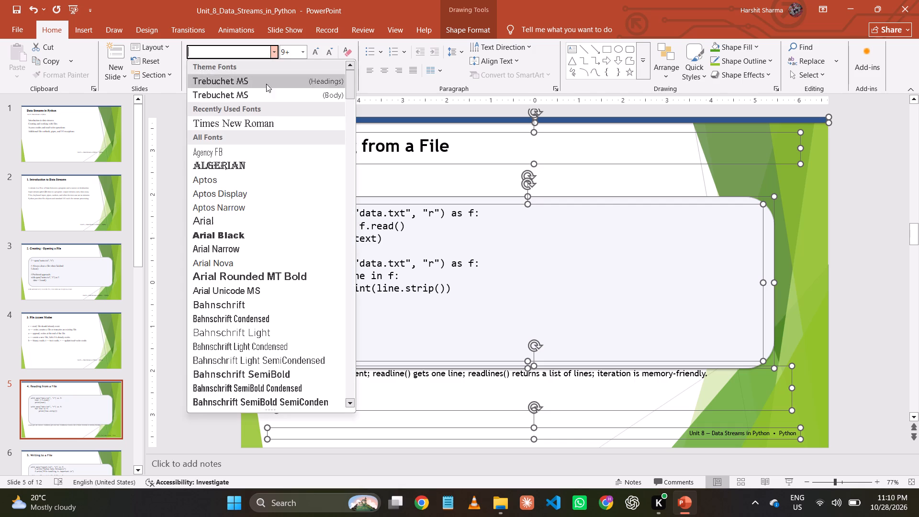
{"action": "left_click", "coordinate": [262, 122]}
Move slide 5's read() note down clear of the code box, enlarge its text to size 16, and save.
{"action": "left_click", "coordinate": [431, 380]}
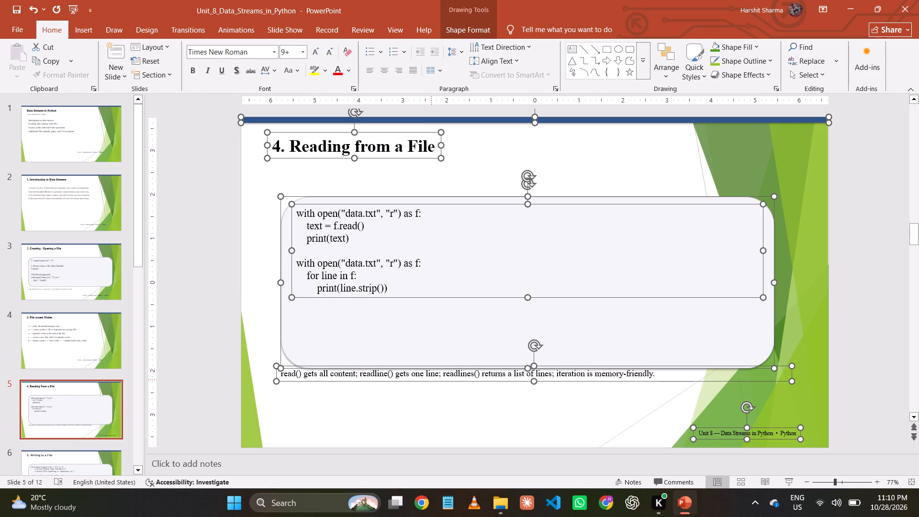
{"action": "left_click", "coordinate": [444, 405]}
{"action": "left_click", "coordinate": [447, 380]}
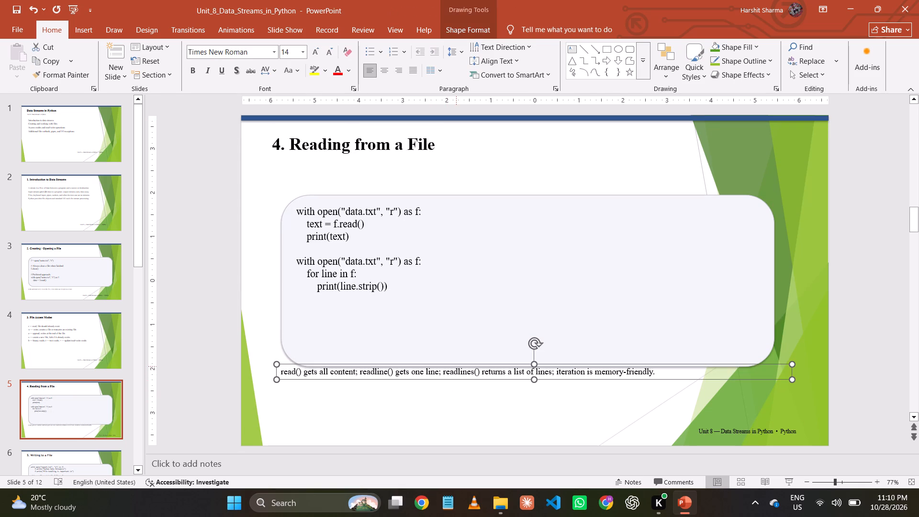
{"action": "left_click_drag", "start_coordinate": [456, 364], "coordinate": [459, 380]}
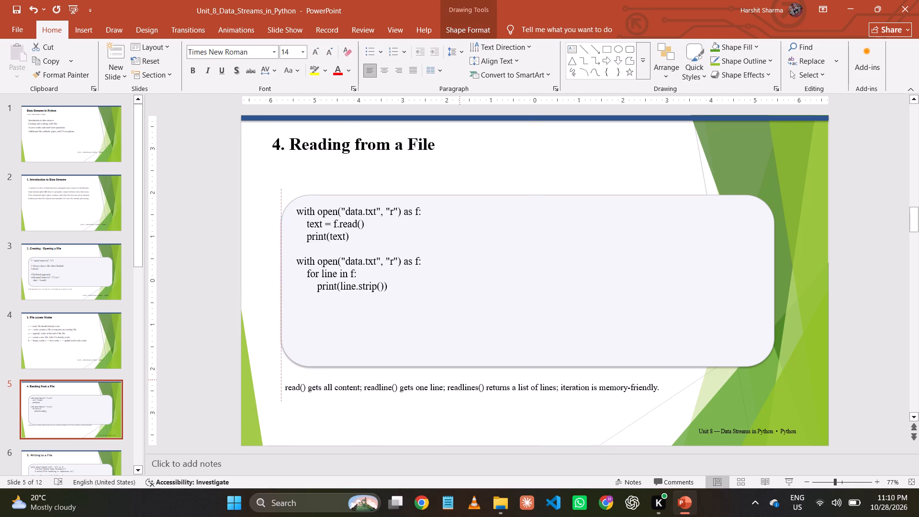
{"action": "left_click_drag", "start_coordinate": [459, 380], "coordinate": [462, 382]}
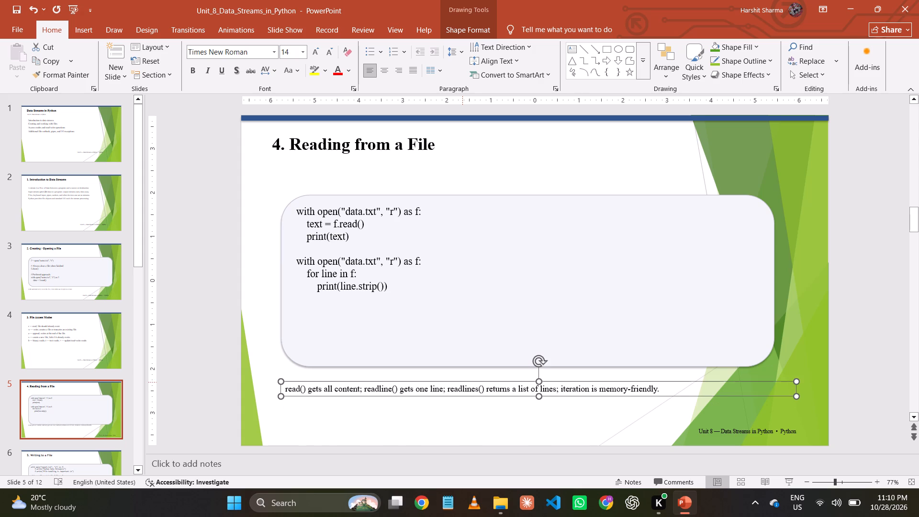
{"action": "left_click", "coordinate": [463, 387]}
{"action": "key", "text": "ctrl+a"}
{"action": "left_click", "coordinate": [320, 57]}
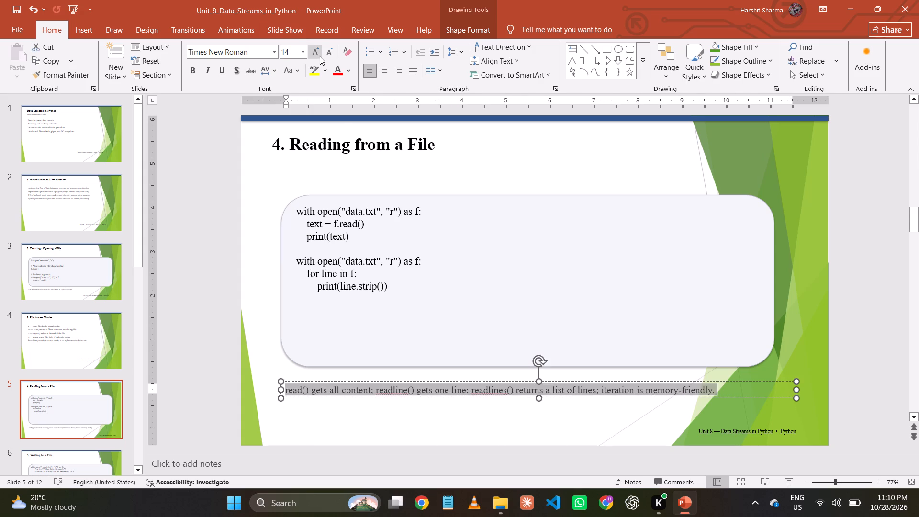
{"action": "left_click", "coordinate": [417, 413]}
{"action": "key", "text": "ctrl+s"}
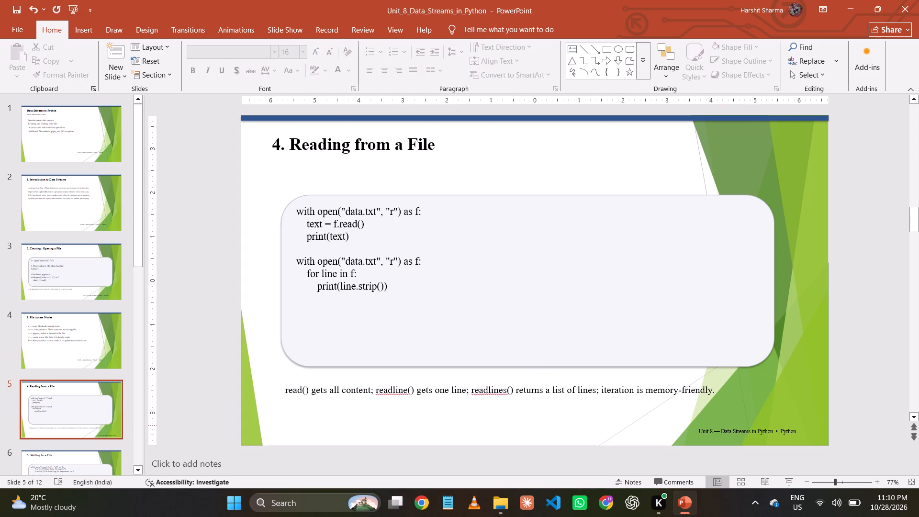
Move slide 5's footer up and inward to just below the read() note and enlarge its text to size 14.
{"action": "left_click", "coordinate": [723, 428]}
{"action": "left_click_drag", "start_coordinate": [728, 425], "coordinate": [683, 416]}
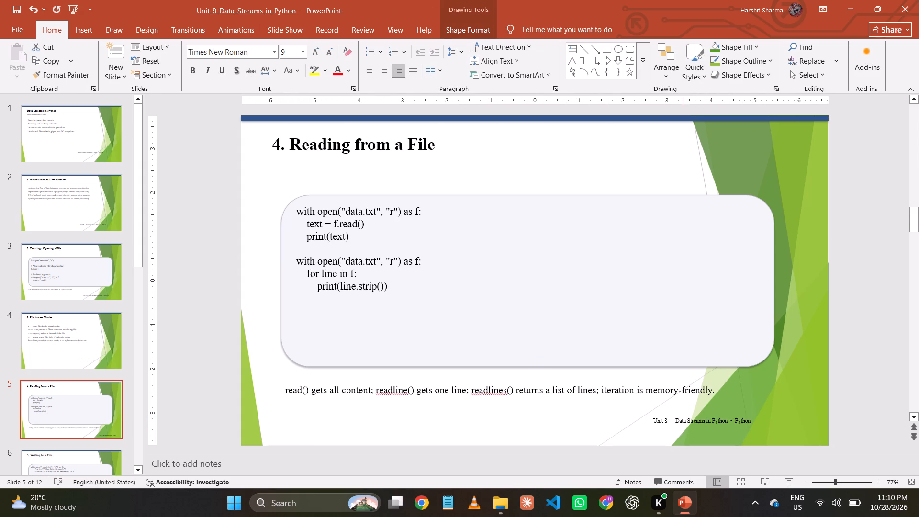
{"action": "left_click_drag", "start_coordinate": [683, 416], "coordinate": [672, 404]}
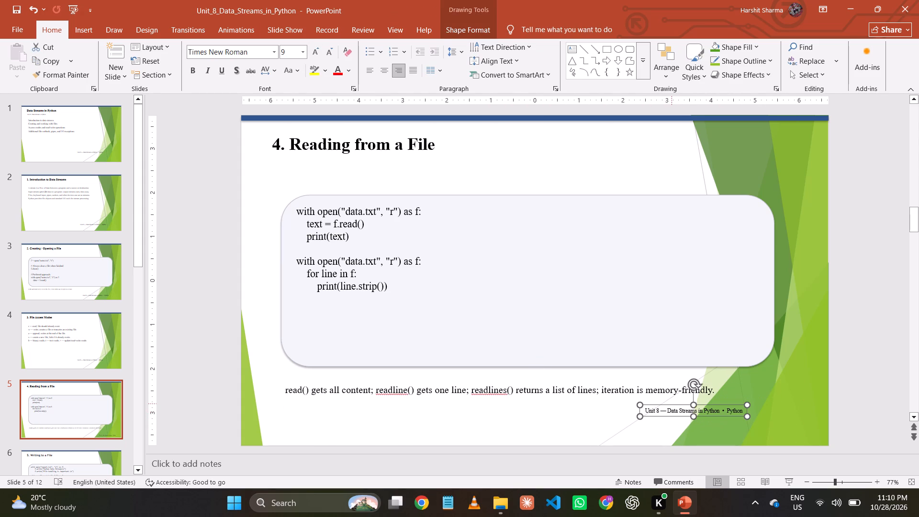
{"action": "left_click", "coordinate": [677, 414]}
{"action": "key", "text": "ctrl+a"}
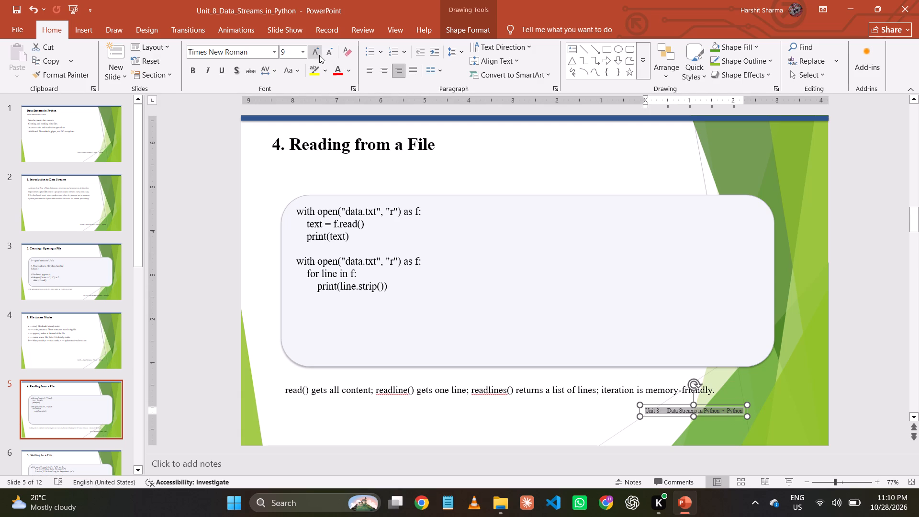
{"action": "triple_click", "coordinate": [312, 54]}
{"action": "double_click", "coordinate": [312, 54]}
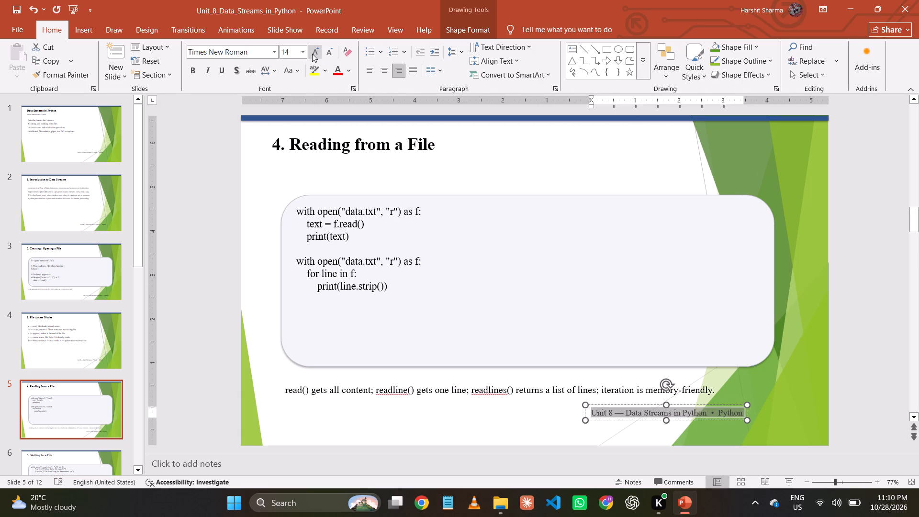
{"action": "left_click", "coordinate": [350, 168]}
Set all the code text on slide 5 to font size 22 and save.
{"action": "left_click", "coordinate": [367, 251]}
{"action": "key", "text": "ctrl+a"}
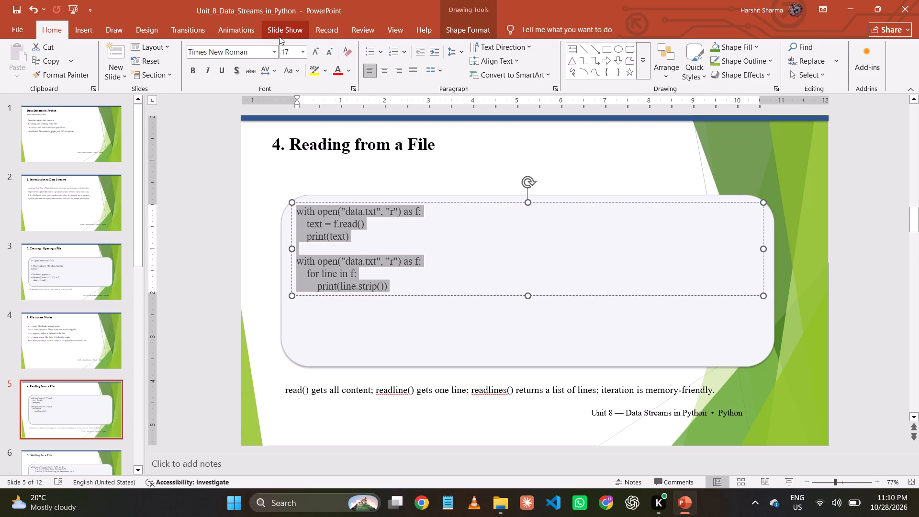
{"action": "left_click", "coordinate": [289, 51]}
{"action": "key", "text": "BackSpace"}
{"action": "type", "text": "22"}
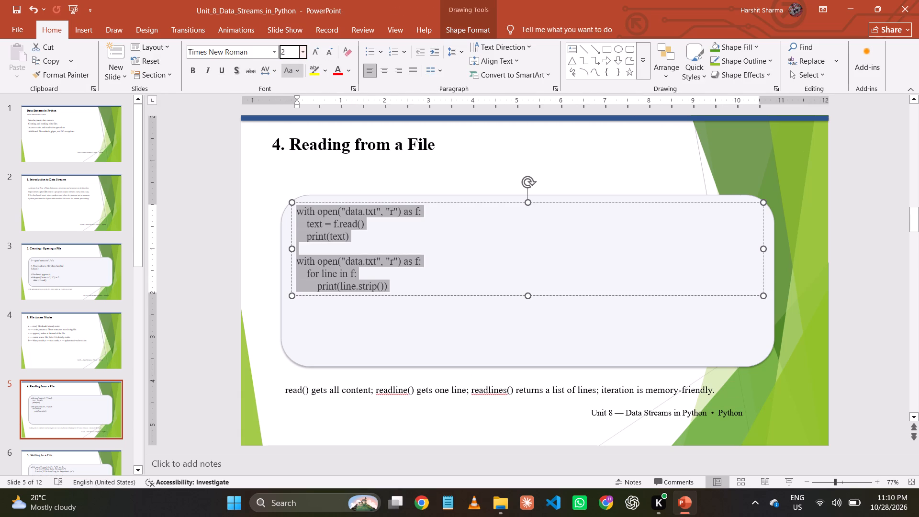
{"action": "left_click", "coordinate": [301, 179]}
{"action": "key", "text": "ctrl+s"}
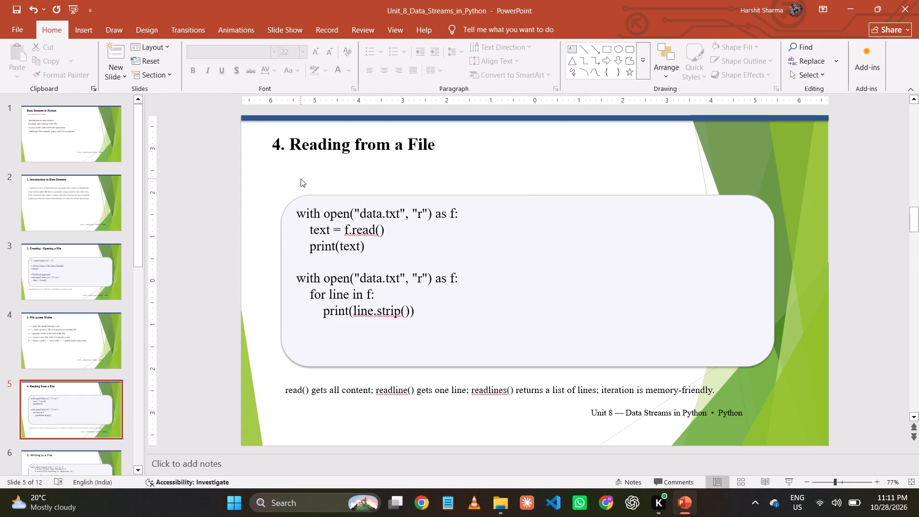
Change all text on slide 6, Writing to a File, to Times New Roman and save.
{"action": "scroll", "coordinate": [59, 292], "scroll_direction": "down", "scroll_amount": 7}
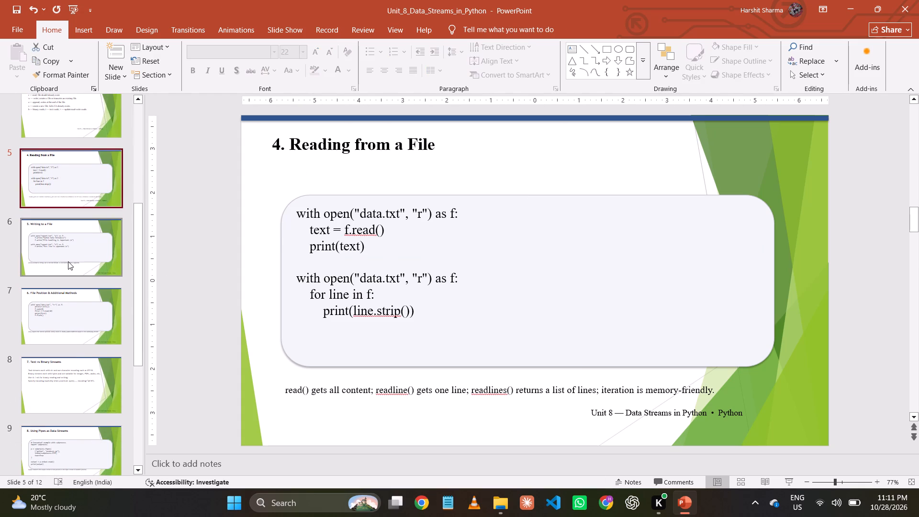
{"action": "left_click", "coordinate": [68, 261]}
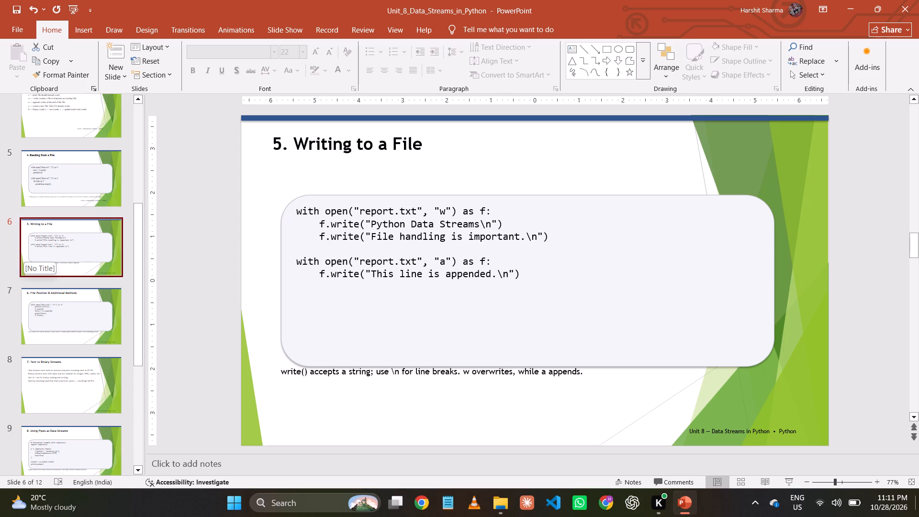
{"action": "left_click", "coordinate": [78, 183]}
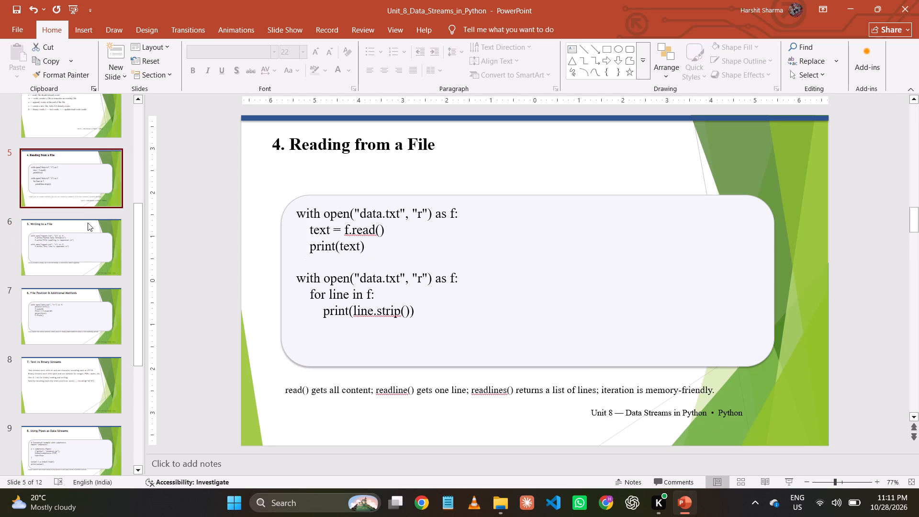
{"action": "left_click", "coordinate": [97, 251]}
{"action": "left_click", "coordinate": [246, 237]}
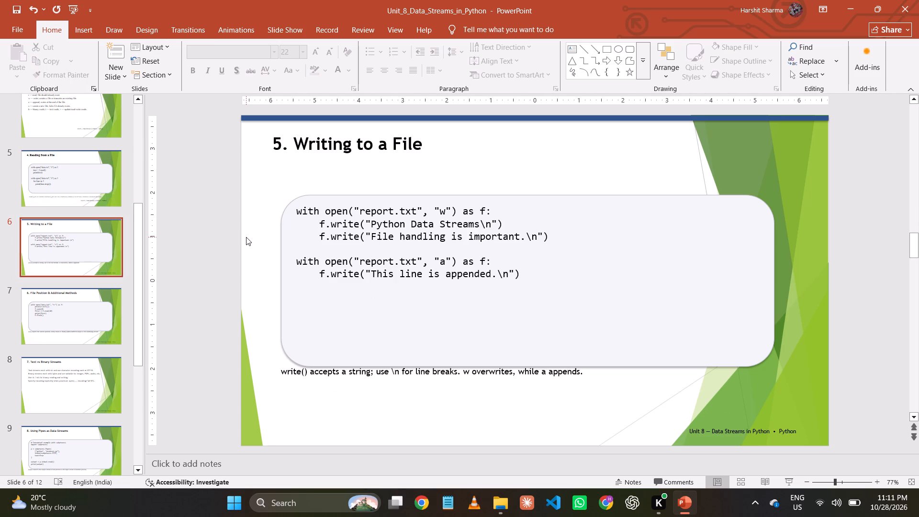
{"action": "key", "text": "ctrl+a"}
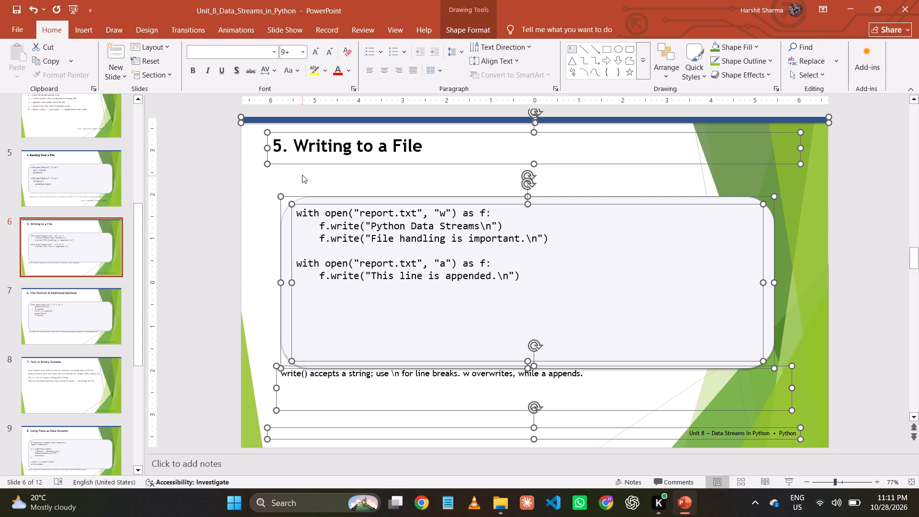
{"action": "left_click", "coordinate": [271, 186]}
{"action": "left_click", "coordinate": [275, 192]}
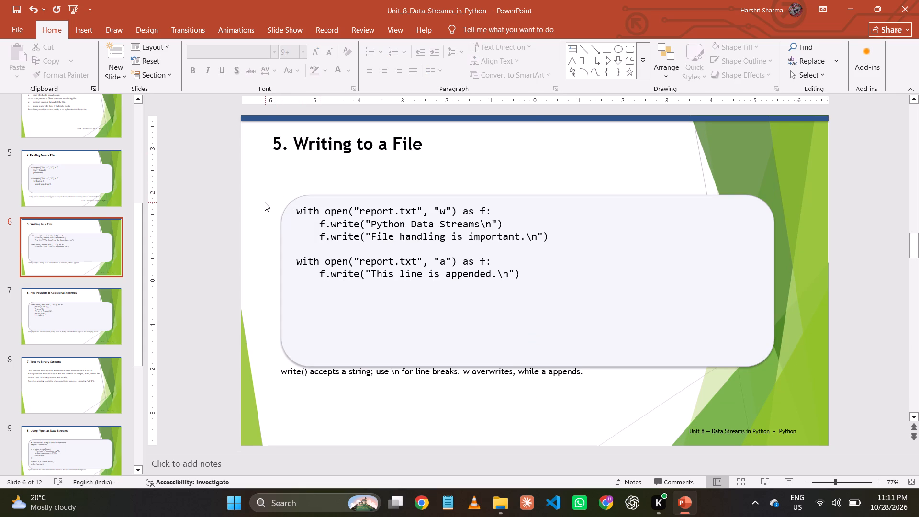
{"action": "left_click", "coordinate": [265, 202]}
{"action": "key", "text": "ctrl+a"}
{"action": "left_click", "coordinate": [273, 55]}
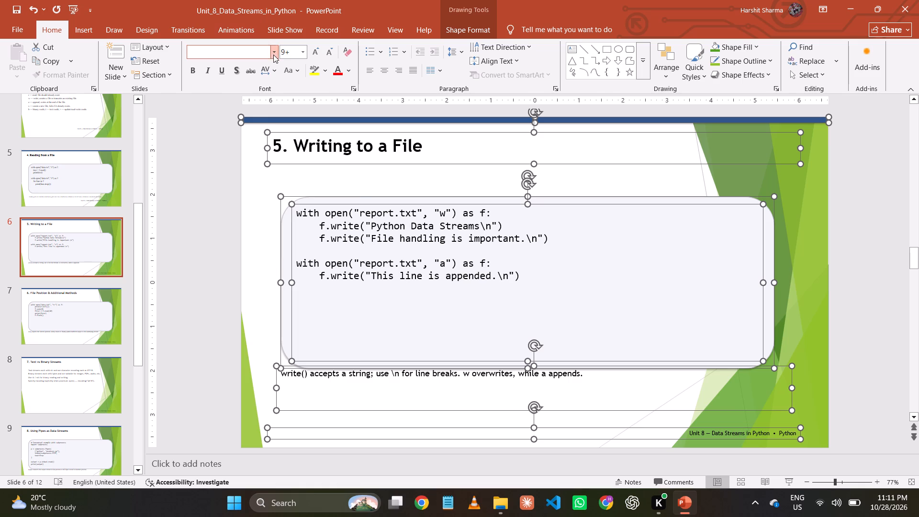
{"action": "left_click", "coordinate": [263, 118]}
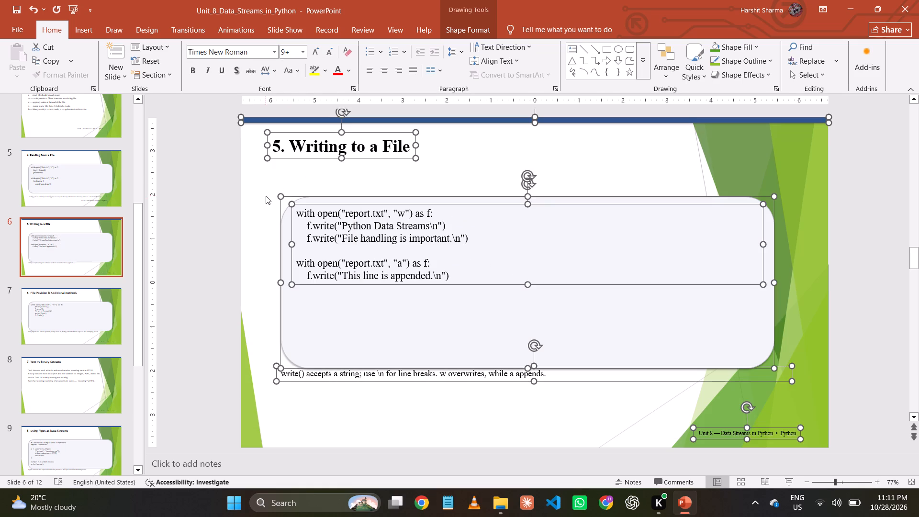
{"action": "left_click", "coordinate": [263, 196]}
{"action": "key", "text": "ctrl+s"}
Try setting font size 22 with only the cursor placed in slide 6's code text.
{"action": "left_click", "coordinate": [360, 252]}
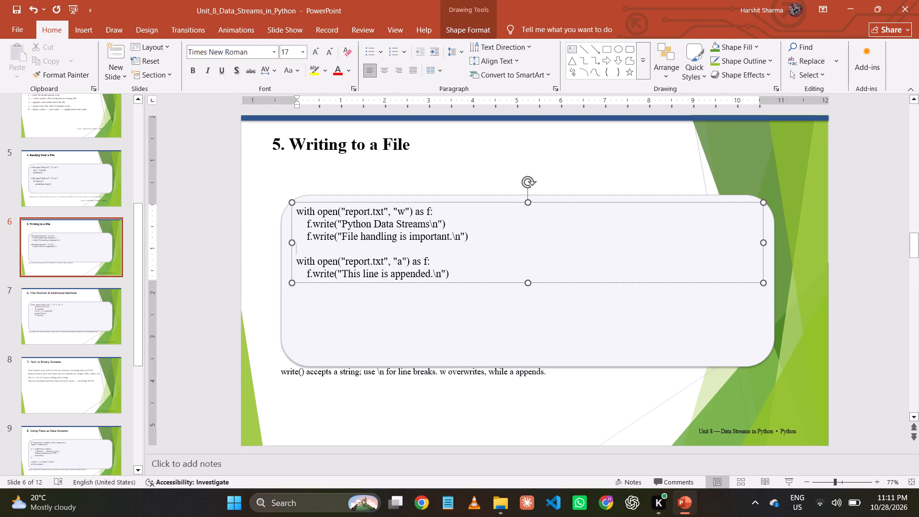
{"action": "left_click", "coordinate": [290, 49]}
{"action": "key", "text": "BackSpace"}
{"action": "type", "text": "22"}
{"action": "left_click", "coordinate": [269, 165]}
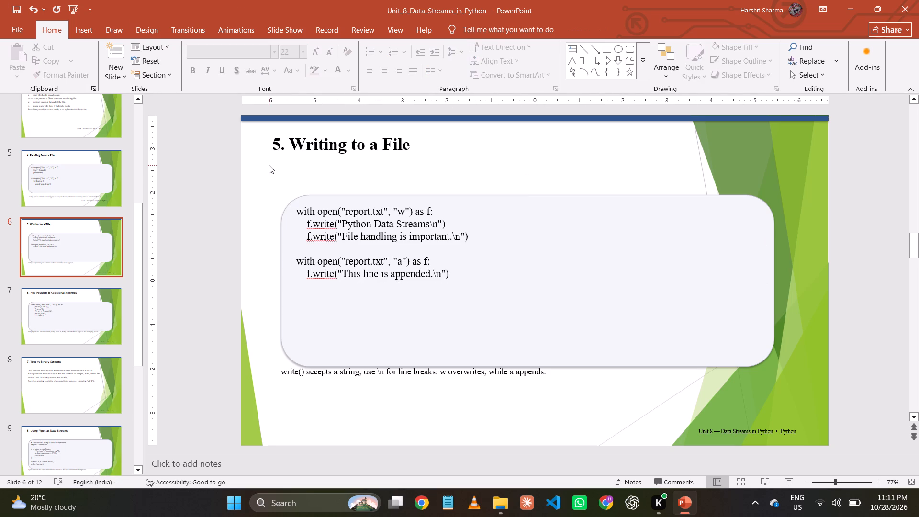
Set all the code text on slide 6 to font size 22 and save.
{"action": "left_click", "coordinate": [321, 218]}
{"action": "key", "text": "ctrl+a"}
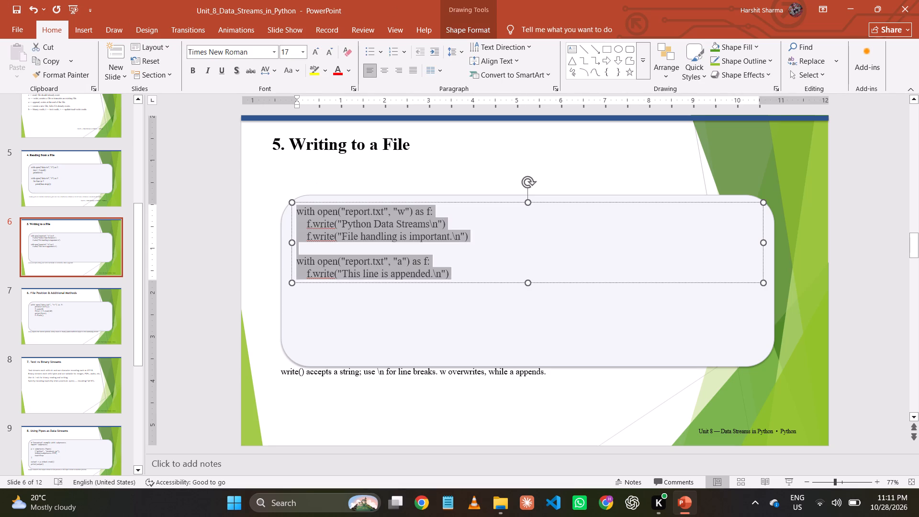
{"action": "left_click", "coordinate": [288, 55]}
{"action": "key", "text": "BackSpace"}
{"action": "type", "text": "22"}
{"action": "left_click", "coordinate": [266, 208]}
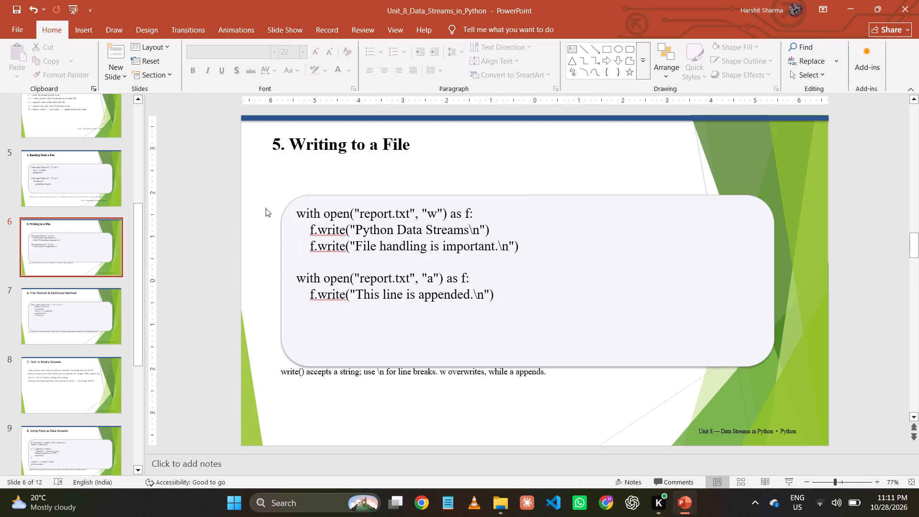
{"action": "key", "text": "ctrl+s"}
Move slide 6's write() note down clear of the code box and enlarge its text to size 16.
{"action": "left_click", "coordinate": [339, 150]}
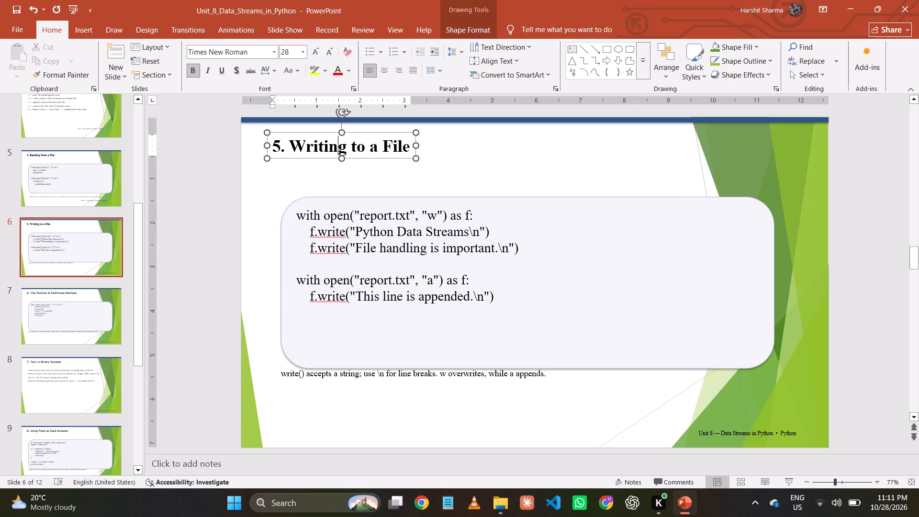
{"action": "left_click", "coordinate": [406, 374]}
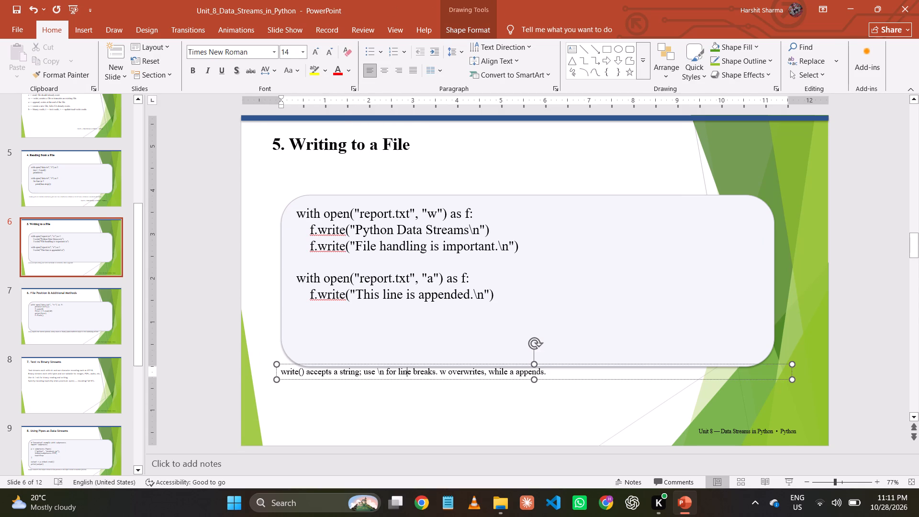
{"action": "left_click_drag", "start_coordinate": [471, 367], "coordinate": [472, 374]}
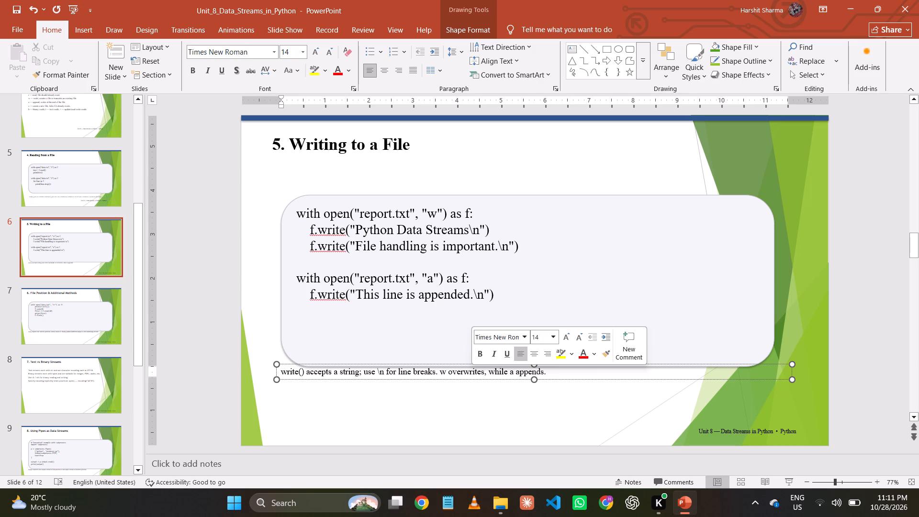
{"action": "left_click_drag", "start_coordinate": [455, 363], "coordinate": [458, 382]}
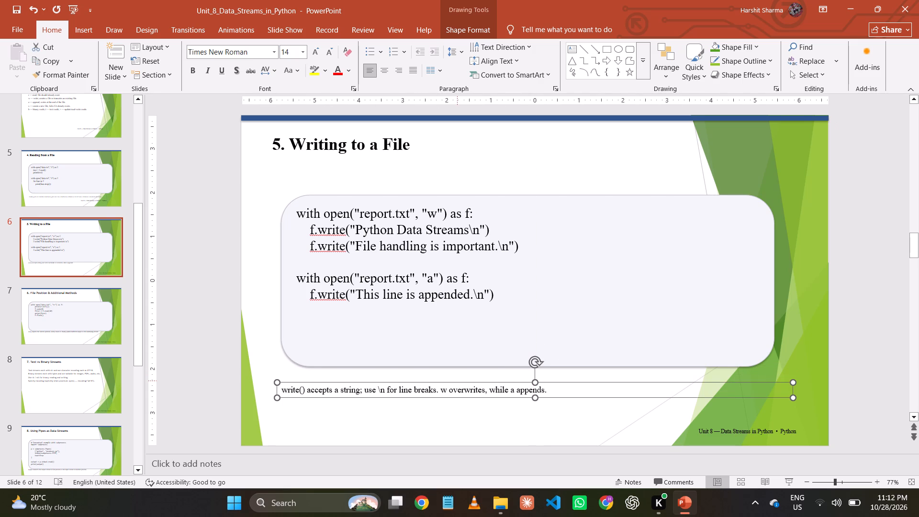
{"action": "left_click", "coordinate": [456, 389]}
{"action": "key", "text": "ctrl+a"}
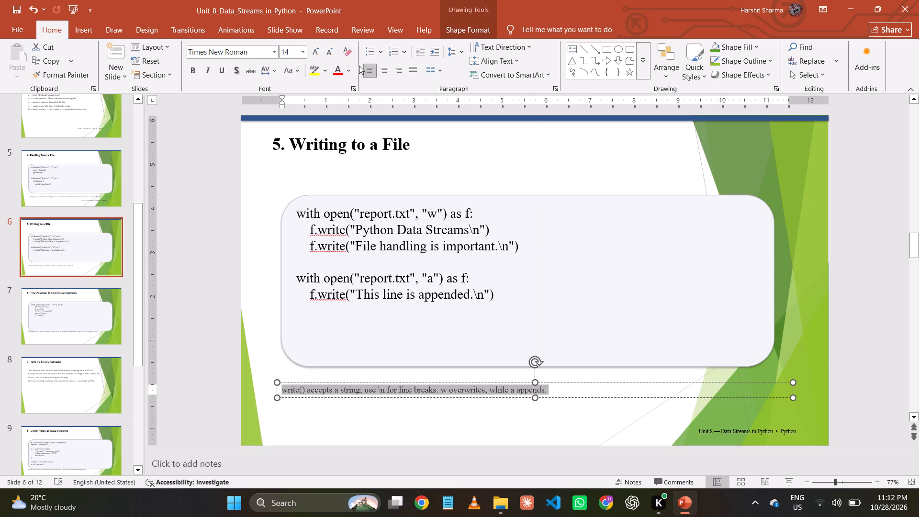
{"action": "left_click", "coordinate": [311, 51]}
{"action": "left_click", "coordinate": [422, 422]}
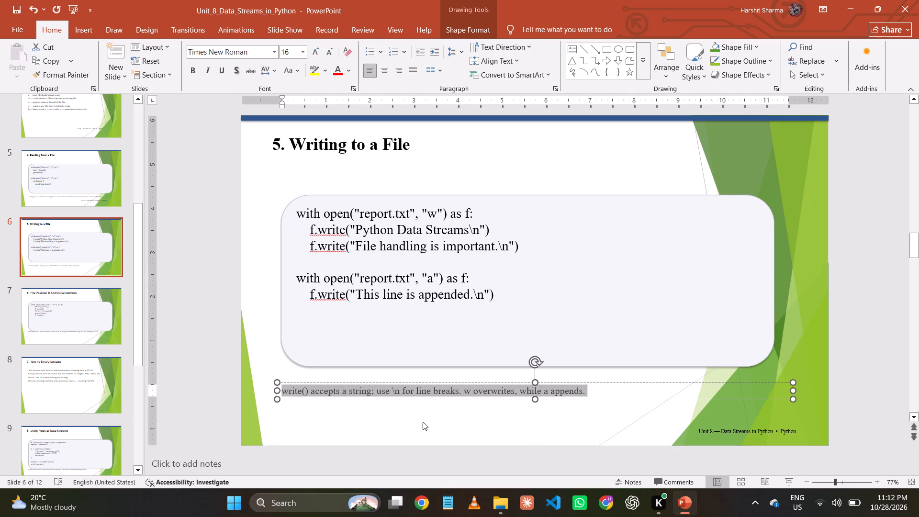
Save, move slide 6's footer up and inward off the green shapes, enlarge its text to size 14, and save again.
{"action": "key", "text": "ctrl+s"}
{"action": "left_click", "coordinate": [712, 430]}
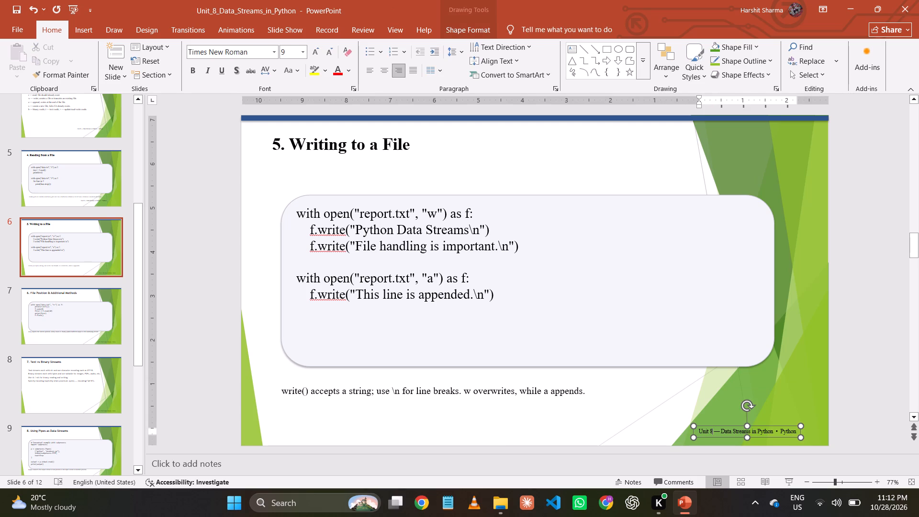
{"action": "left_click_drag", "start_coordinate": [718, 426], "coordinate": [664, 416]}
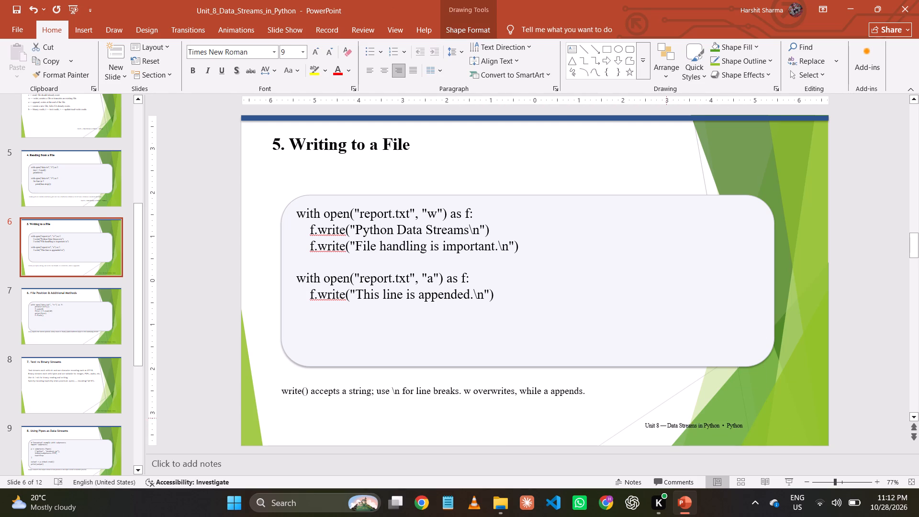
{"action": "left_click_drag", "start_coordinate": [664, 416], "coordinate": [646, 407]}
{"action": "left_click", "coordinate": [650, 415]}
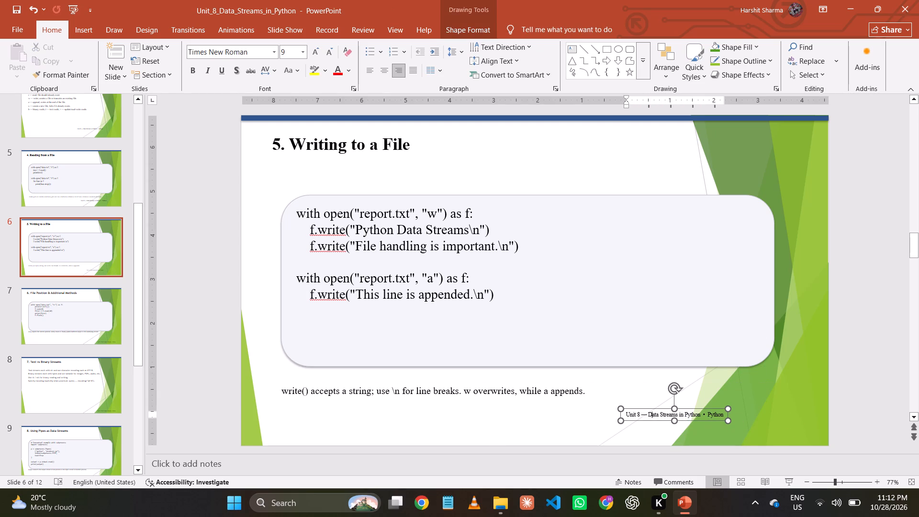
{"action": "key", "text": "ctrl+a"}
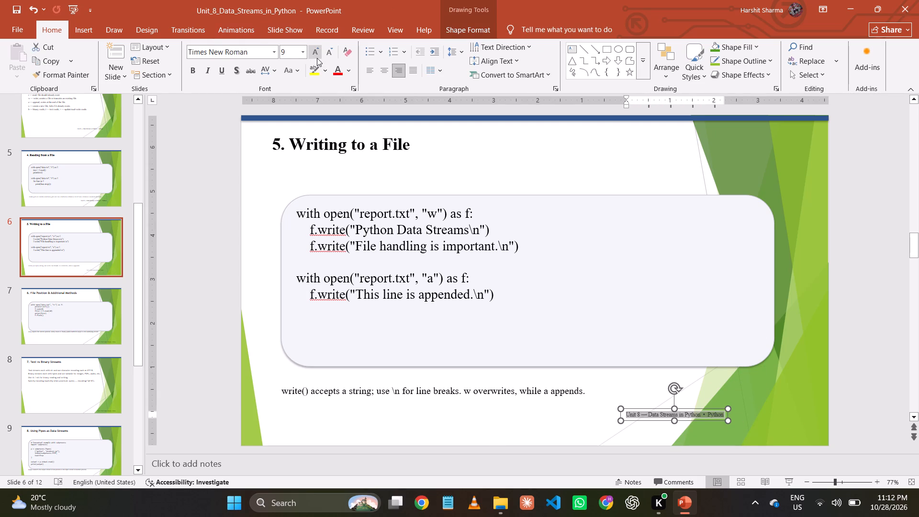
{"action": "double_click", "coordinate": [317, 58]}
{"action": "double_click", "coordinate": [317, 58]}
{"action": "left_click", "coordinate": [317, 58]}
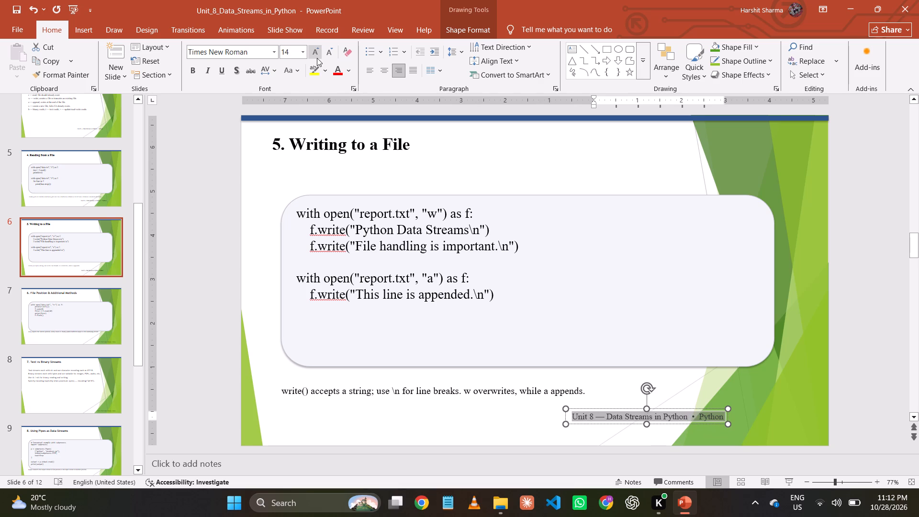
{"action": "left_click", "coordinate": [266, 192]}
{"action": "key", "text": "ctrl+s"}
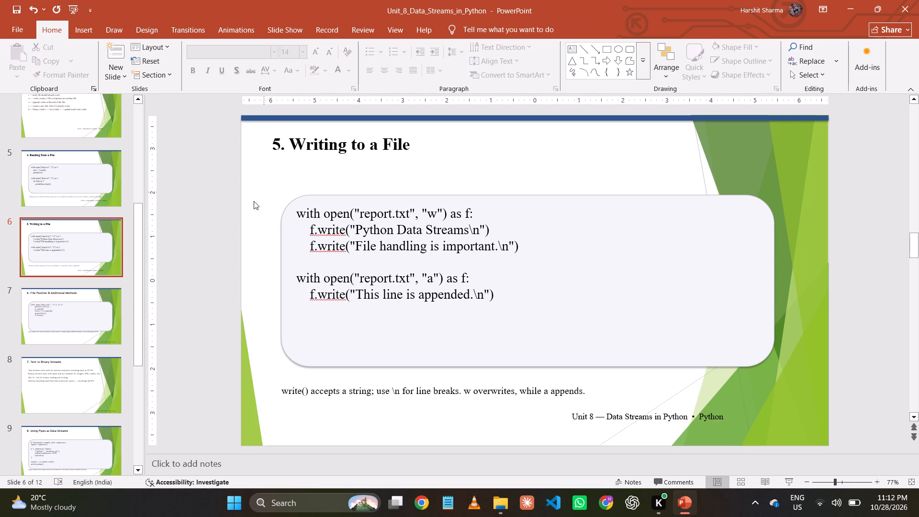
Change all text on slide 7, File Position & Additional Methods, to Times New Roman and save.
{"action": "left_click", "coordinate": [34, 327]}
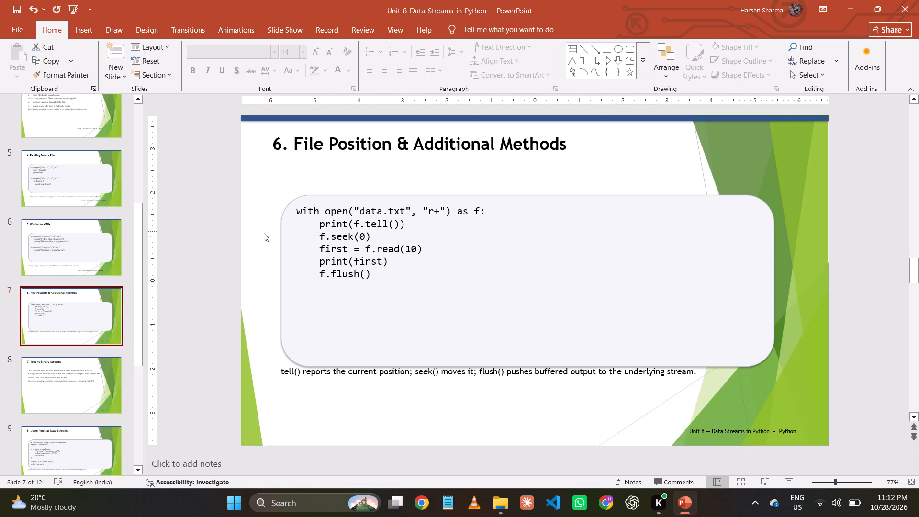
{"action": "left_click", "coordinate": [247, 240]}
{"action": "key", "text": "ctrl+a"}
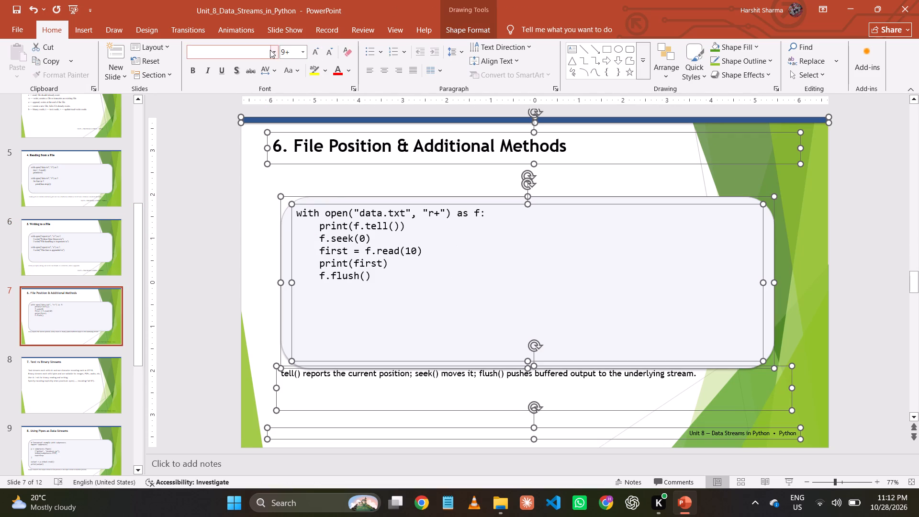
{"action": "left_click", "coordinate": [273, 52]}
{"action": "left_click", "coordinate": [275, 125]}
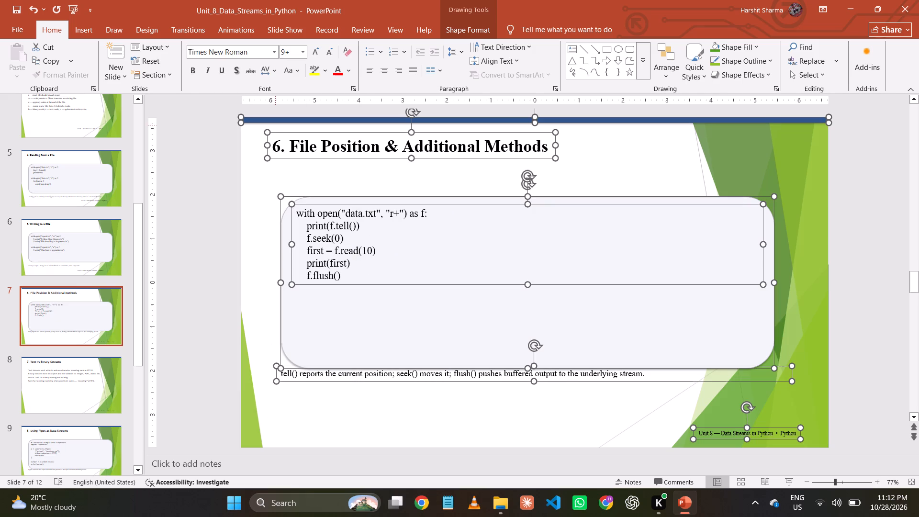
{"action": "left_click", "coordinate": [251, 207]}
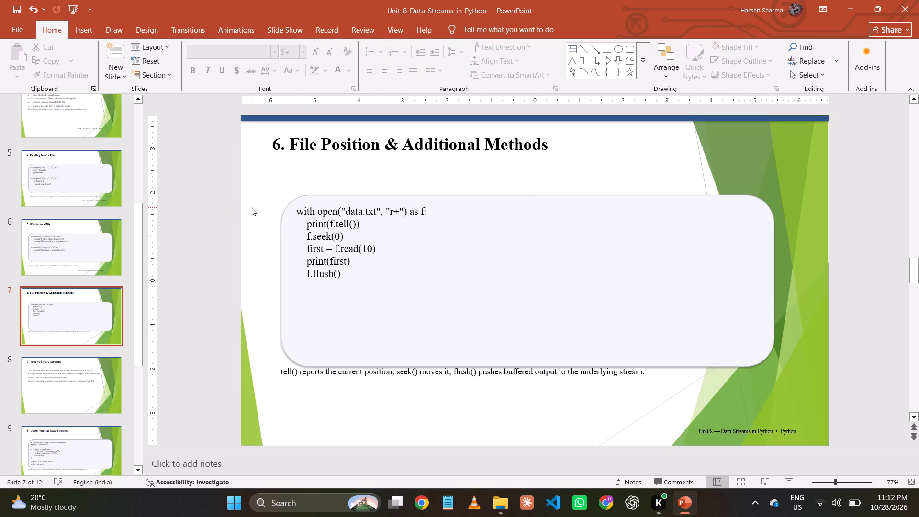
{"action": "key", "text": "ctrl+s"}
Set all the code text on slide 7 to font size 22 and save.
{"action": "left_click", "coordinate": [321, 232]}
{"action": "key", "text": "ctrl+a"}
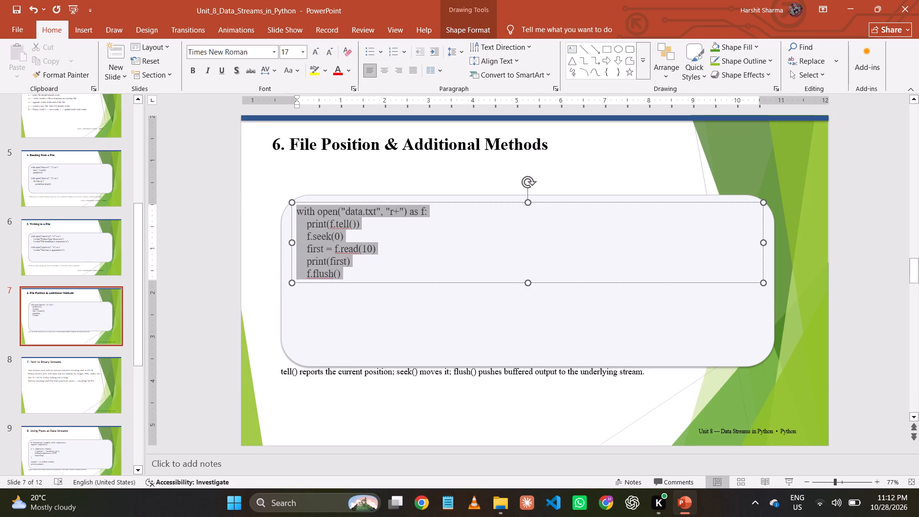
{"action": "left_click", "coordinate": [319, 55]}
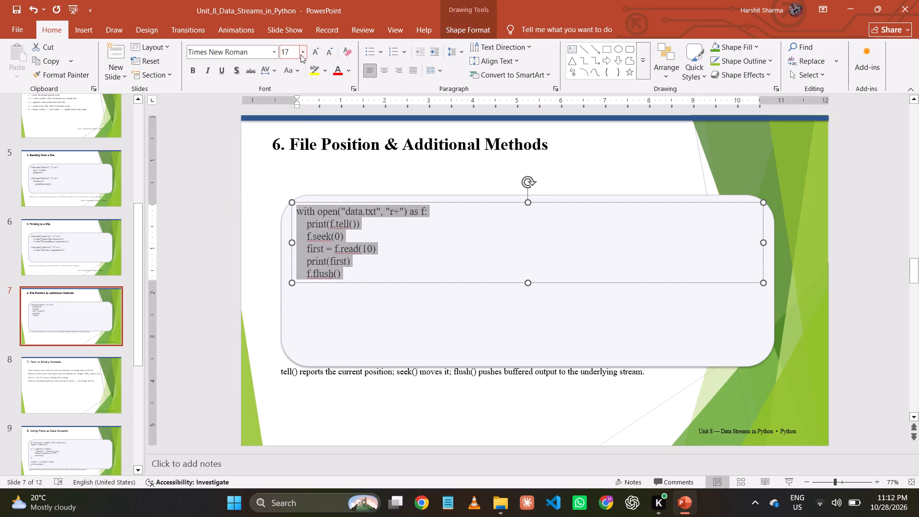
{"action": "left_click", "coordinate": [303, 55]}
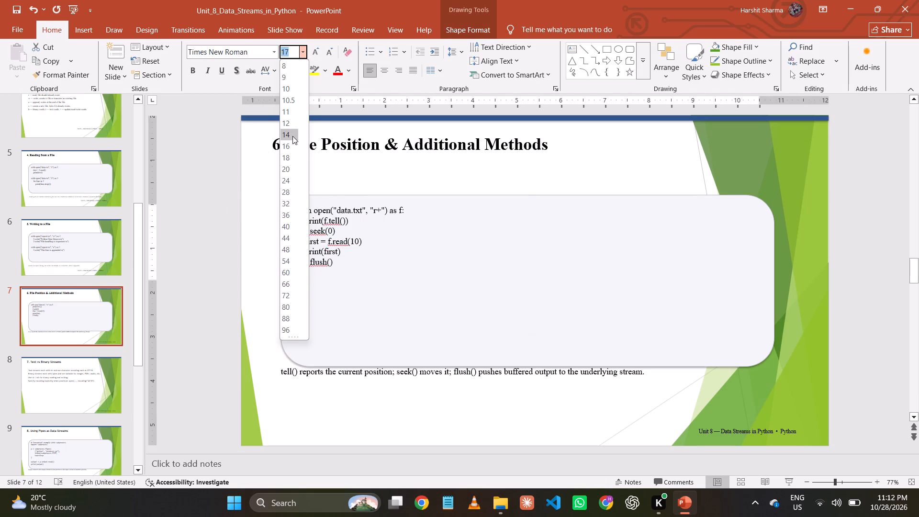
{"action": "key", "text": "BackSpace"}
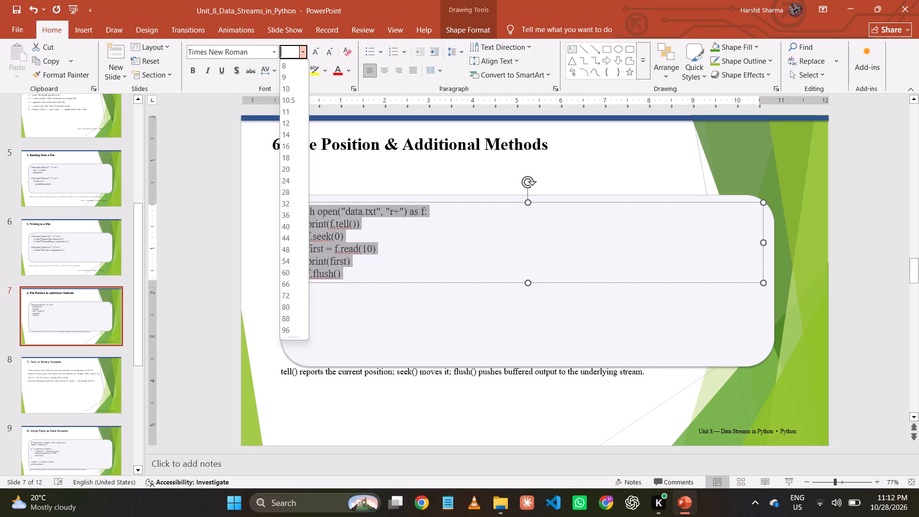
{"action": "type", "text": "22"}
{"action": "left_click", "coordinate": [252, 179]}
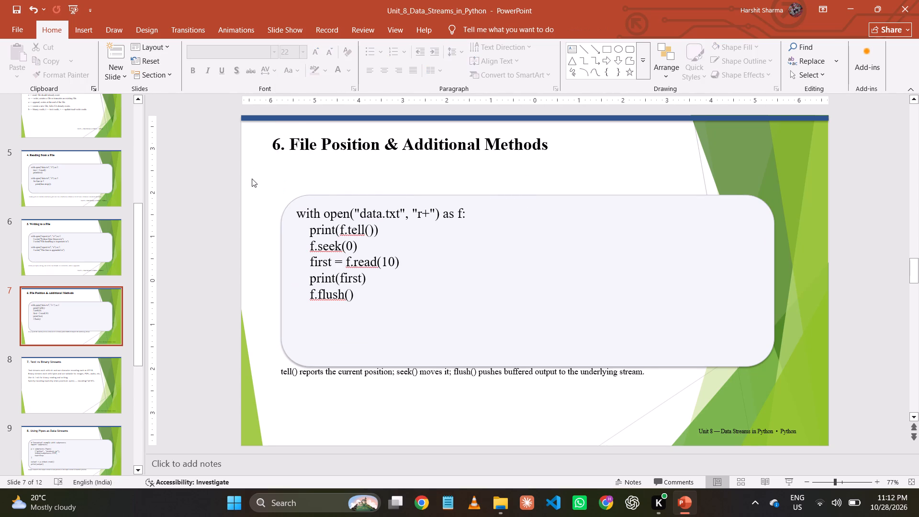
{"action": "key", "text": "ctrl+s"}
Move slide 7's tell() note down clear of the code box, enlarge its text to size 16, and save.
{"action": "left_click", "coordinate": [436, 368]}
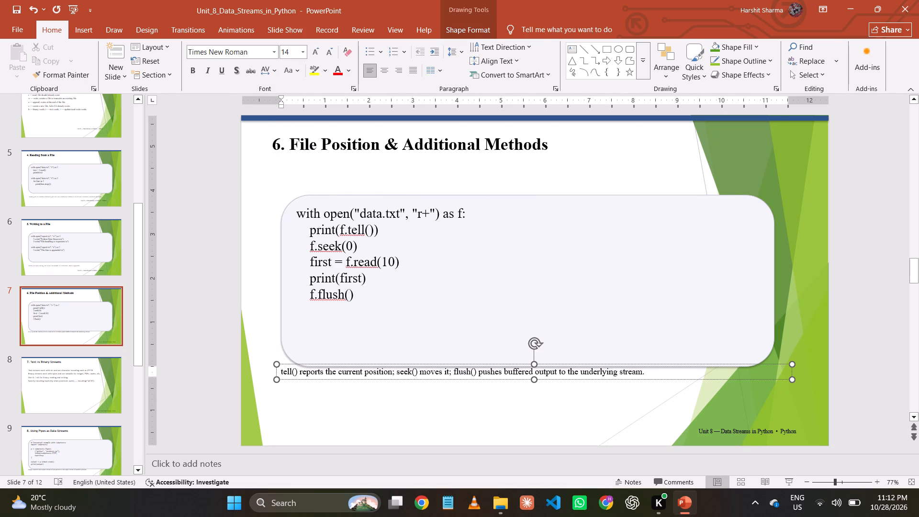
{"action": "left_click_drag", "start_coordinate": [442, 365], "coordinate": [447, 378]}
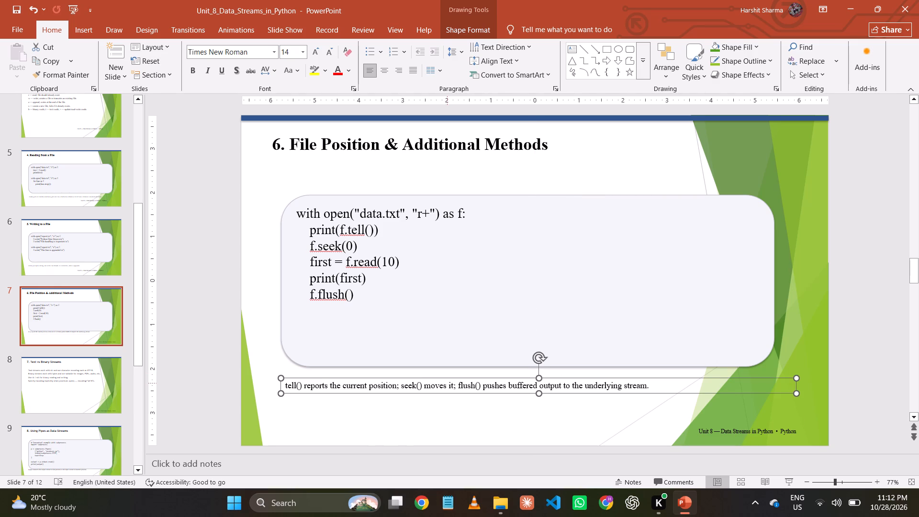
{"action": "left_click", "coordinate": [446, 386]}
{"action": "key", "text": "ctrl+s"}
{"action": "left_click", "coordinate": [447, 386]}
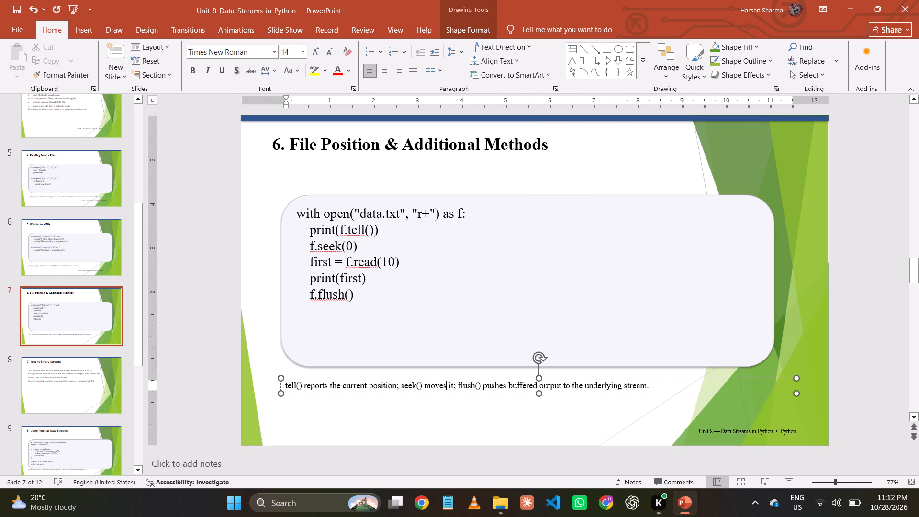
{"action": "key", "text": "ctrl+a"}
{"action": "left_click", "coordinate": [313, 60]}
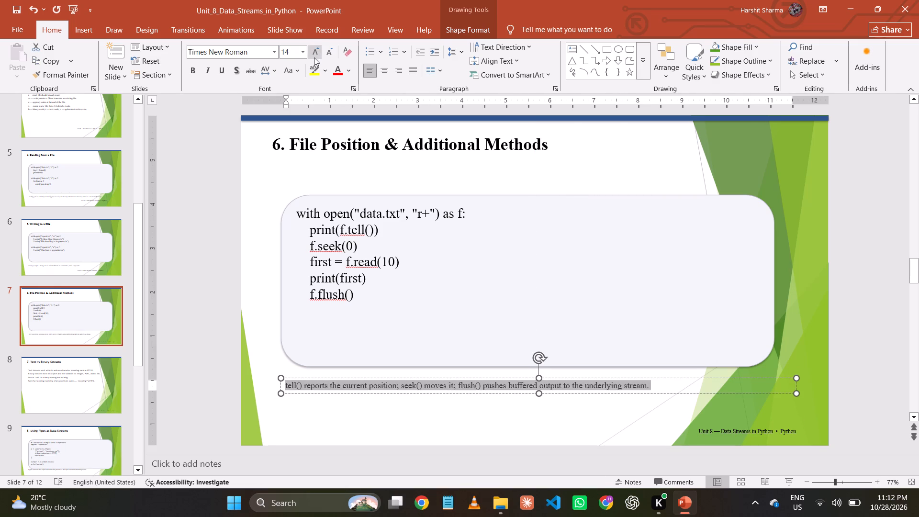
{"action": "left_click", "coordinate": [316, 52]}
{"action": "left_click", "coordinate": [261, 227]}
{"action": "key", "text": "ctrl+s"}
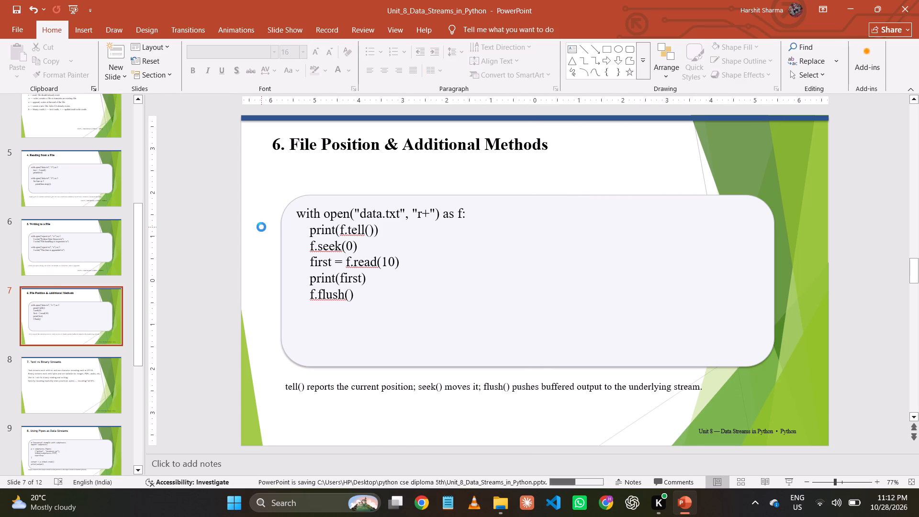
Move slide 7's footer up and inward to just below the note, enlarge its text to size 14, and save.
{"action": "left_click", "coordinate": [749, 430]}
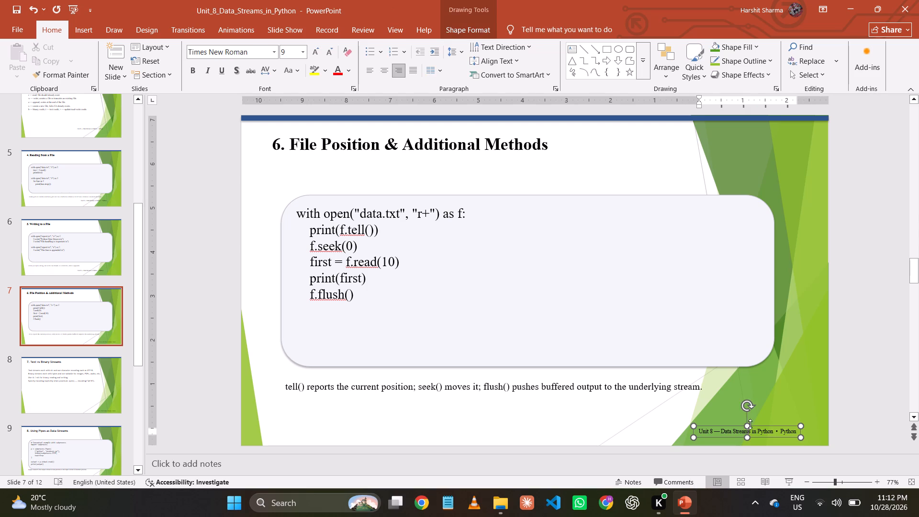
{"action": "left_click_drag", "start_coordinate": [753, 424], "coordinate": [686, 405]}
{"action": "left_click", "coordinate": [693, 411]}
{"action": "key", "text": "ctrl+a"}
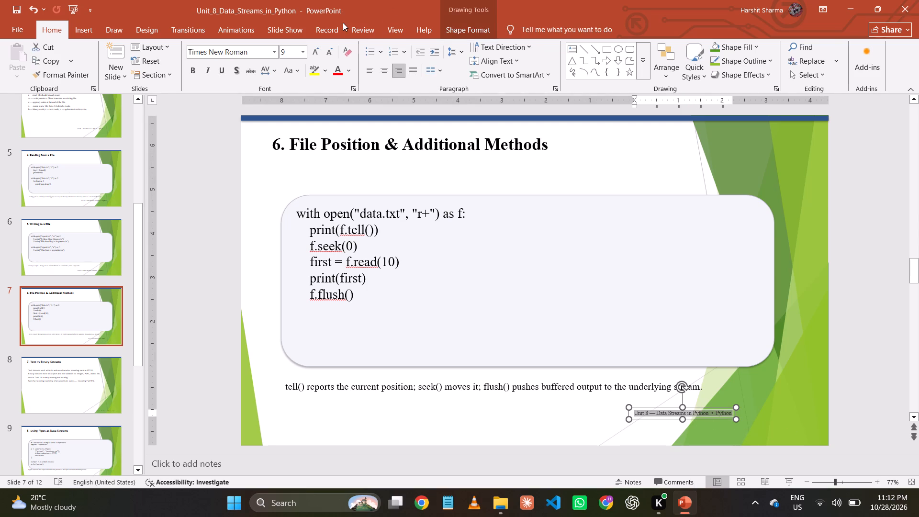
{"action": "double_click", "coordinate": [316, 56]}
{"action": "triple_click", "coordinate": [316, 56]}
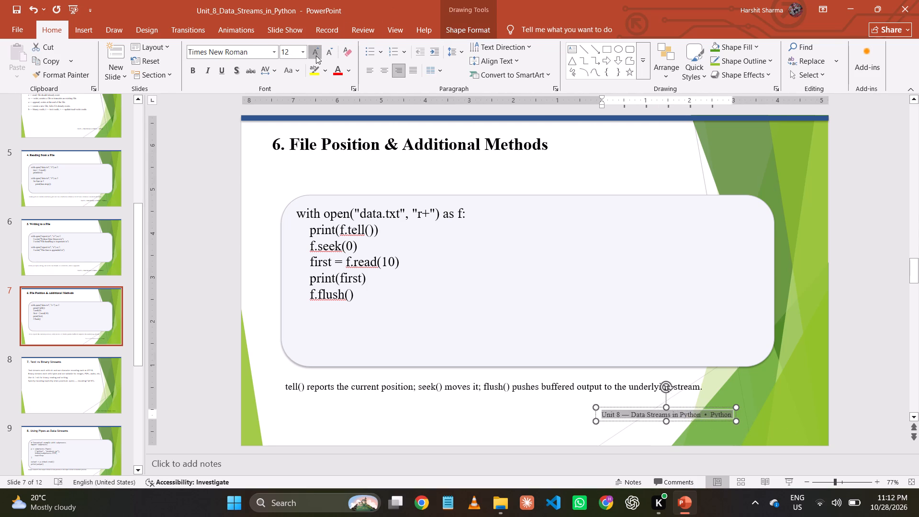
{"action": "left_click", "coordinate": [316, 56]}
{"action": "left_click", "coordinate": [331, 56]}
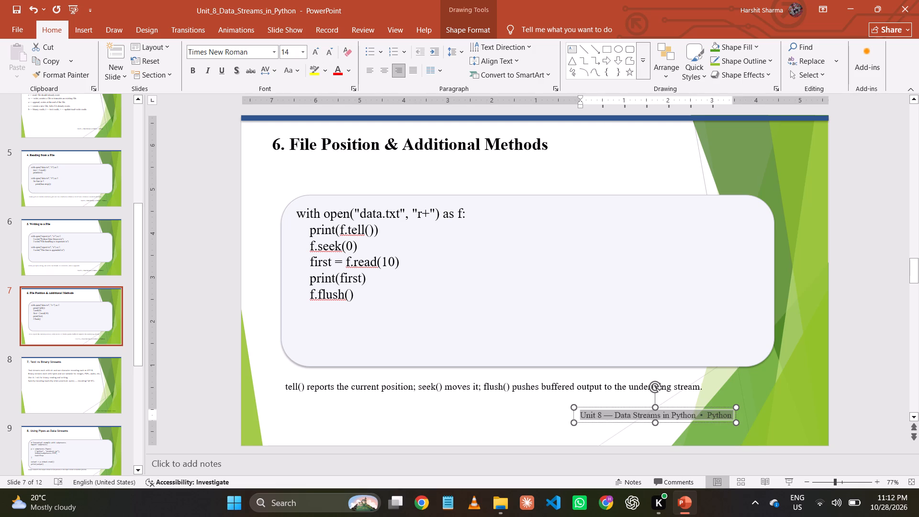
{"action": "left_click", "coordinate": [289, 184]}
{"action": "key", "text": "ctrl+s"}
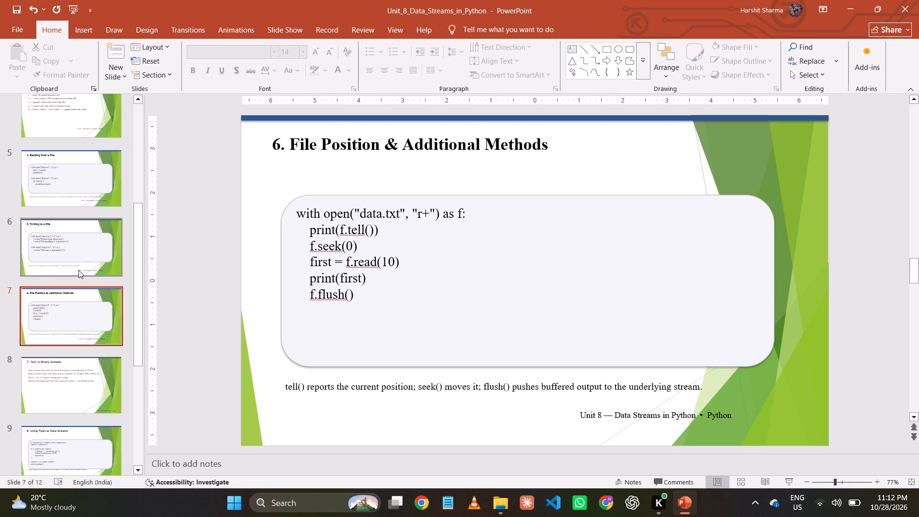
Change all text on slide 8, Text vs Binary Streams, to Times New Roman and save.
{"action": "scroll", "coordinate": [78, 270], "scroll_direction": "down", "scroll_amount": 7}
{"action": "left_click", "coordinate": [80, 159]}
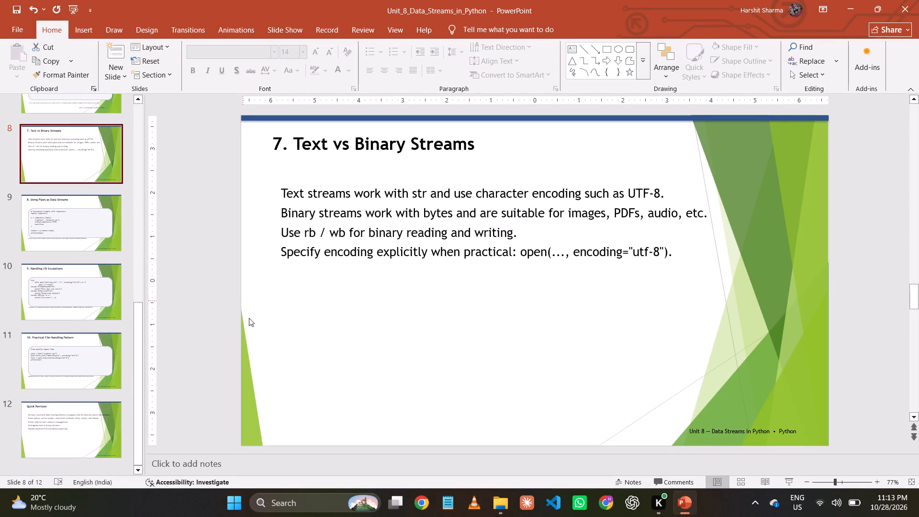
{"action": "left_click", "coordinate": [253, 320]}
{"action": "key", "text": "ctrl+a"}
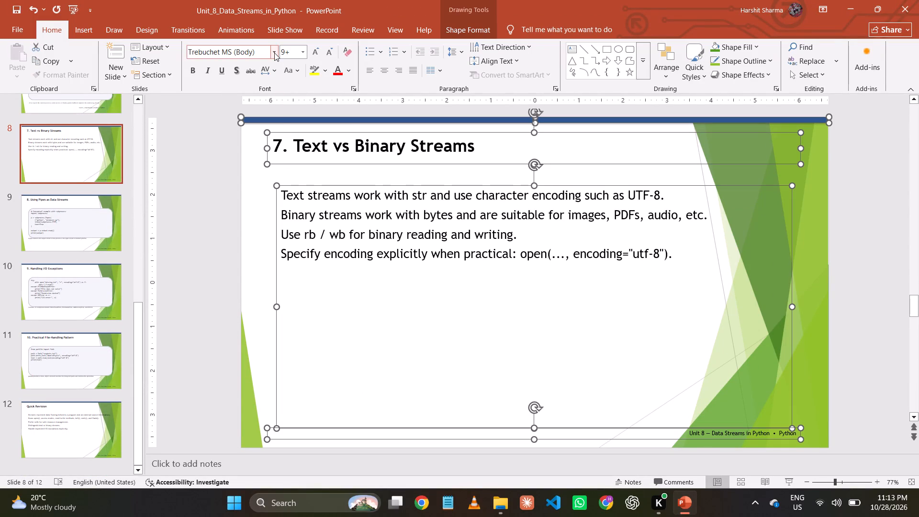
{"action": "left_click", "coordinate": [274, 53]}
{"action": "left_click", "coordinate": [268, 123]}
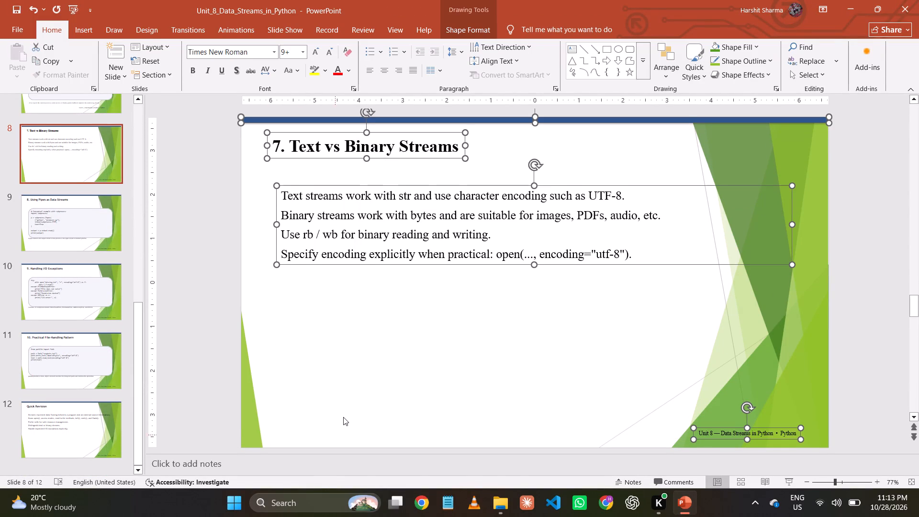
{"action": "left_click", "coordinate": [345, 404]}
{"action": "key", "text": "ctrl+s"}
Set all the body text on slide 8 to font size 22 and save.
{"action": "left_click", "coordinate": [427, 213]}
{"action": "key", "text": "ctrl+a"}
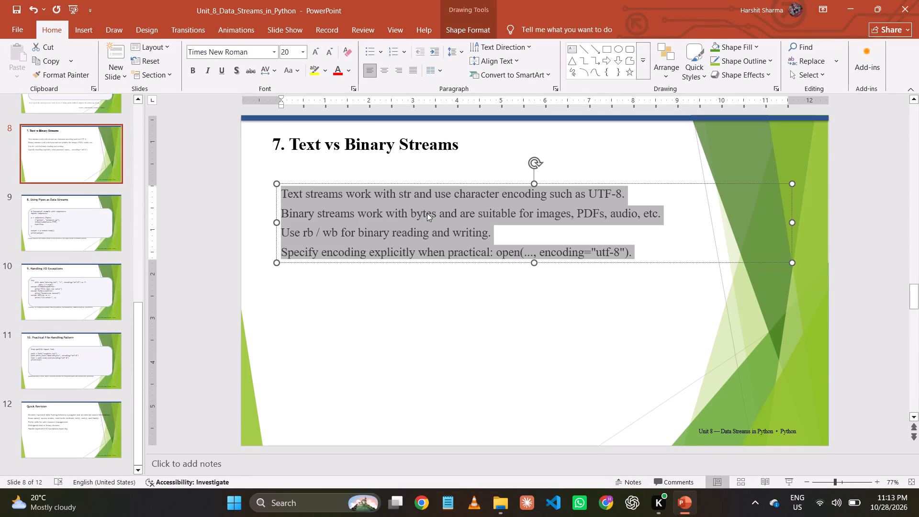
{"action": "left_click", "coordinate": [291, 51]}
{"action": "key", "text": "BackSpace"}
{"action": "type", "text": "22"}
{"action": "key", "text": "ctrl+s"}
{"action": "left_click", "coordinate": [351, 353]}
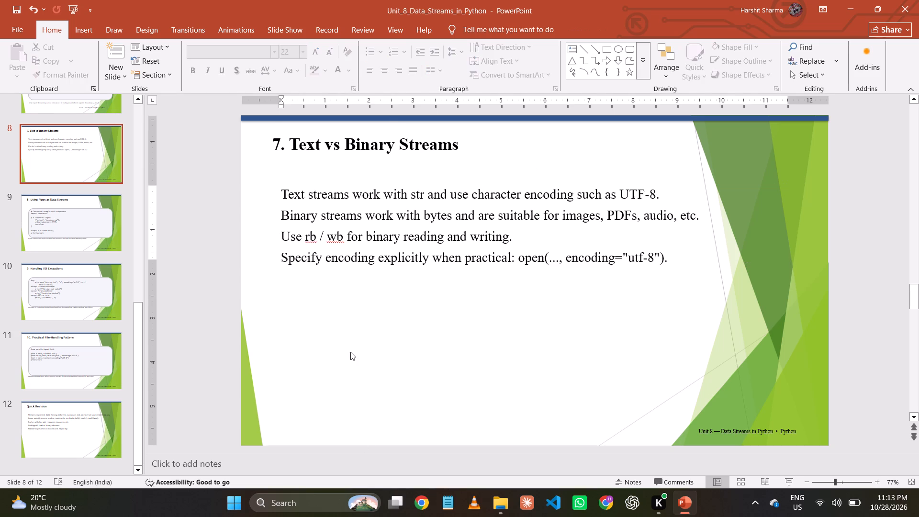
Move slide 8's footer up and inward from the bottom corner, enlarge its text to size 14, and save.
{"action": "left_click", "coordinate": [761, 435]}
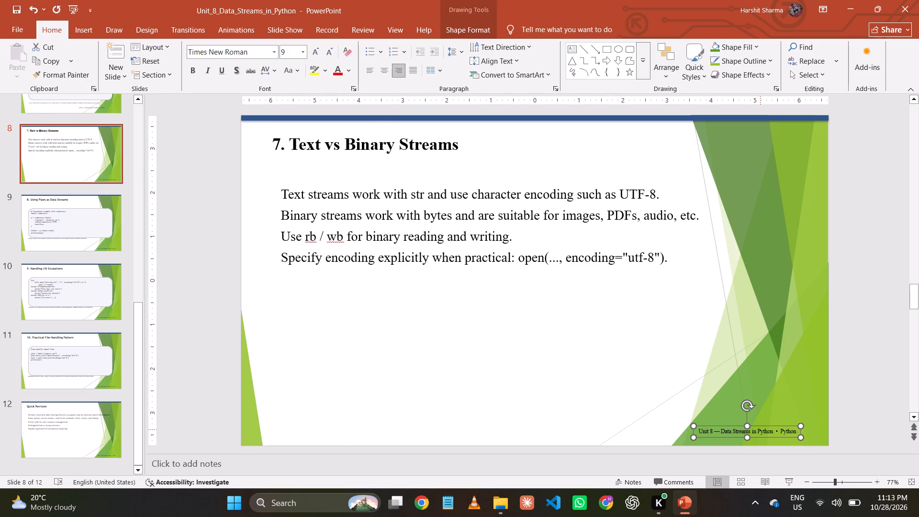
{"action": "left_click_drag", "start_coordinate": [760, 426], "coordinate": [699, 389]}
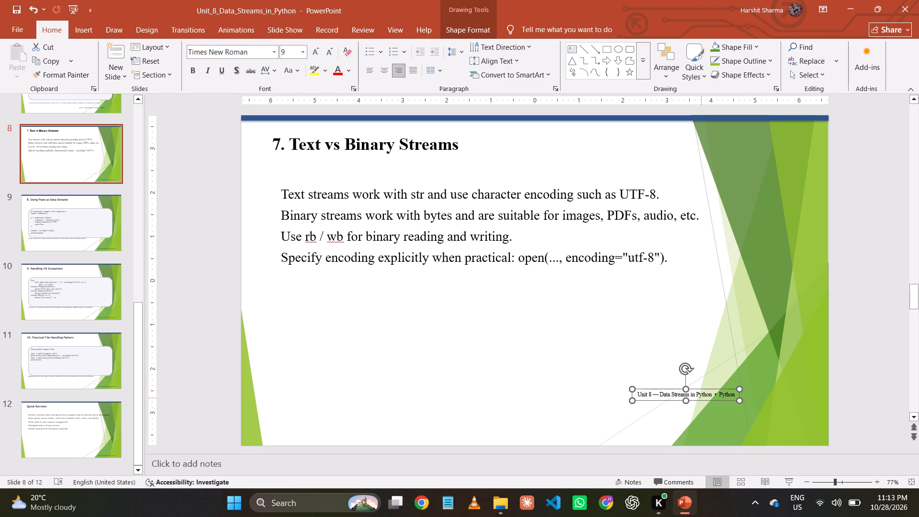
{"action": "left_click", "coordinate": [701, 398]}
{"action": "left_click", "coordinate": [701, 392]}
{"action": "key", "text": "ctrl+a"}
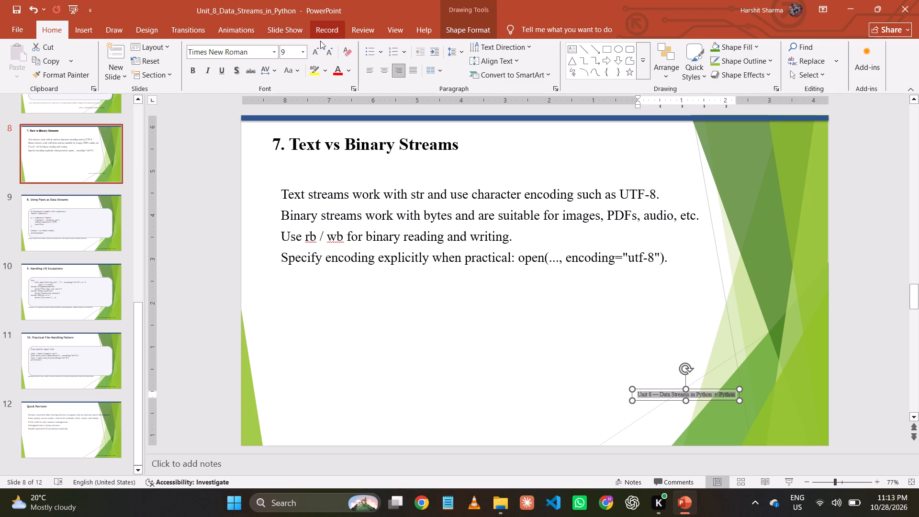
{"action": "triple_click", "coordinate": [315, 47]}
{"action": "left_click", "coordinate": [315, 47]}
{"action": "left_click", "coordinate": [315, 47]}
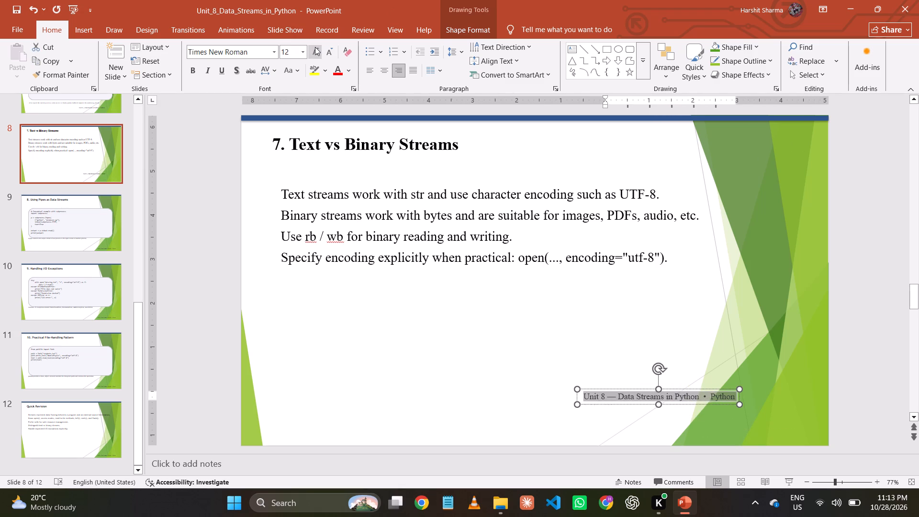
{"action": "left_click", "coordinate": [361, 362]}
{"action": "key", "text": "ctrl+s"}
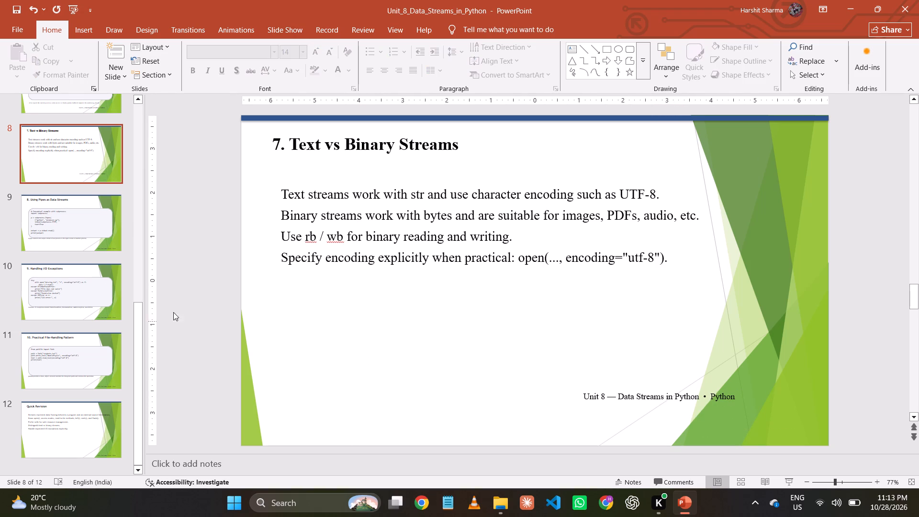
Change all text on slide 9, Using Pipes as Data Streams, to Times New Roman.
{"action": "left_click", "coordinate": [66, 195]}
{"action": "left_click", "coordinate": [245, 308]}
{"action": "key", "text": "ctrl+a"}
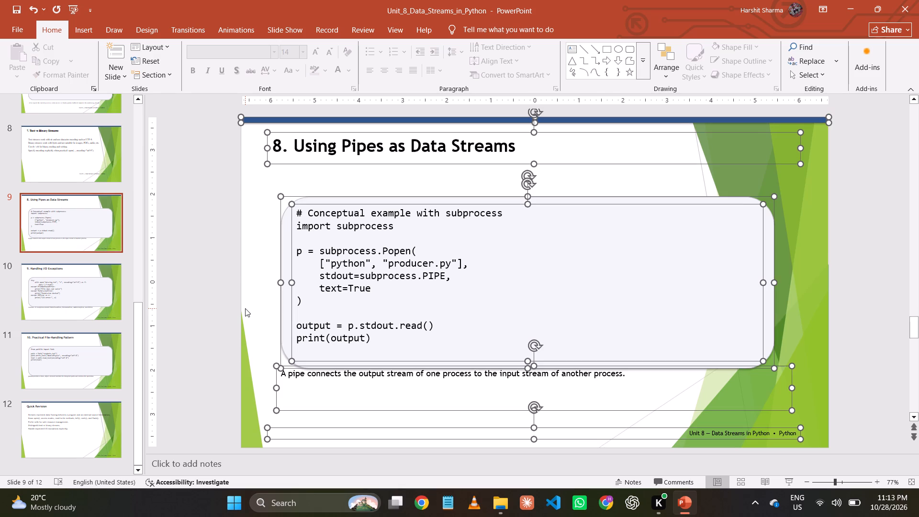
{"action": "left_click", "coordinate": [273, 56]}
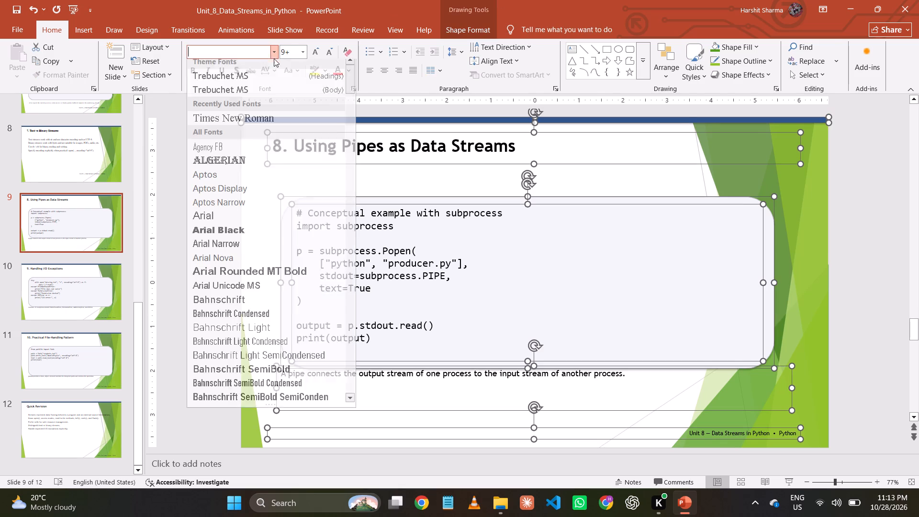
{"action": "left_click", "coordinate": [266, 119]}
Set all the code text on slide 9 to font size 22.
{"action": "left_click", "coordinate": [348, 265]}
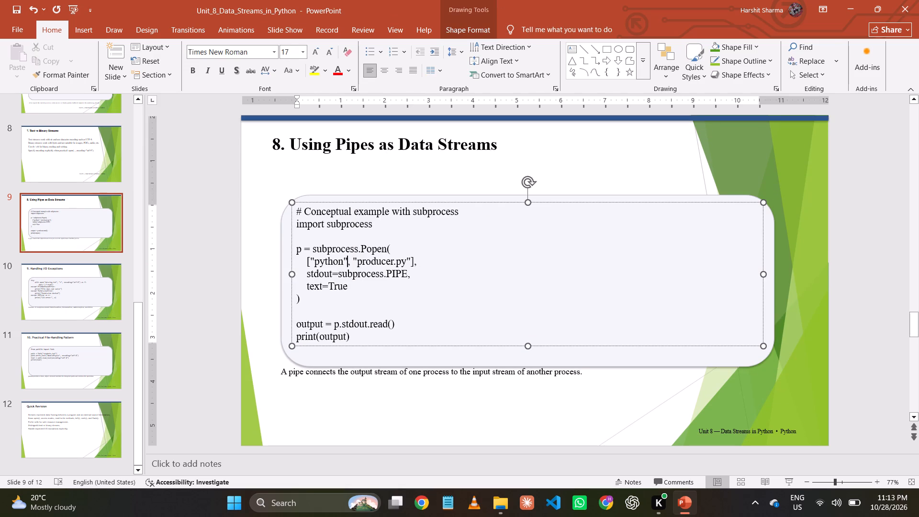
{"action": "key", "text": "ctrl+a"}
{"action": "left_click", "coordinate": [289, 50]}
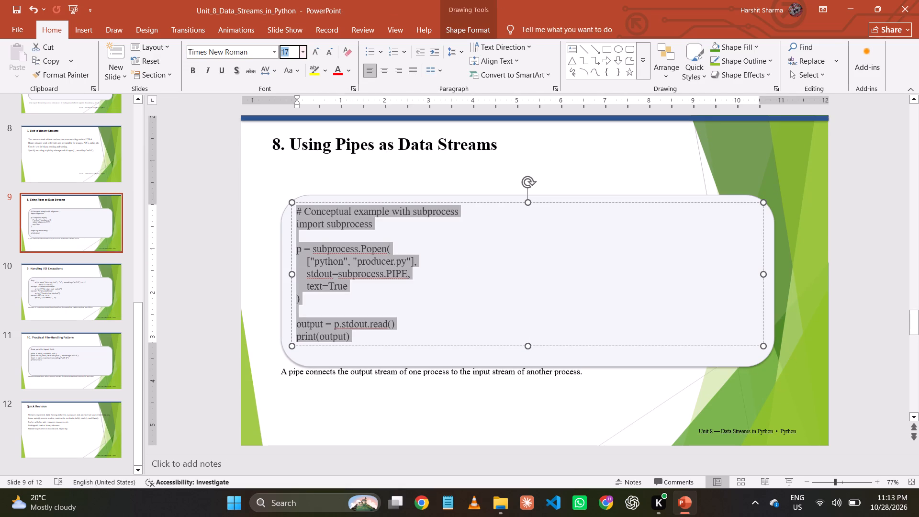
{"action": "key", "text": "BackSpace"}
{"action": "type", "text": "22"}
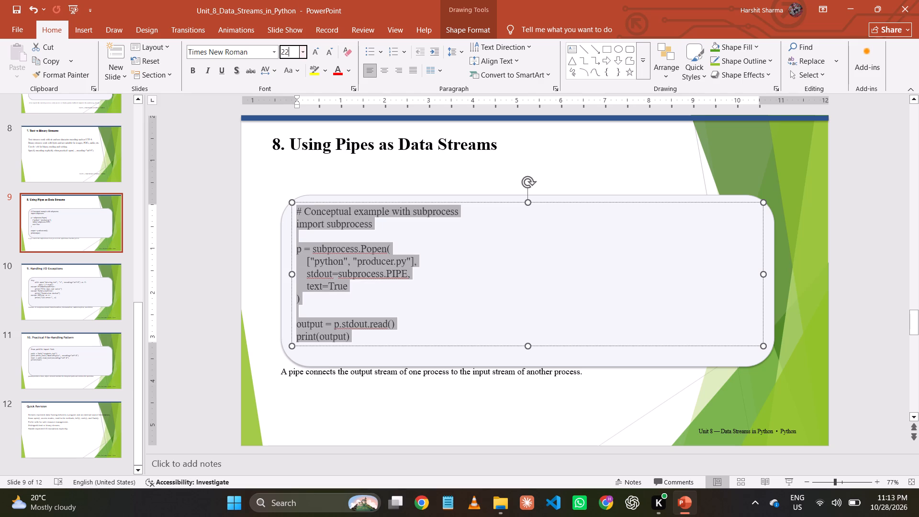
{"action": "left_click", "coordinate": [505, 265]}
{"action": "left_click", "coordinate": [538, 426]}
Move slide 9's note about pipes down, clear of the last line of code.
{"action": "left_click", "coordinate": [534, 373]}
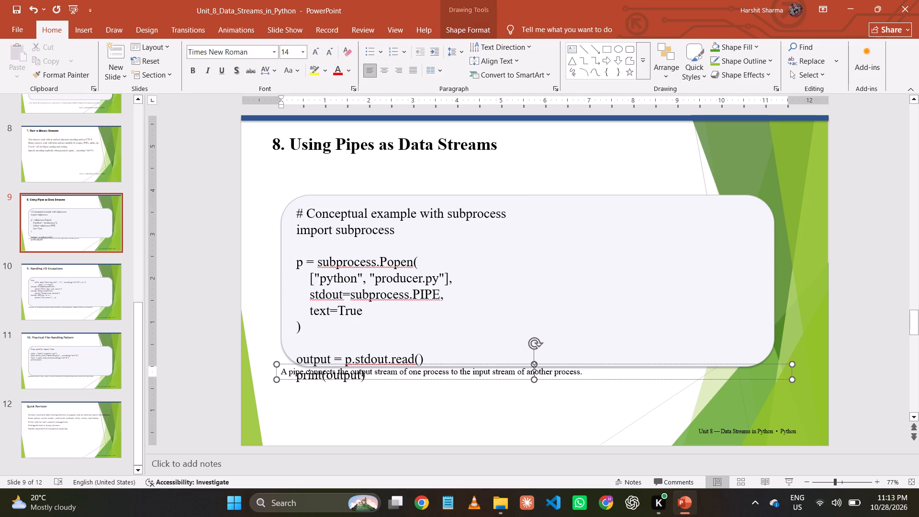
{"action": "left_click_drag", "start_coordinate": [556, 365], "coordinate": [563, 396]}
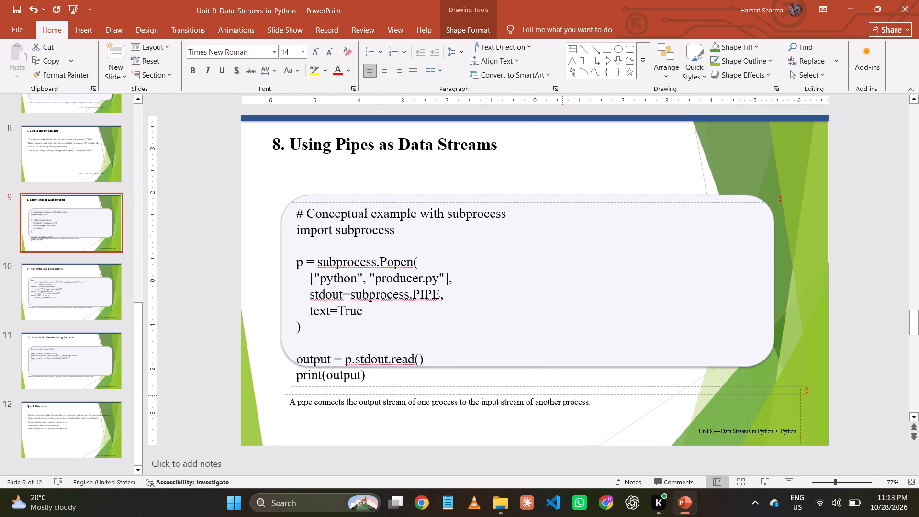
{"action": "left_click_drag", "start_coordinate": [563, 396], "coordinate": [554, 404]}
Move slide 9's code box and code text up beneath the title, extending the box's bottom edge to enclose all the code.
{"action": "left_click", "coordinate": [569, 323]}
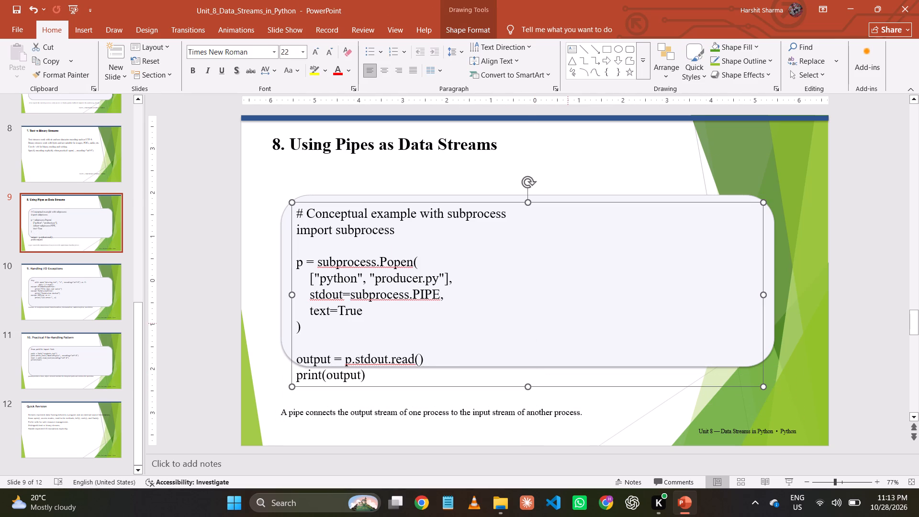
{"action": "left_click", "coordinate": [528, 367]}
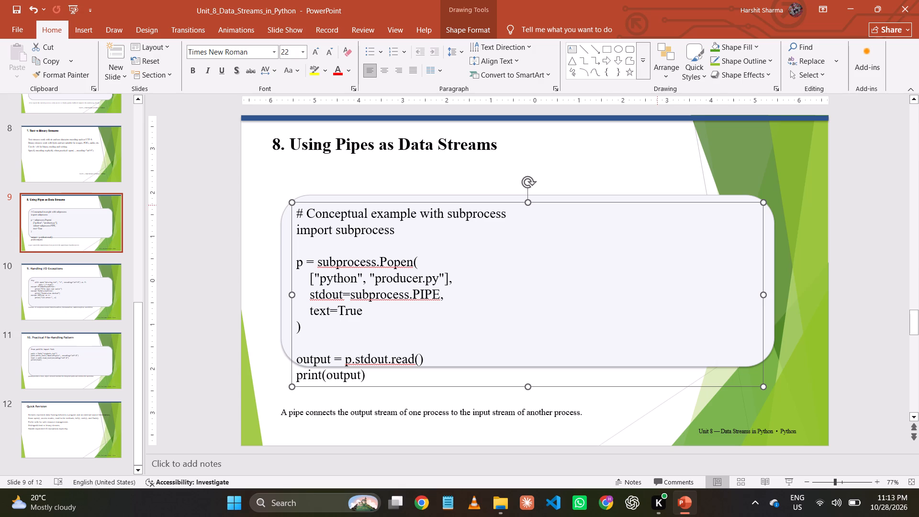
{"action": "left_click", "coordinate": [657, 197]}
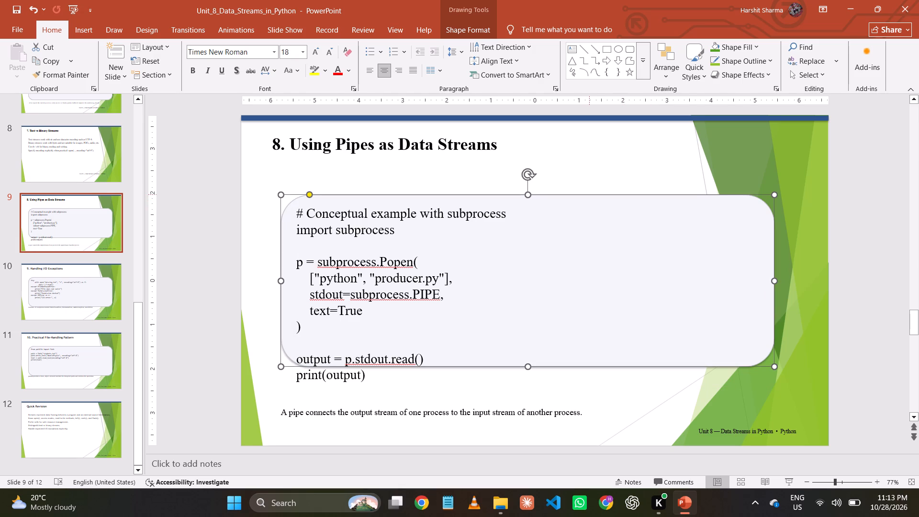
{"action": "left_click_drag", "start_coordinate": [589, 194], "coordinate": [579, 170]}
{"action": "left_click", "coordinate": [364, 267]}
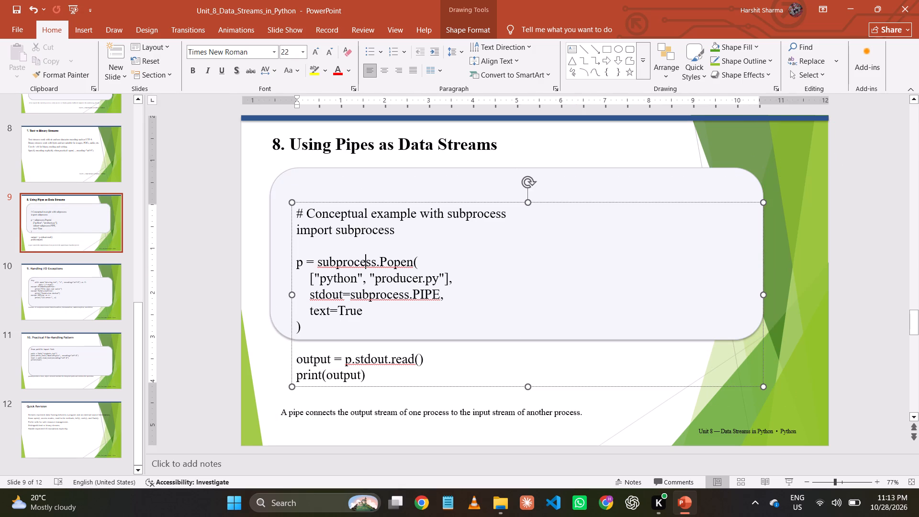
{"action": "left_click_drag", "start_coordinate": [450, 202], "coordinate": [447, 180]}
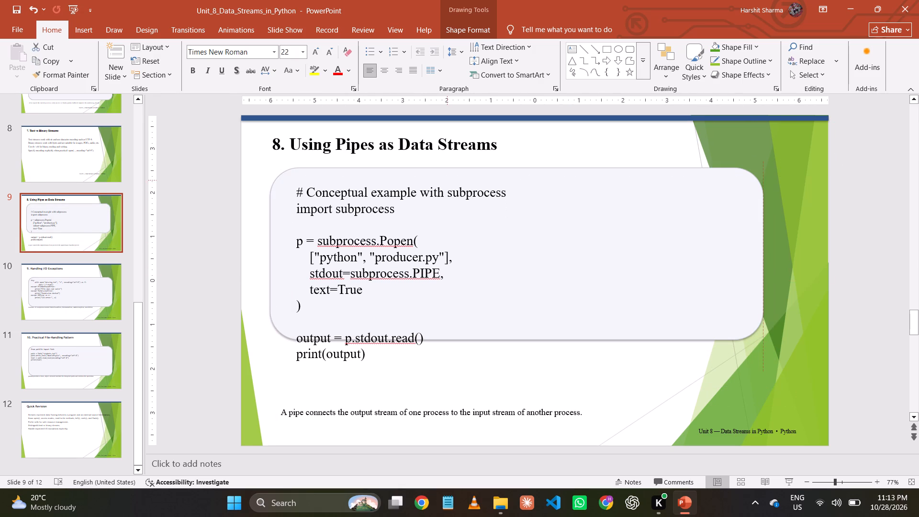
{"action": "left_click_drag", "start_coordinate": [447, 180], "coordinate": [447, 170]}
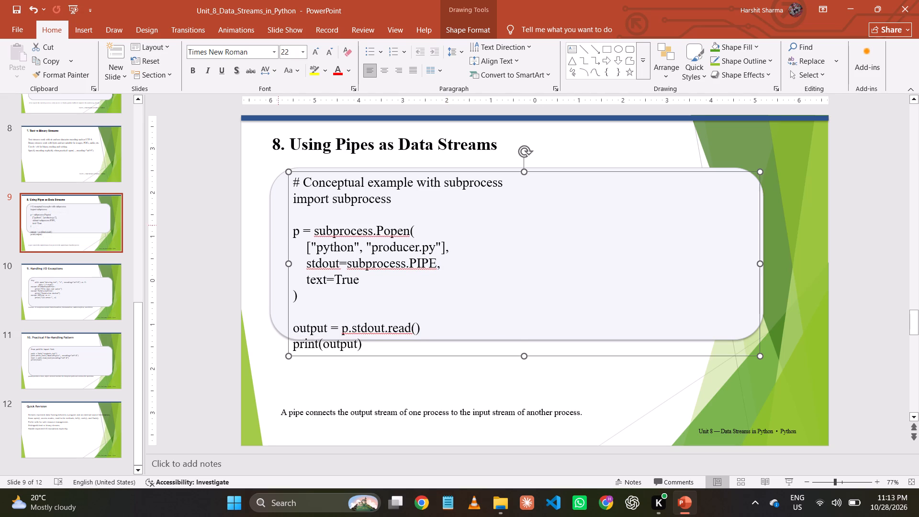
{"action": "left_click", "coordinate": [280, 222]}
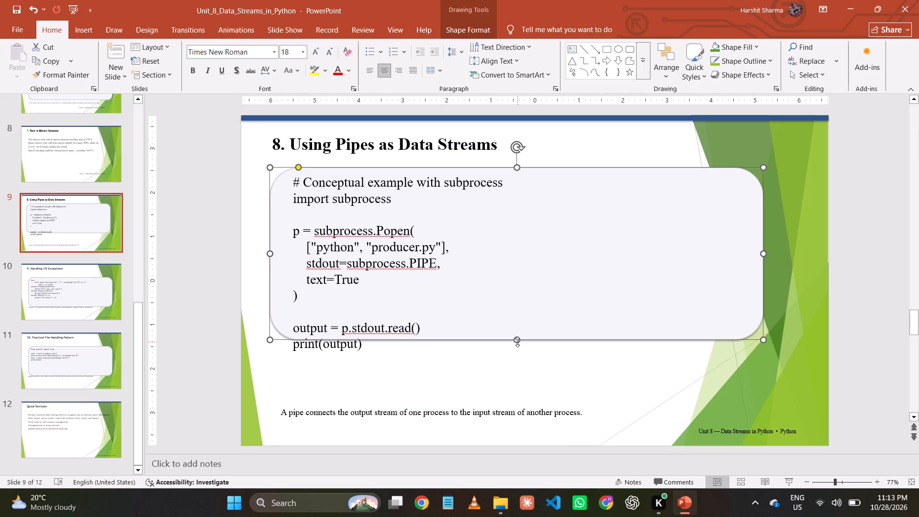
{"action": "left_click_drag", "start_coordinate": [518, 341], "coordinate": [519, 366]}
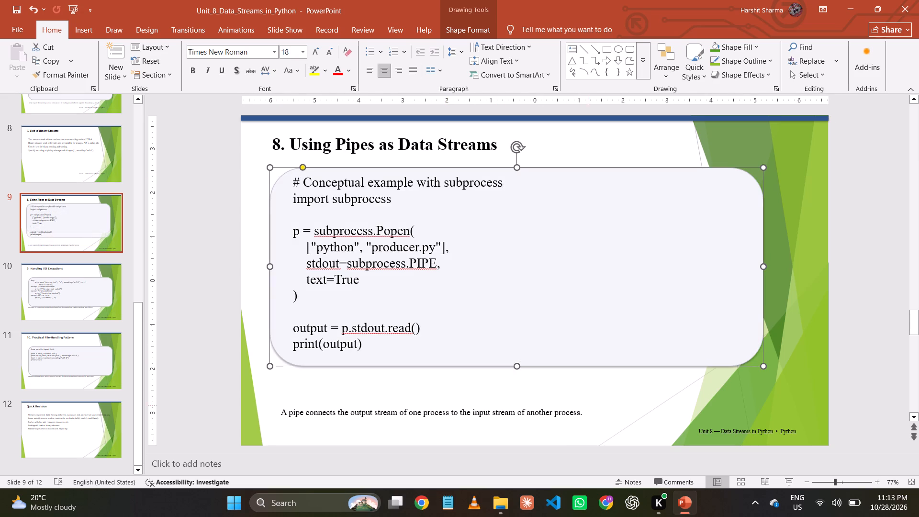
Move slide 9's note about pipes up to sit just below the code box.
{"action": "left_click", "coordinate": [587, 385]}
{"action": "left_click", "coordinate": [520, 413]}
{"action": "left_click_drag", "start_coordinate": [518, 404], "coordinate": [518, 388]}
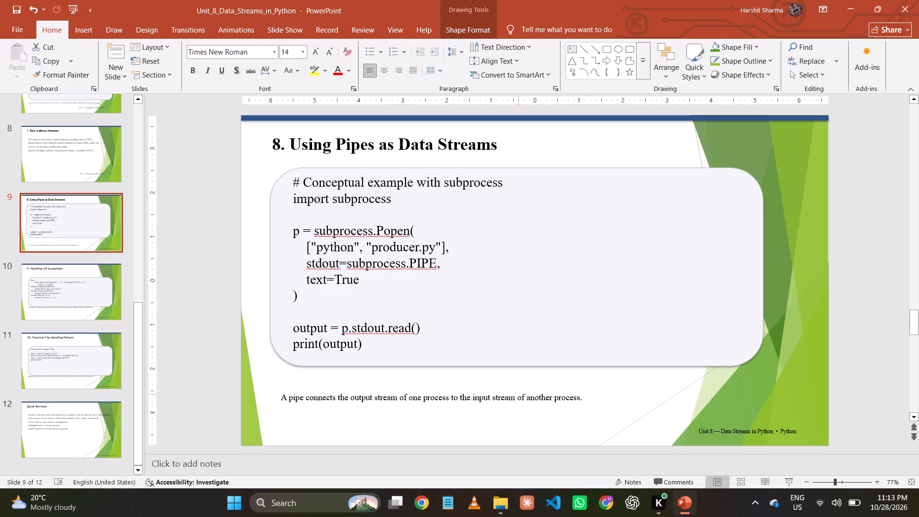
{"action": "left_click_drag", "start_coordinate": [518, 388], "coordinate": [519, 376]}
{"action": "left_click", "coordinate": [513, 385]}
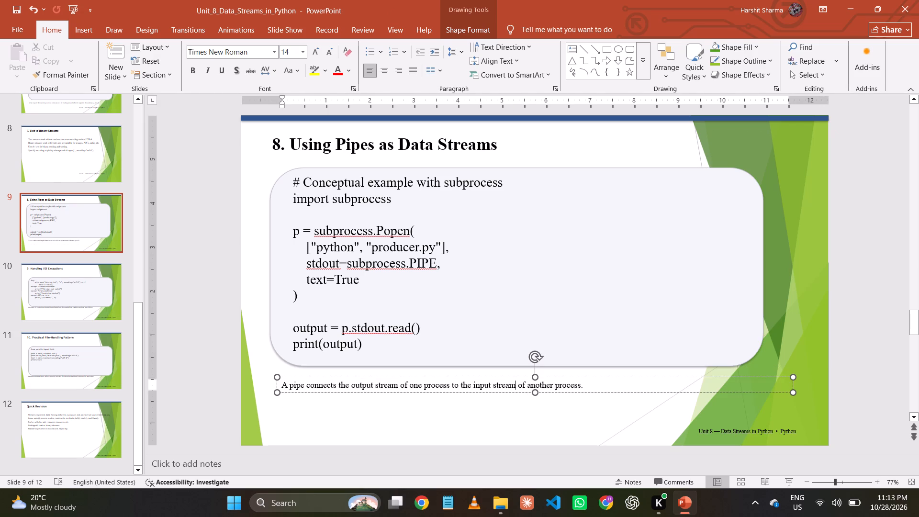
Move slide 9's footer up and inward to just below the note, and enlarge its text to size 14.
{"action": "left_click", "coordinate": [724, 423]}
{"action": "left_click_drag", "start_coordinate": [728, 425], "coordinate": [719, 423]}
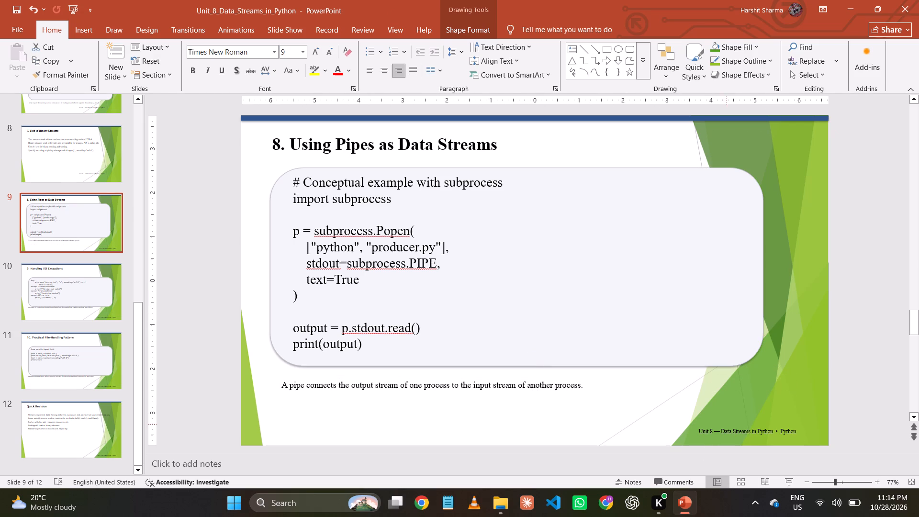
{"action": "left_click_drag", "start_coordinate": [719, 423], "coordinate": [629, 406]}
{"action": "left_click", "coordinate": [644, 414]}
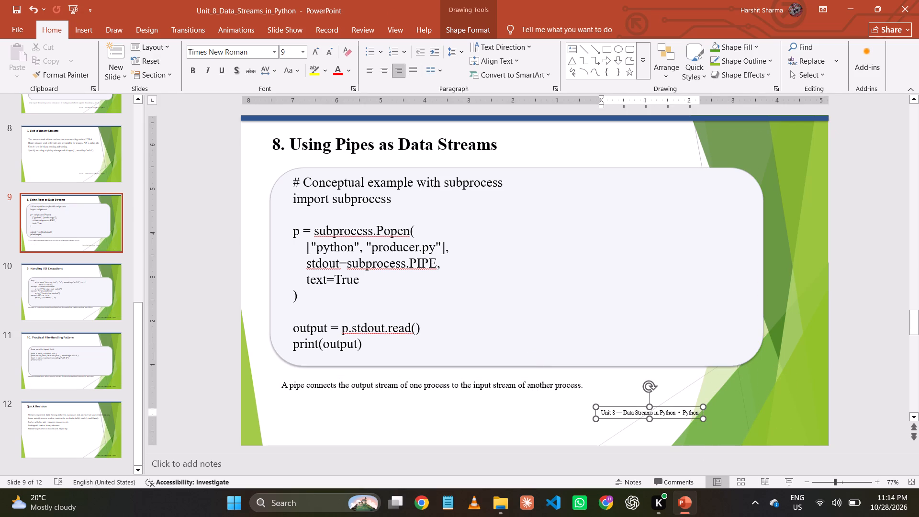
{"action": "key", "text": "ctrl+a"}
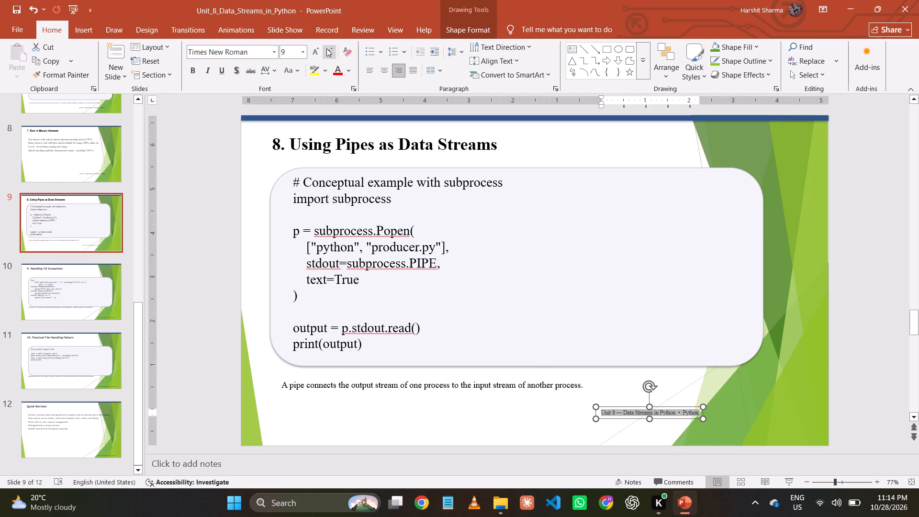
{"action": "double_click", "coordinate": [317, 52]}
{"action": "double_click", "coordinate": [317, 52]}
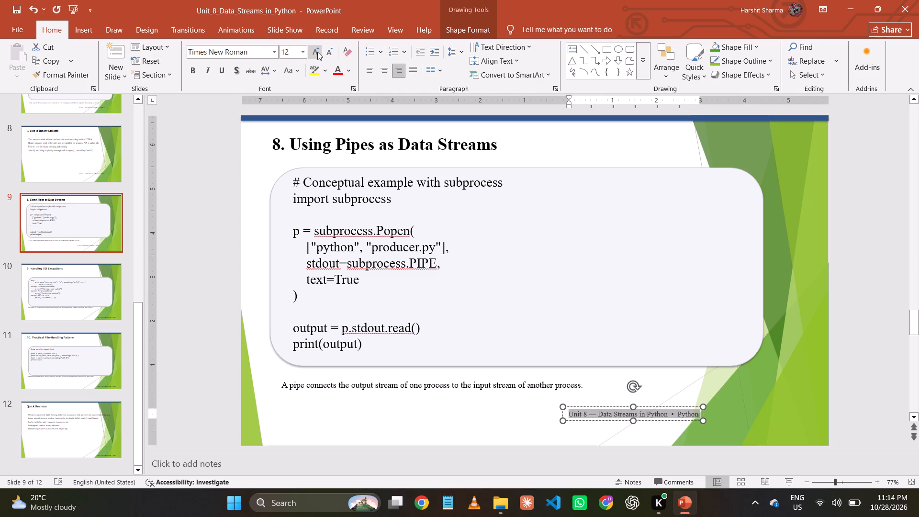
{"action": "left_click", "coordinate": [317, 52]}
{"action": "left_click", "coordinate": [421, 401]}
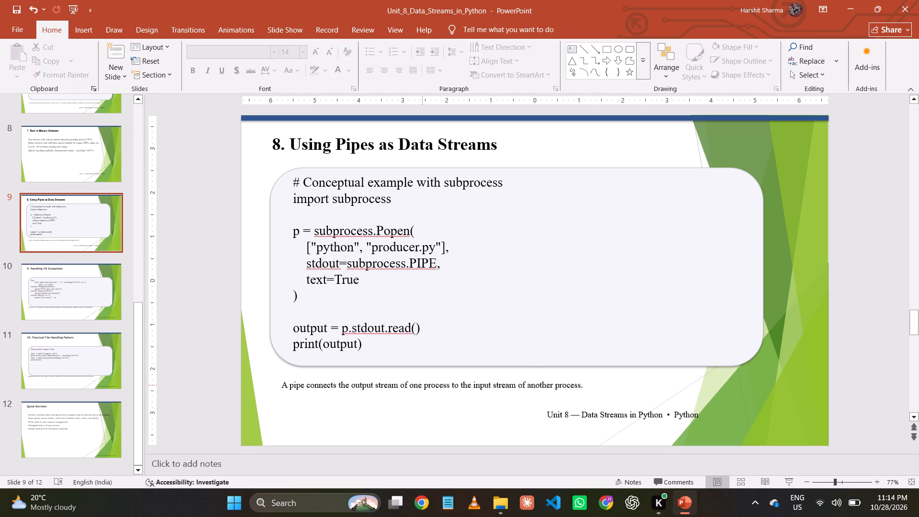
Enlarge slide 9's note about pipes to font size 16 and save.
{"action": "left_click", "coordinate": [422, 385]}
{"action": "key", "text": "ctrl+a"}
{"action": "left_click", "coordinate": [319, 51]}
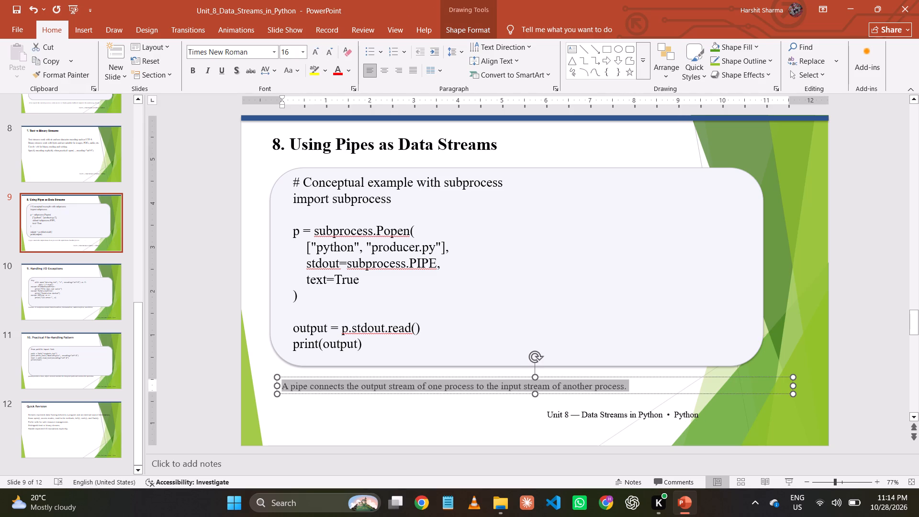
{"action": "left_click", "coordinate": [413, 431]}
{"action": "key", "text": "ctrl+s"}
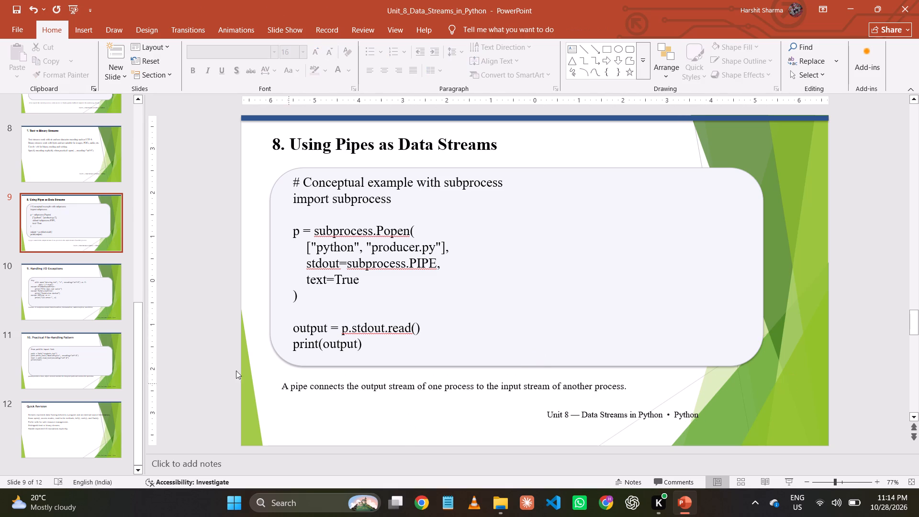
Change all text on slide 10, Handling I/O Exceptions, to Times New Roman.
{"action": "left_click", "coordinate": [45, 290]}
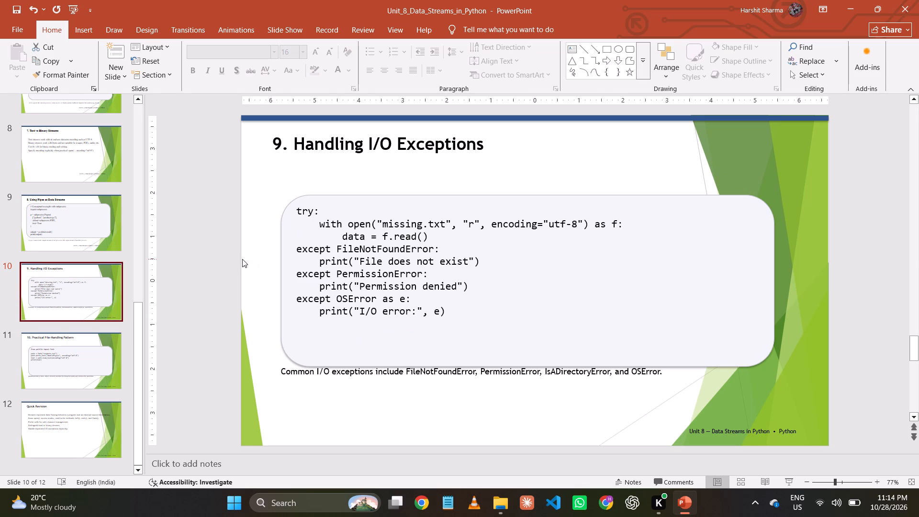
{"action": "left_click", "coordinate": [249, 266]}
{"action": "key", "text": "ctrl+a"}
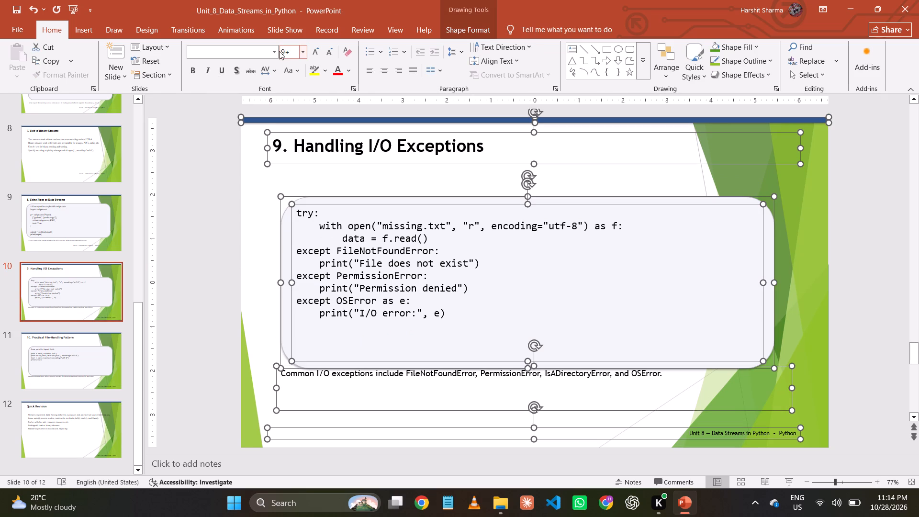
{"action": "left_click", "coordinate": [277, 52]}
{"action": "left_click", "coordinate": [276, 125]}
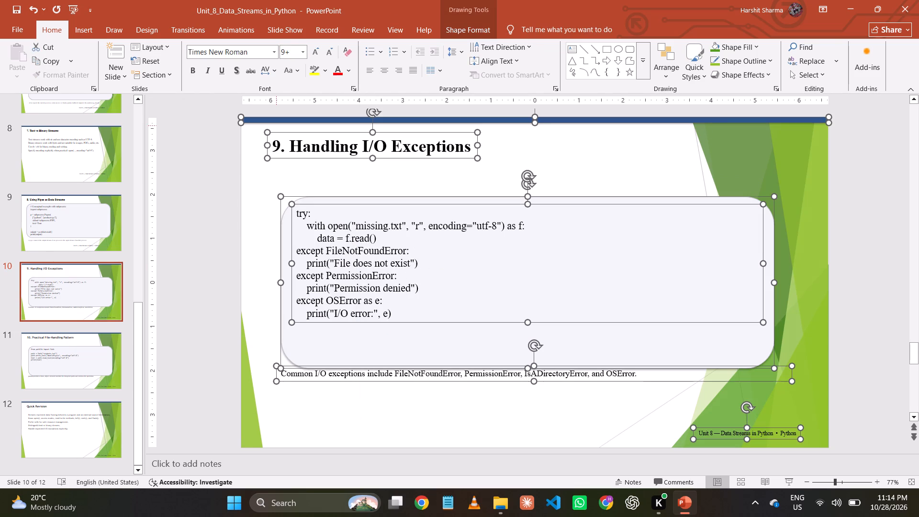
Set all the code text on slide 10 to font size 22.
{"action": "left_click", "coordinate": [360, 241]}
{"action": "key", "text": "ctrl+a"}
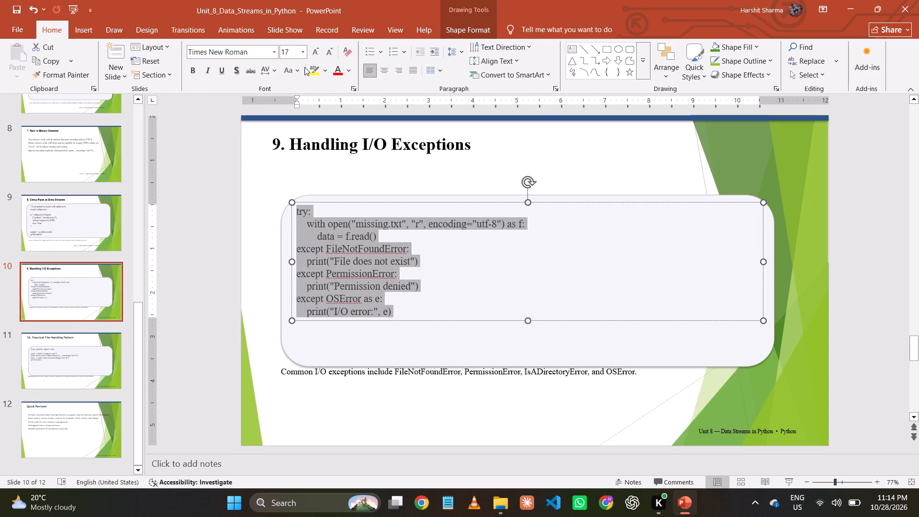
{"action": "left_click", "coordinate": [289, 51]}
{"action": "key", "text": "BackSpace"}
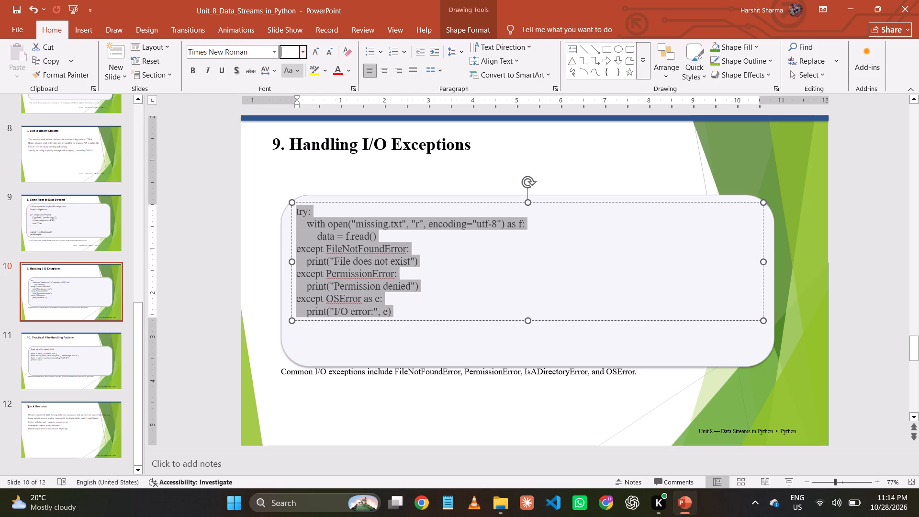
{"action": "type", "text": "22"}
{"action": "left_click", "coordinate": [283, 153]}
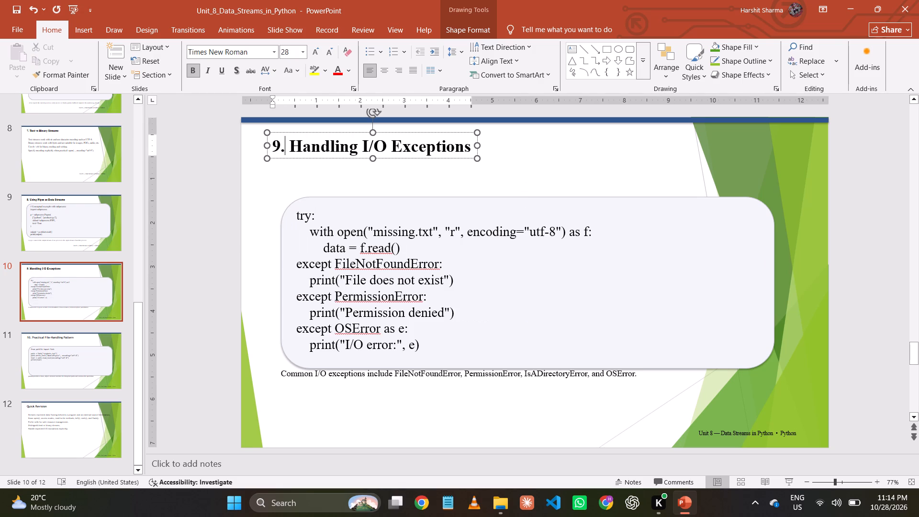
Move slide 10's note on common I/O exceptions down clear of the code box, enlarge it to size 16, and save.
{"action": "key", "text": "ctrl+s"}
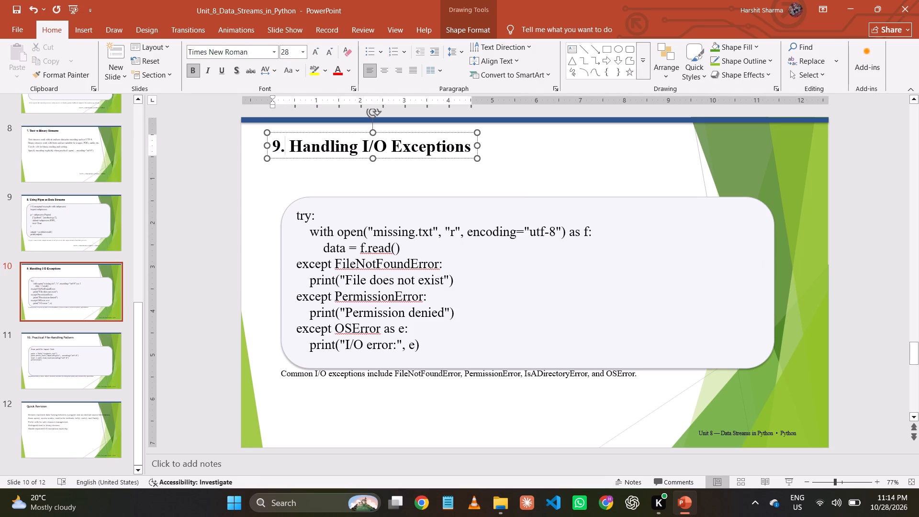
{"action": "left_click", "coordinate": [452, 378]}
{"action": "left_click_drag", "start_coordinate": [472, 363], "coordinate": [475, 380]}
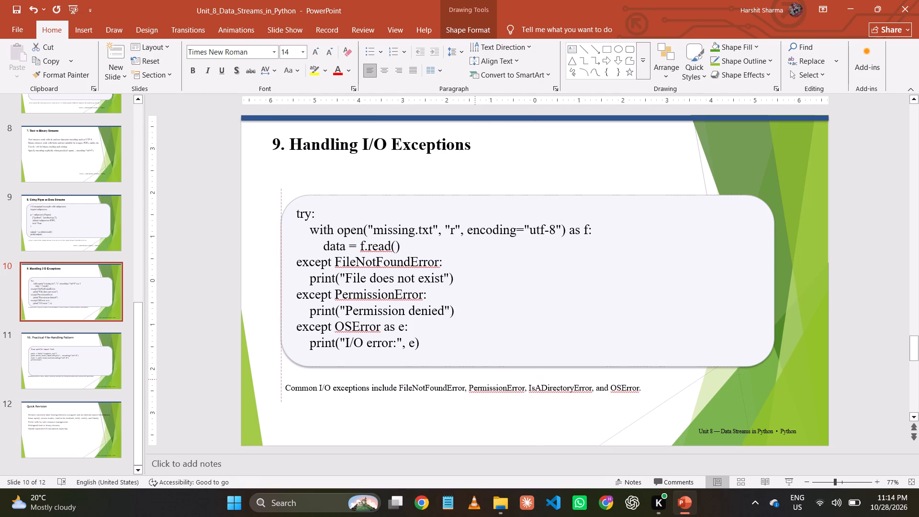
{"action": "left_click_drag", "start_coordinate": [475, 380], "coordinate": [477, 383]}
{"action": "left_click", "coordinate": [477, 393]}
{"action": "key", "text": "ctrl+a"}
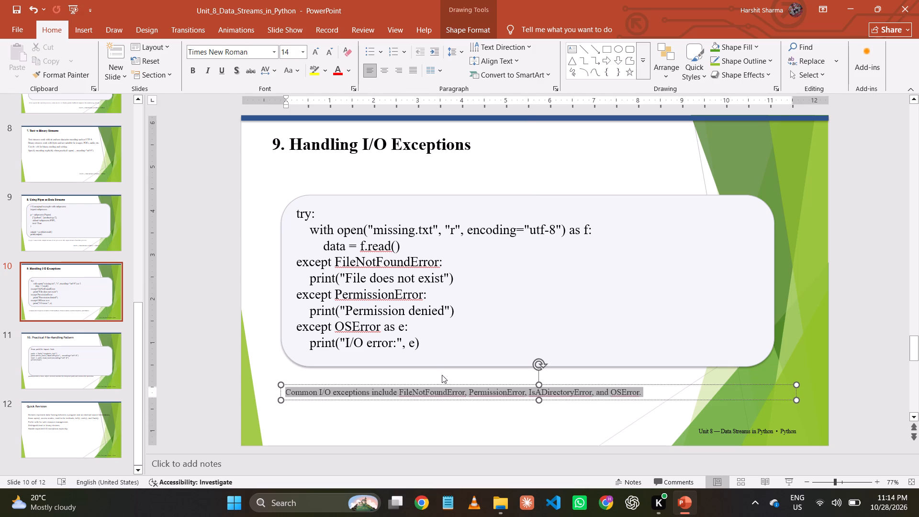
{"action": "left_click", "coordinate": [319, 56]}
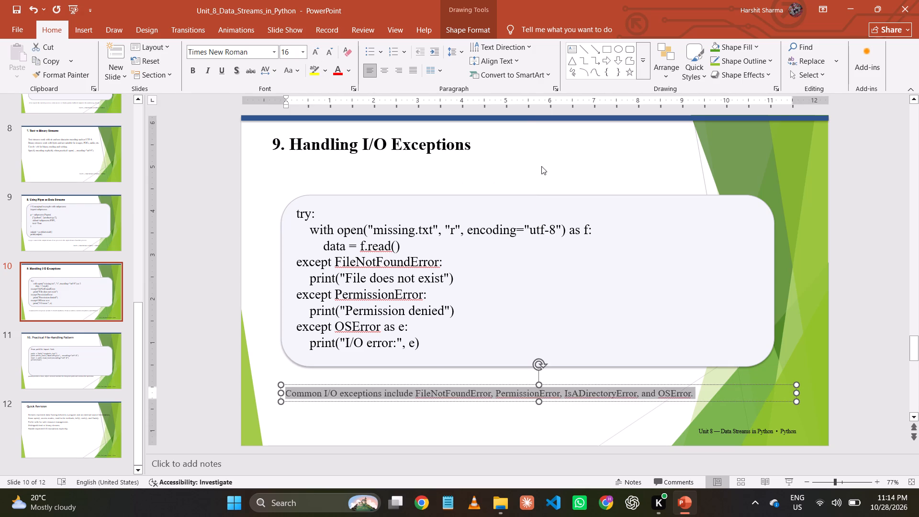
{"action": "left_click", "coordinate": [541, 166]}
{"action": "key", "text": "ctrl+s"}
Move slide 10's footer inward and up to just below the note, enlarge its text to size 14, and save.
{"action": "left_click", "coordinate": [771, 434]}
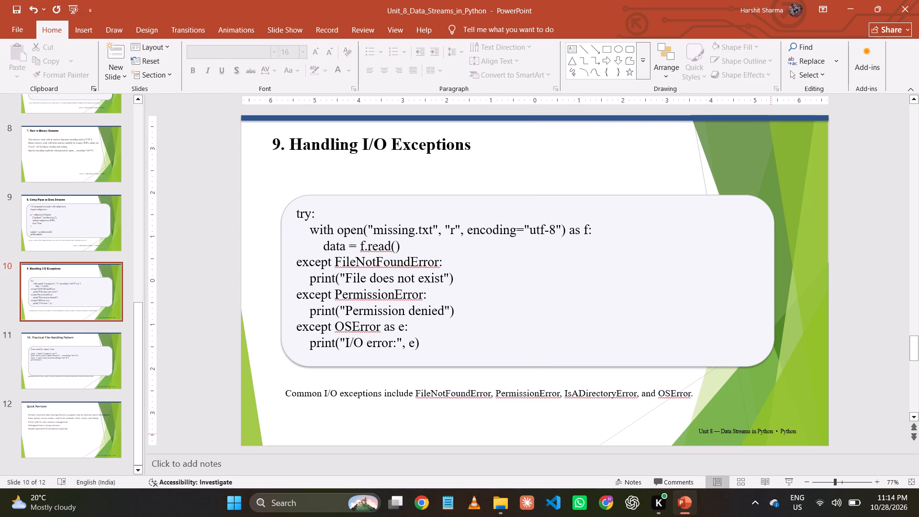
{"action": "left_click_drag", "start_coordinate": [765, 425], "coordinate": [674, 415]}
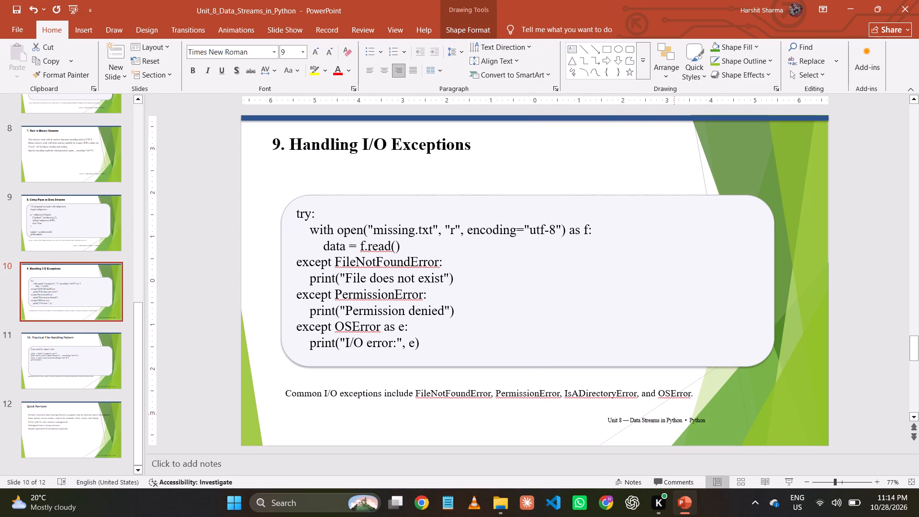
{"action": "left_click_drag", "start_coordinate": [674, 415], "coordinate": [673, 415]}
{"action": "left_click", "coordinate": [671, 421]}
{"action": "key", "text": "ctrl+a"}
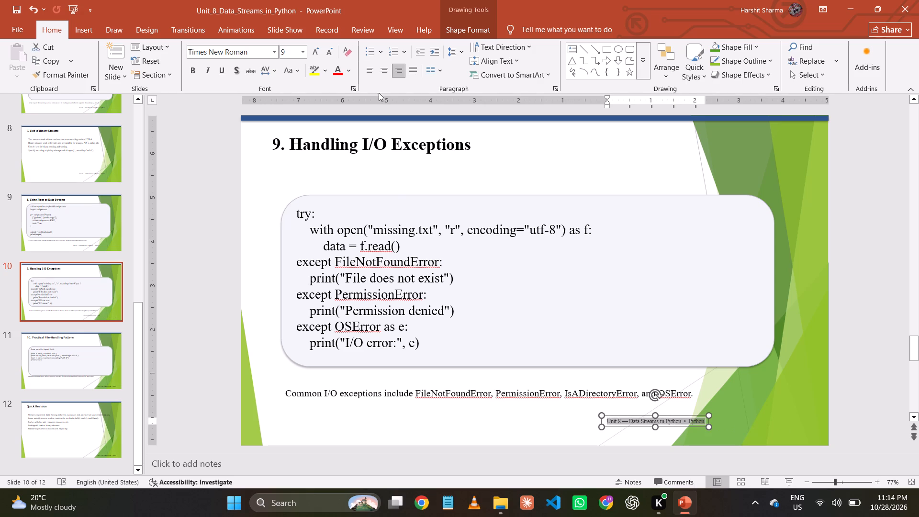
{"action": "double_click", "coordinate": [320, 49]}
{"action": "double_click", "coordinate": [320, 49]}
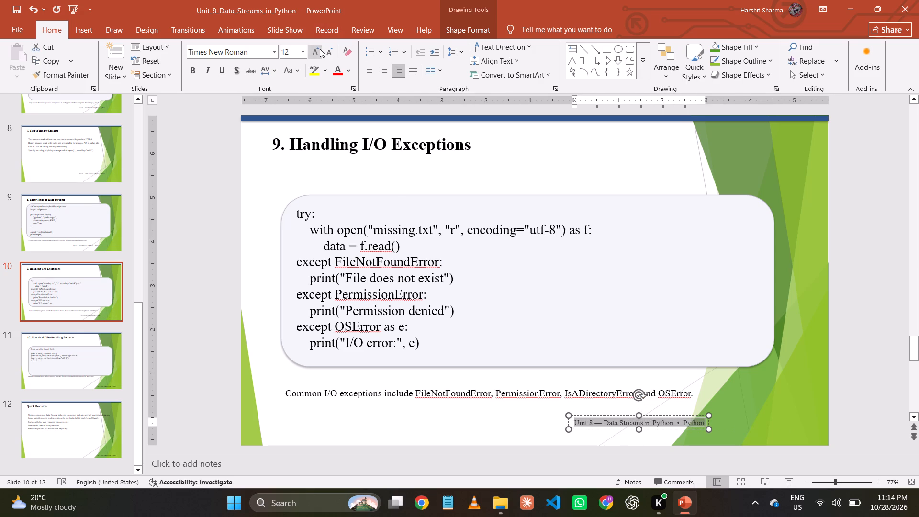
{"action": "left_click", "coordinate": [320, 49]}
{"action": "left_click", "coordinate": [257, 194]}
{"action": "key", "text": "ctrl+s"}
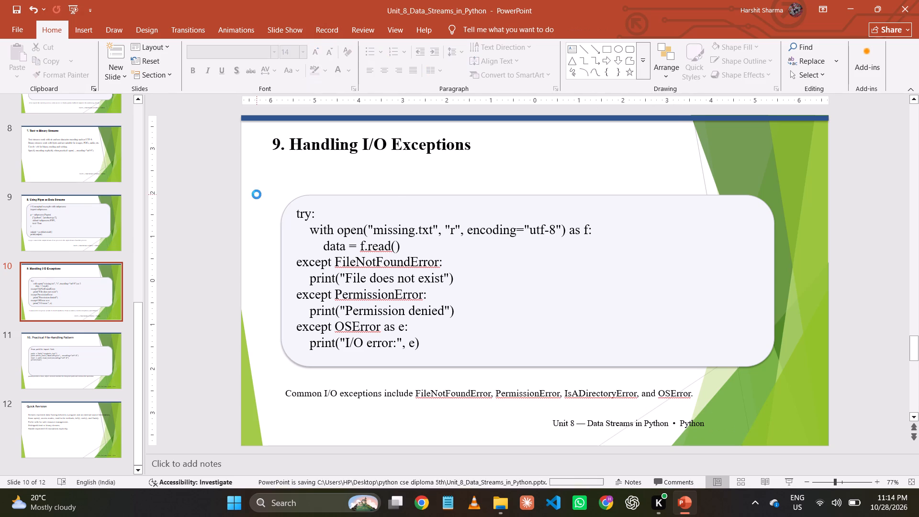
Change all text on slide 11, Practical File-Handling Pattern, to Times New Roman.
{"action": "left_click", "coordinate": [75, 356]}
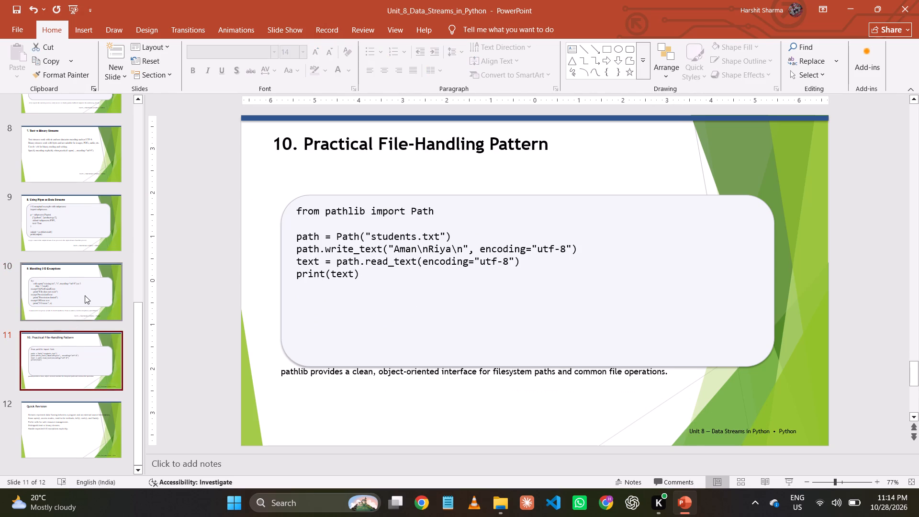
{"action": "left_click", "coordinate": [85, 295]}
{"action": "left_click", "coordinate": [83, 355]}
{"action": "left_click", "coordinate": [253, 301]}
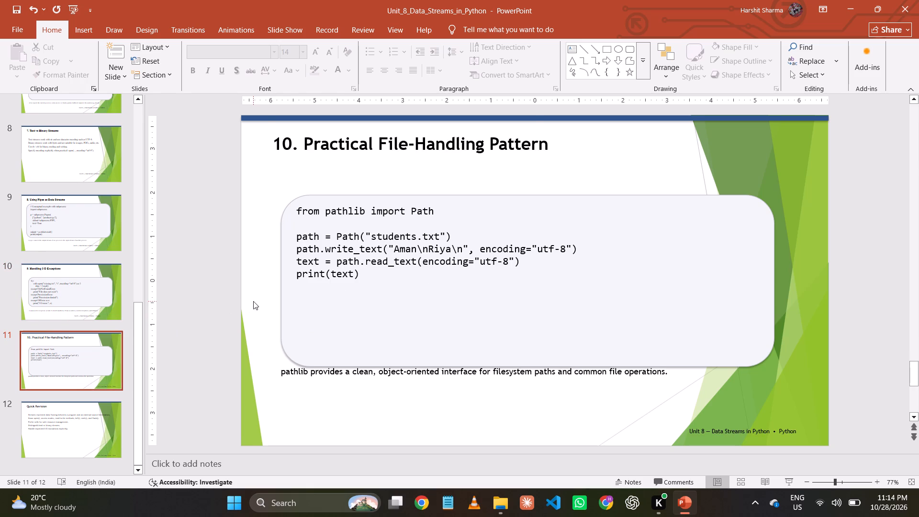
{"action": "key", "text": "ctrl+a"}
{"action": "left_click", "coordinate": [275, 51]}
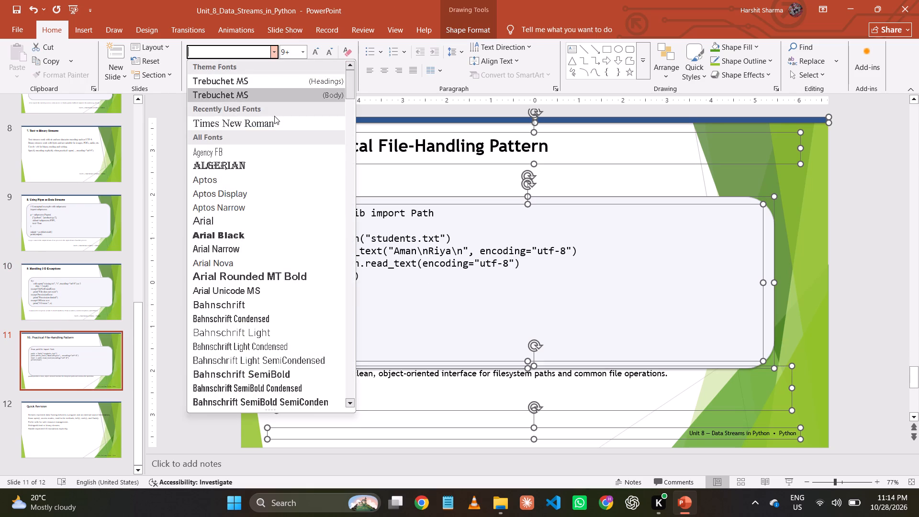
{"action": "left_click", "coordinate": [274, 122]}
Set all the code text on slide 11 to font size 22 and save.
{"action": "left_click", "coordinate": [336, 268]}
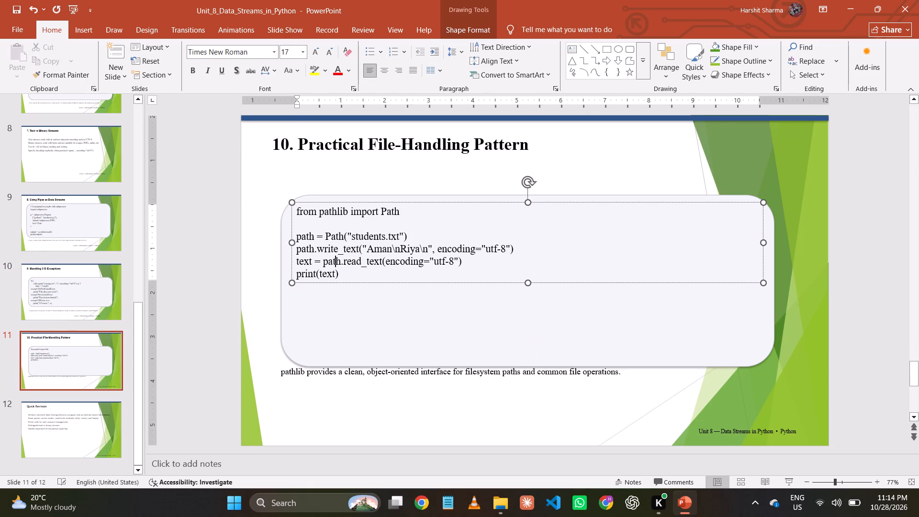
{"action": "key", "text": "ctrl+a"}
{"action": "left_click", "coordinate": [287, 50]}
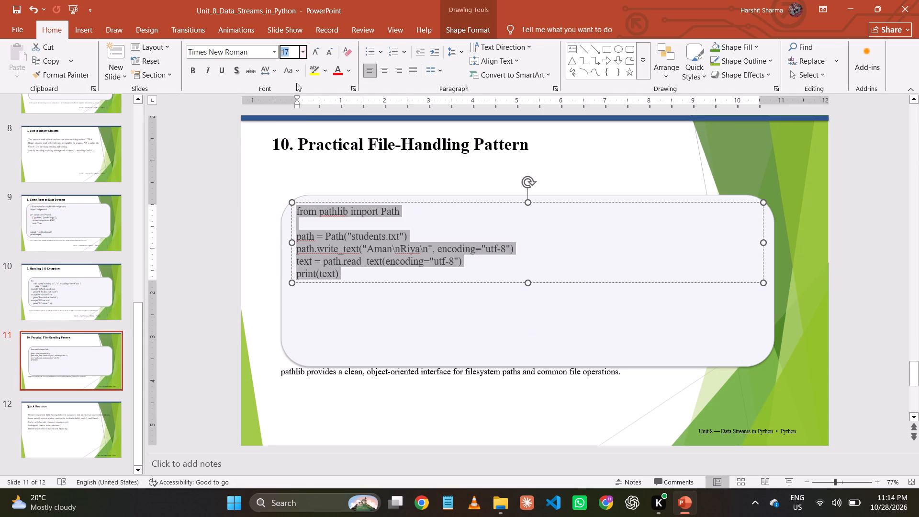
{"action": "key", "text": "BackSpace"}
{"action": "type", "text": "22"}
{"action": "left_click", "coordinate": [280, 179]}
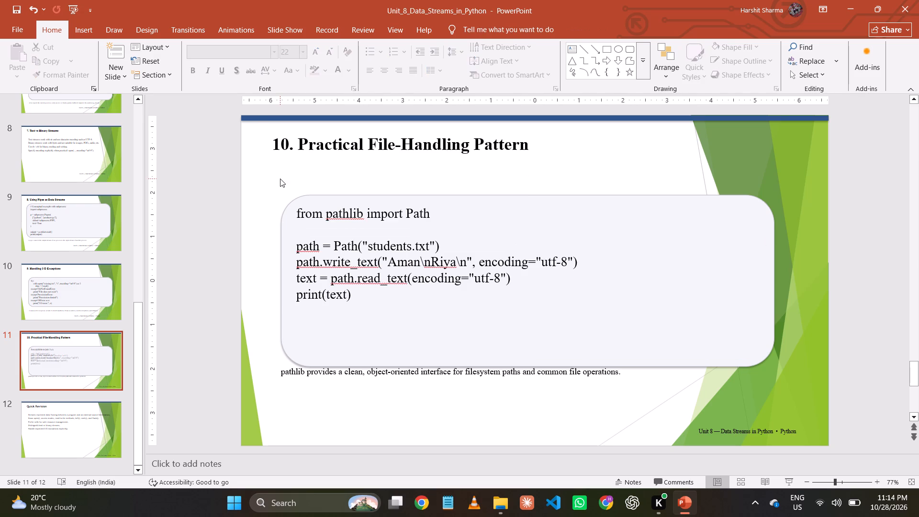
{"action": "key", "text": "ctrl+s"}
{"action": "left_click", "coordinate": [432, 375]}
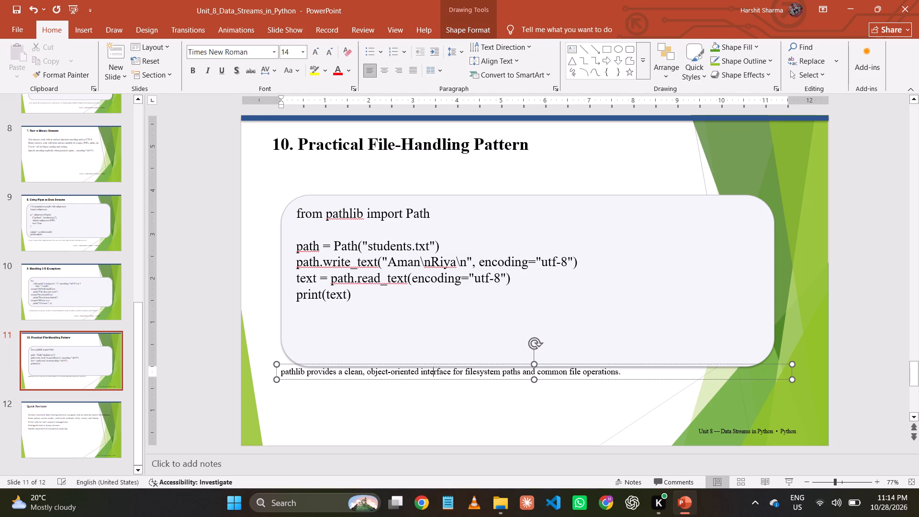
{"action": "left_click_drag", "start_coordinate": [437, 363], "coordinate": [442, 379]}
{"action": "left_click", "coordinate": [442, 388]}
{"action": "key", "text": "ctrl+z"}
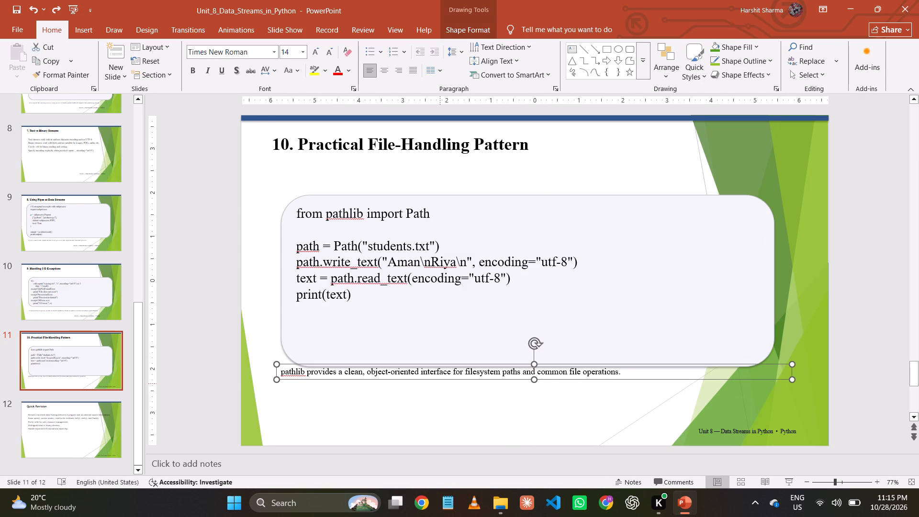
Move slide 11's pathlib note straight down clear of the code box, enlarge it to size 16, and save.
{"action": "left_click_drag", "start_coordinate": [449, 364], "coordinate": [449, 381]}
{"action": "left_click", "coordinate": [447, 384]}
{"action": "key", "text": "ctrl+a"}
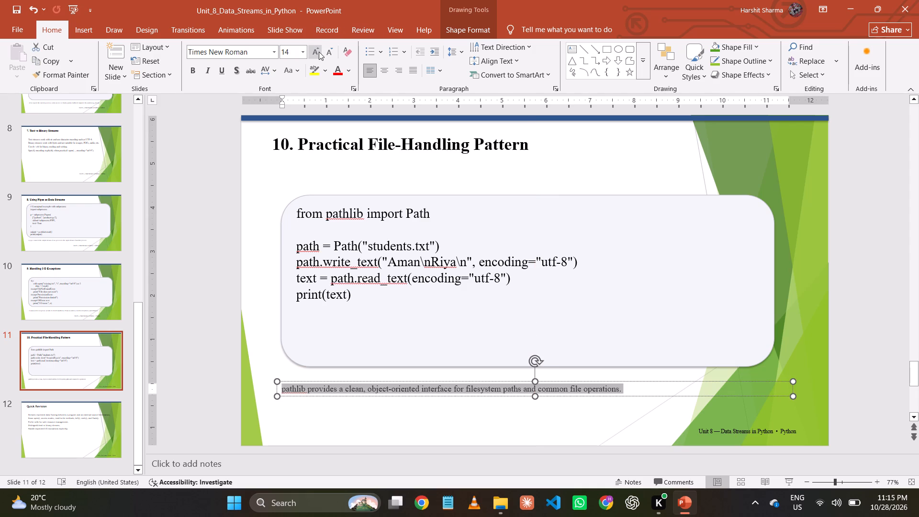
{"action": "left_click", "coordinate": [319, 52]}
{"action": "left_click", "coordinate": [430, 424]}
{"action": "key", "text": "ctrl+s"}
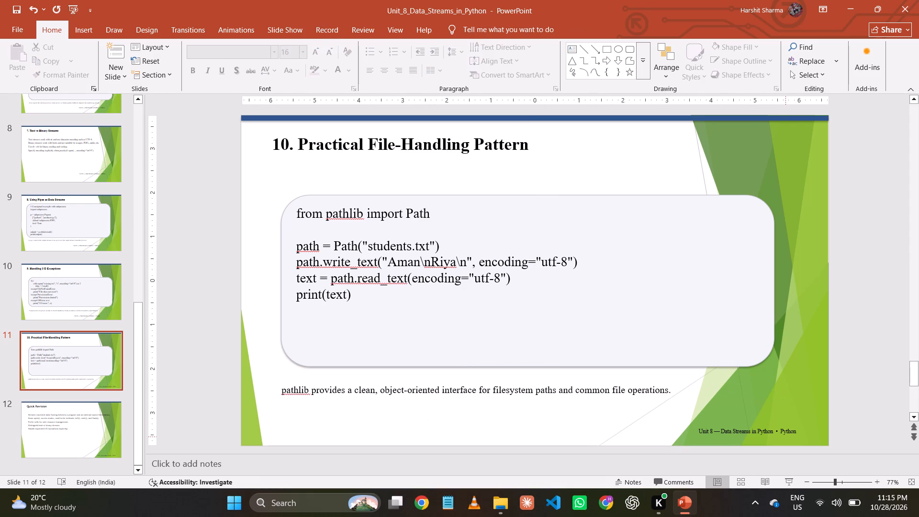
Move slide 11's footer inward and up to just below the note, enlarge its text to size 14, and save.
{"action": "left_click", "coordinate": [760, 432]}
{"action": "left_click_drag", "start_coordinate": [760, 427], "coordinate": [679, 422]}
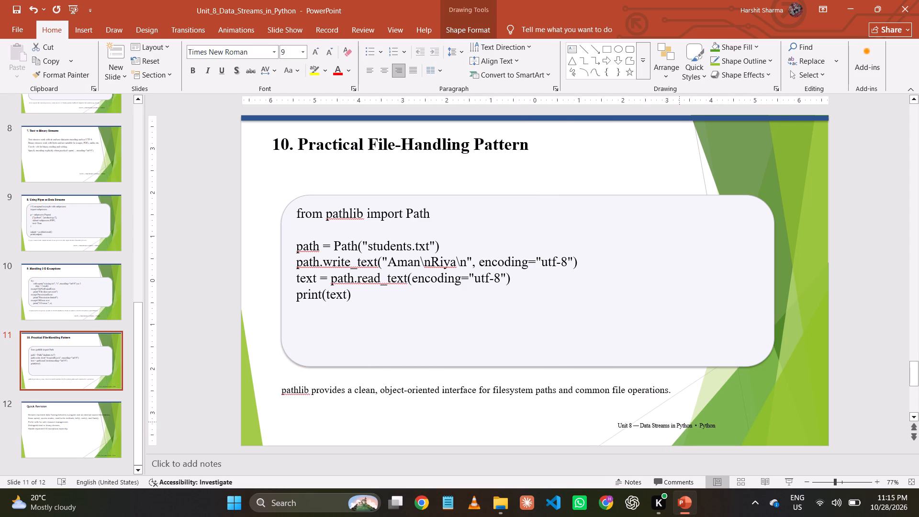
{"action": "left_click_drag", "start_coordinate": [679, 422], "coordinate": [675, 416]}
{"action": "left_click", "coordinate": [675, 421]}
{"action": "key", "text": "ctrl+a"}
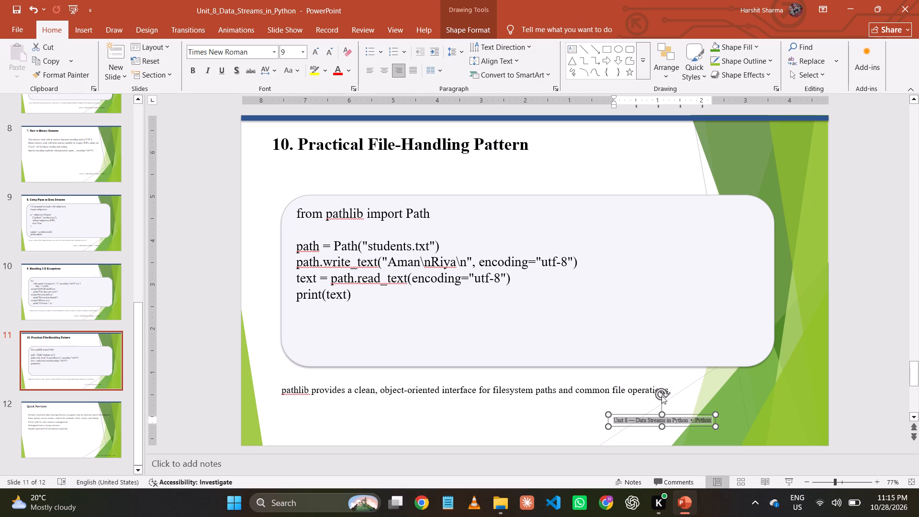
{"action": "triple_click", "coordinate": [318, 53]}
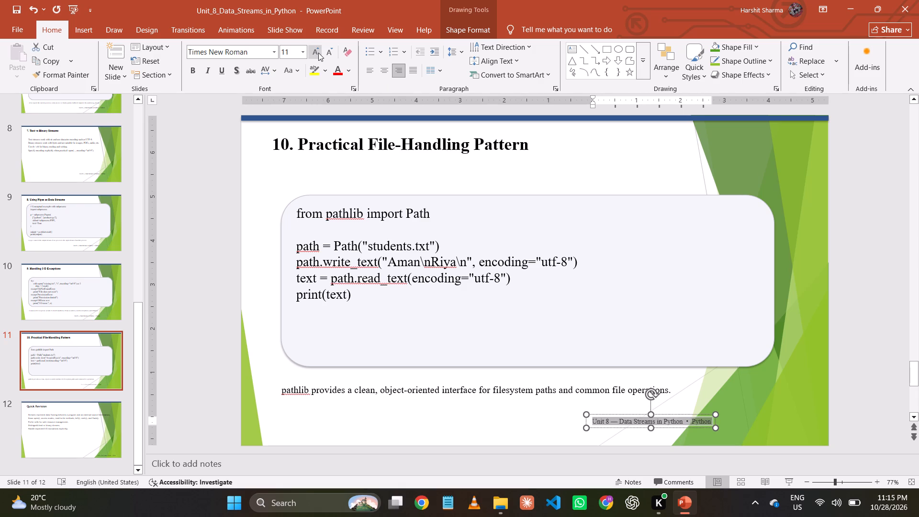
{"action": "double_click", "coordinate": [318, 53]}
{"action": "left_click", "coordinate": [590, 163]}
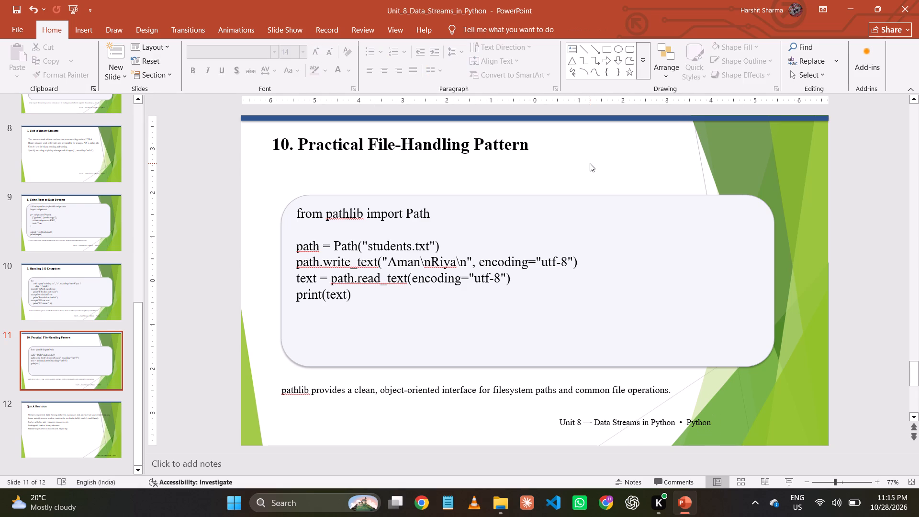
{"action": "key", "text": "ctrl+s"}
Change all text on slide 12, Quick Revision, to Times New Roman and save.
{"action": "scroll", "coordinate": [95, 302], "scroll_direction": "down", "scroll_amount": 4}
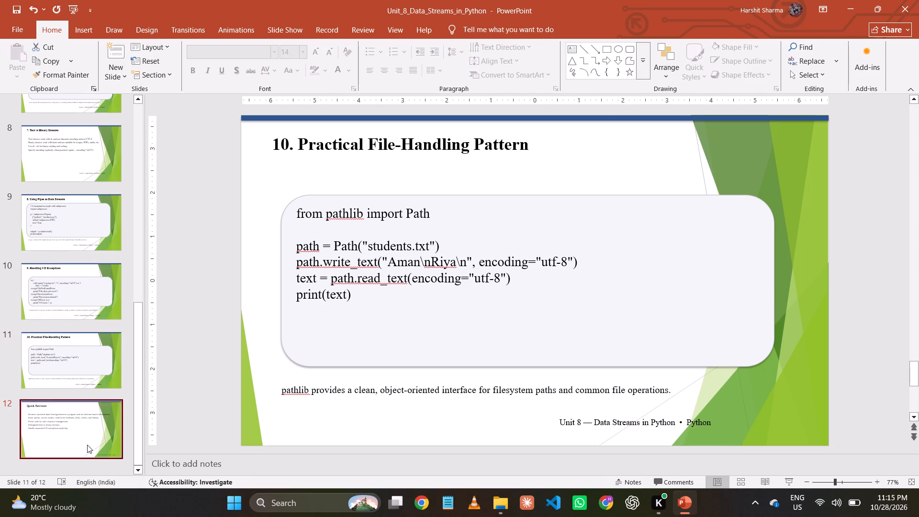
{"action": "left_click", "coordinate": [87, 445]}
{"action": "left_click", "coordinate": [255, 306]}
{"action": "key", "text": "ctrl+a"}
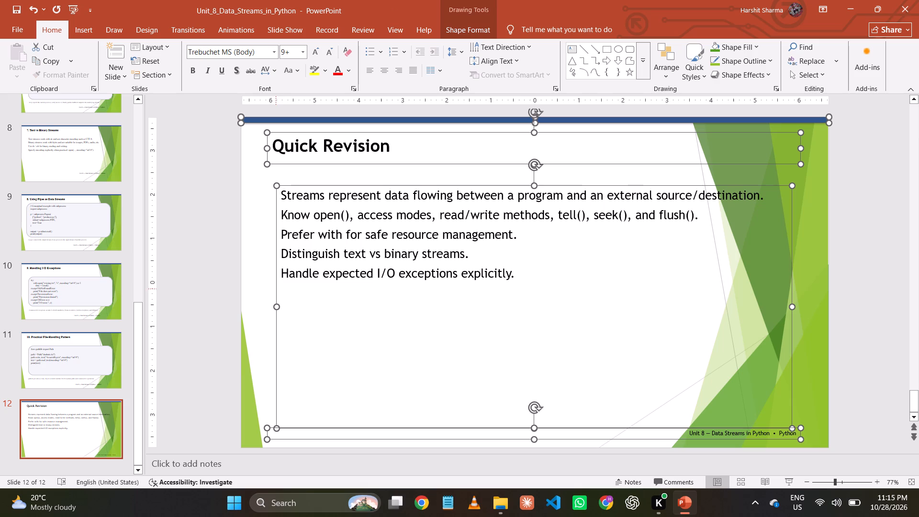
{"action": "left_click", "coordinate": [276, 51]}
{"action": "left_click", "coordinate": [259, 121]}
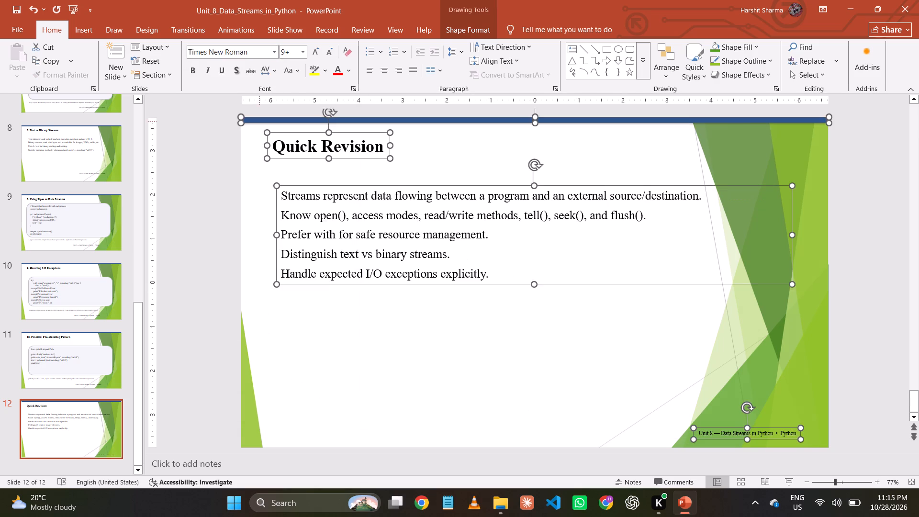
{"action": "left_click", "coordinate": [340, 335]}
{"action": "key", "text": "ctrl+s"}
Set the body text on slide 12 to font size 22 and save.
{"action": "left_click", "coordinate": [342, 246]}
{"action": "key", "text": "ctrl+a"}
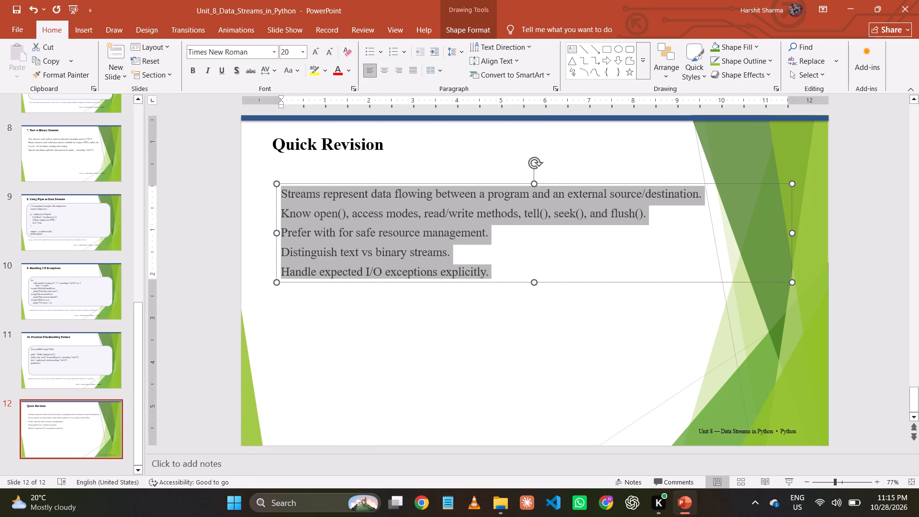
{"action": "left_click", "coordinate": [314, 54]}
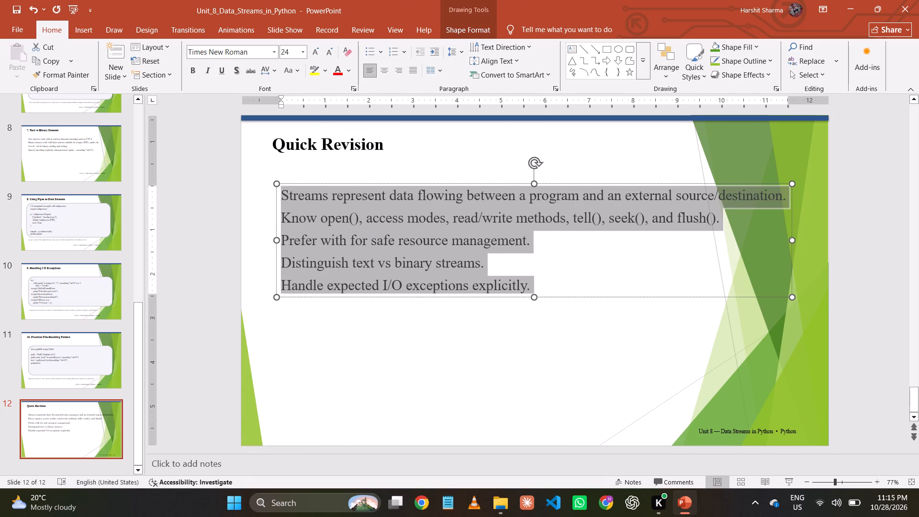
{"action": "left_click", "coordinate": [291, 55]}
{"action": "key", "text": "BackSpace"}
{"action": "type", "text": "22"}
{"action": "left_click", "coordinate": [365, 336]}
{"action": "key", "text": "ctrl+s"}
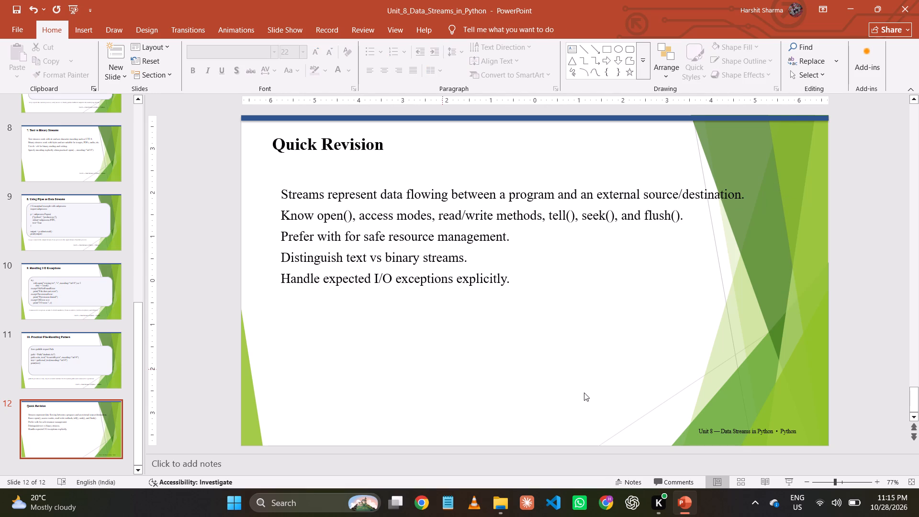
Move slide 12's footer up and inward, away from the slide corner, and enlarge its text to size 14.
{"action": "left_click", "coordinate": [736, 429]}
{"action": "left_click", "coordinate": [736, 428]}
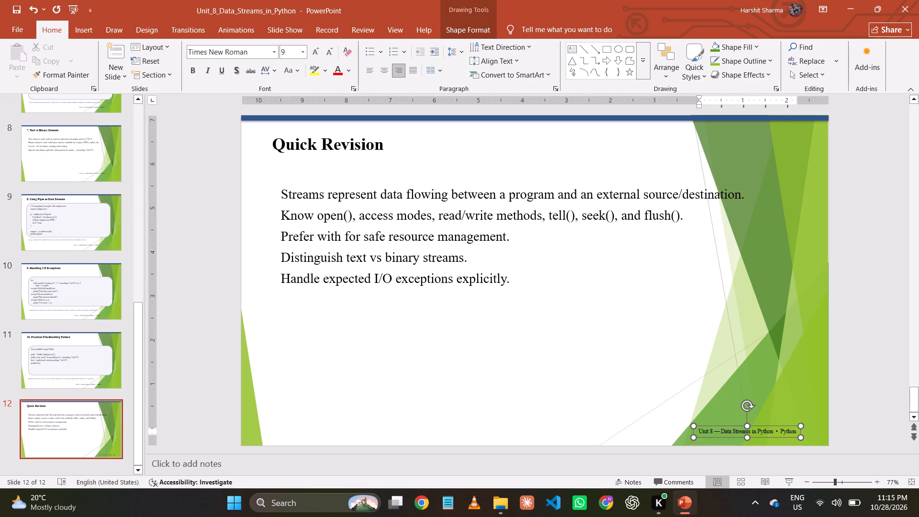
{"action": "left_click_drag", "start_coordinate": [735, 426], "coordinate": [673, 398]}
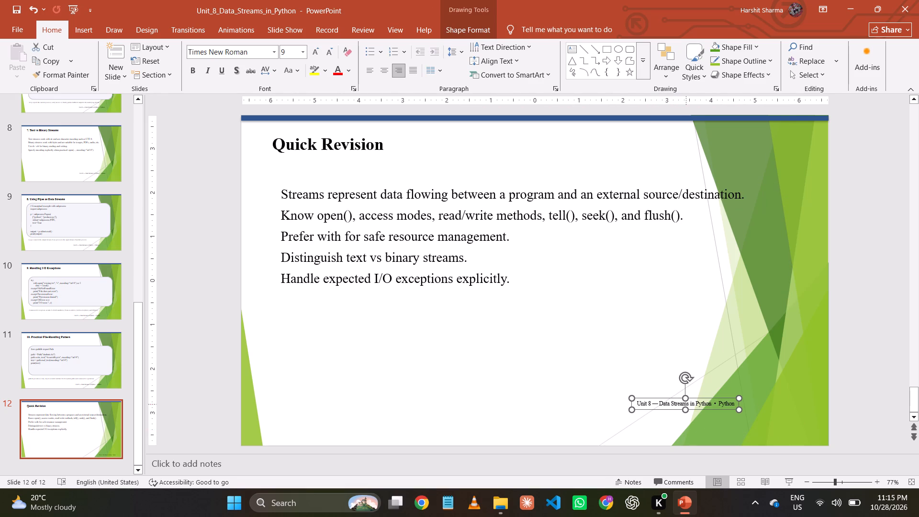
{"action": "left_click", "coordinate": [666, 404]}
{"action": "key", "text": "ctrl+a"}
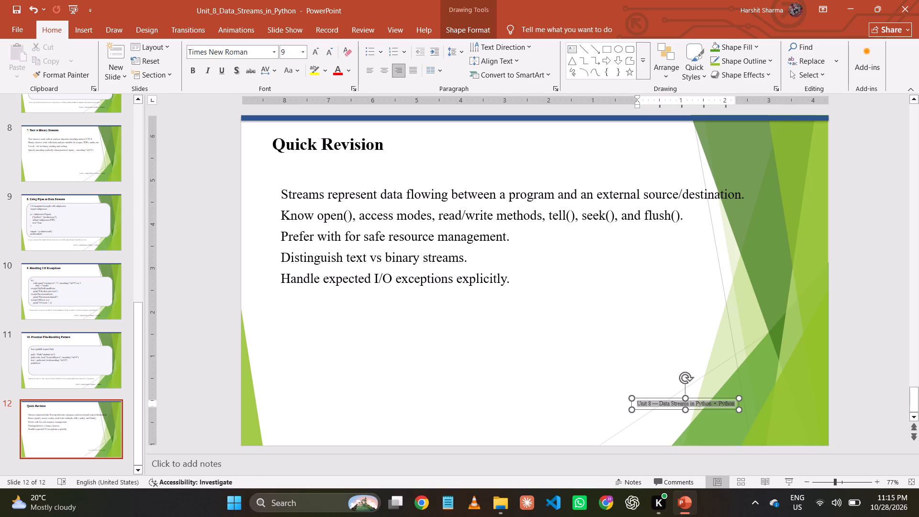
{"action": "triple_click", "coordinate": [320, 58]}
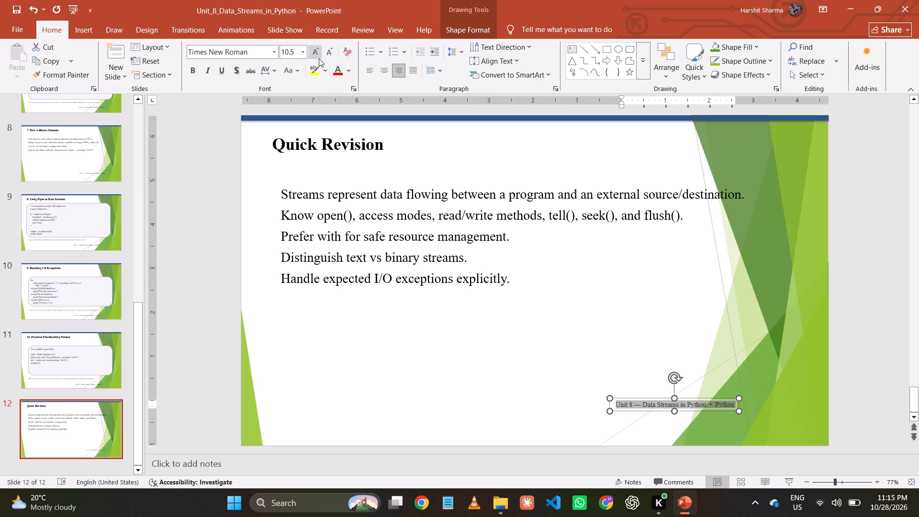
{"action": "left_click", "coordinate": [319, 58]}
{"action": "left_click", "coordinate": [319, 58]}
{"action": "left_click", "coordinate": [377, 351]}
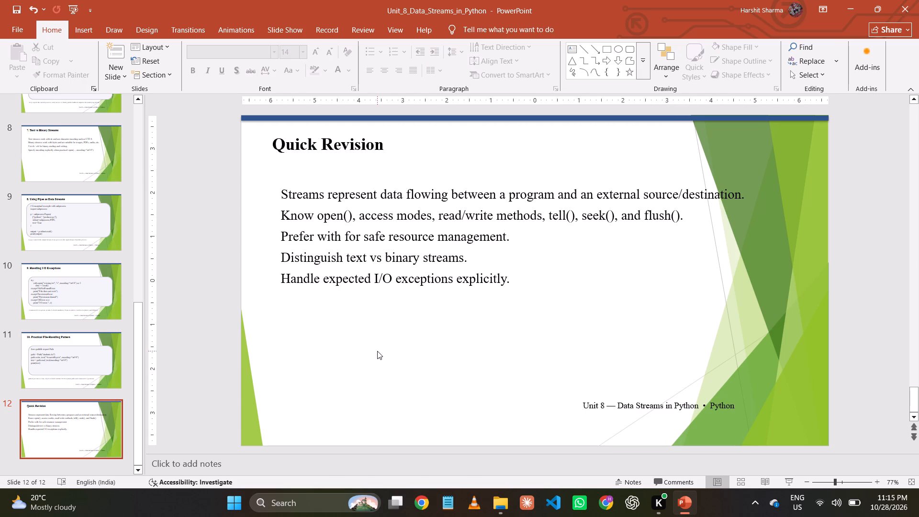
Save the Unit_8_Data_Streams_in_Python presentation with slide 12's footer changes.
{"action": "key", "text": "ctrl+s"}
Review the formatting of every slide from slide 12 back to slide 1, and close the Unit_8_Data_Streams_in_Python presentation.
{"action": "left_click_drag", "start_coordinate": [61, 417], "coordinate": [67, 403]}
{"action": "left_click", "coordinate": [76, 374]}
{"action": "left_click", "coordinate": [74, 302]}
{"action": "left_click", "coordinate": [82, 225]}
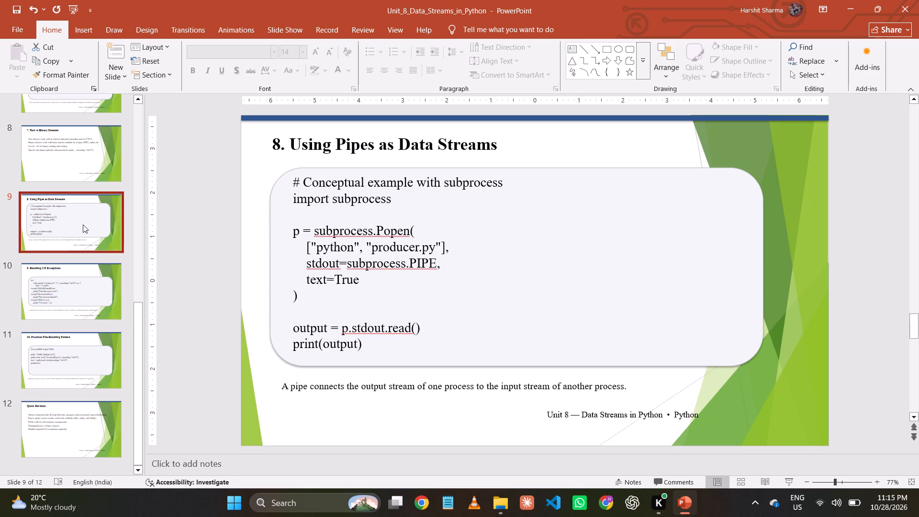
{"action": "left_click", "coordinate": [80, 140]}
{"action": "scroll", "coordinate": [85, 209], "scroll_direction": "up", "scroll_amount": 4}
{"action": "left_click", "coordinate": [85, 208]}
{"action": "left_click", "coordinate": [81, 155]}
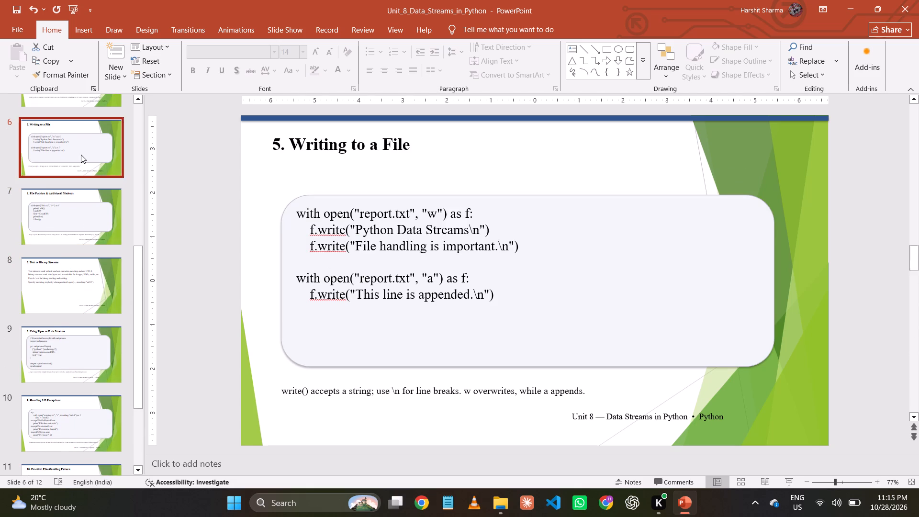
{"action": "scroll", "coordinate": [81, 155], "scroll_direction": "up", "scroll_amount": 4}
{"action": "left_click", "coordinate": [65, 363]}
{"action": "left_click", "coordinate": [67, 287]}
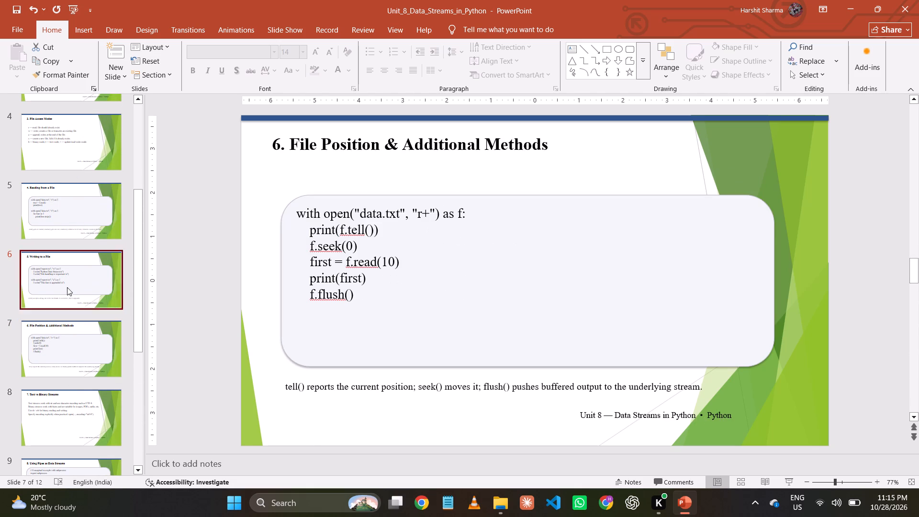
{"action": "left_click", "coordinate": [65, 230]}
{"action": "left_click", "coordinate": [68, 168]}
{"action": "scroll", "coordinate": [70, 168], "scroll_direction": "up", "scroll_amount": 2}
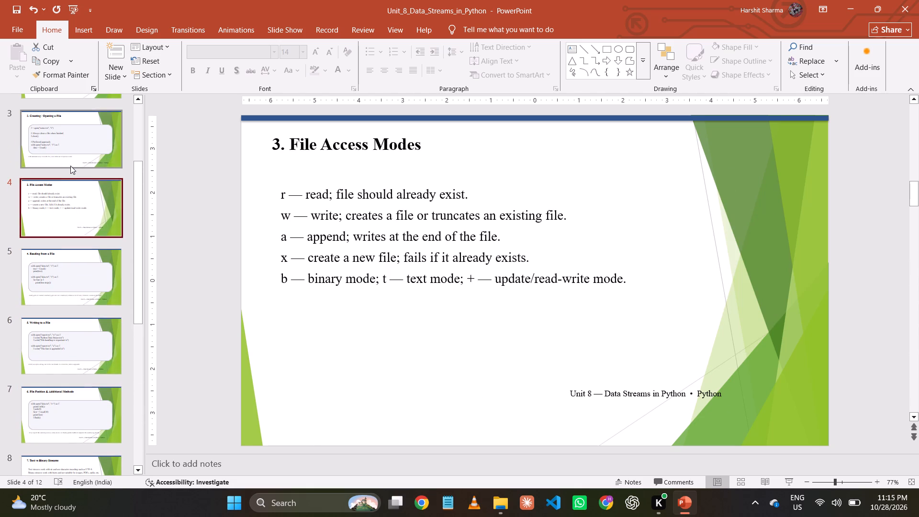
{"action": "left_click", "coordinate": [70, 166]}
{"action": "scroll", "coordinate": [71, 166], "scroll_direction": "up", "scroll_amount": 7}
{"action": "left_click", "coordinate": [79, 147]}
{"action": "scroll", "coordinate": [78, 148], "scroll_direction": "up", "scroll_amount": 4}
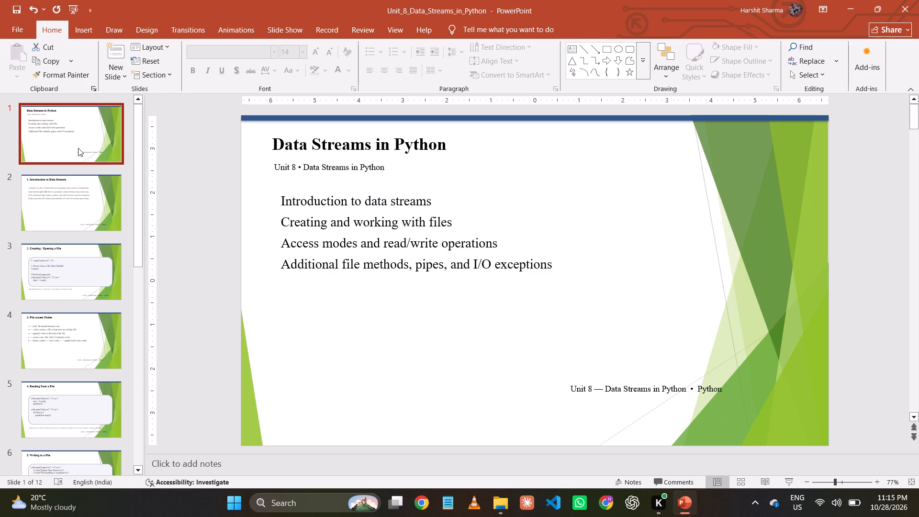
{"action": "scroll", "coordinate": [78, 148], "scroll_direction": "up", "scroll_amount": 2}
{"action": "left_click", "coordinate": [905, 9]}
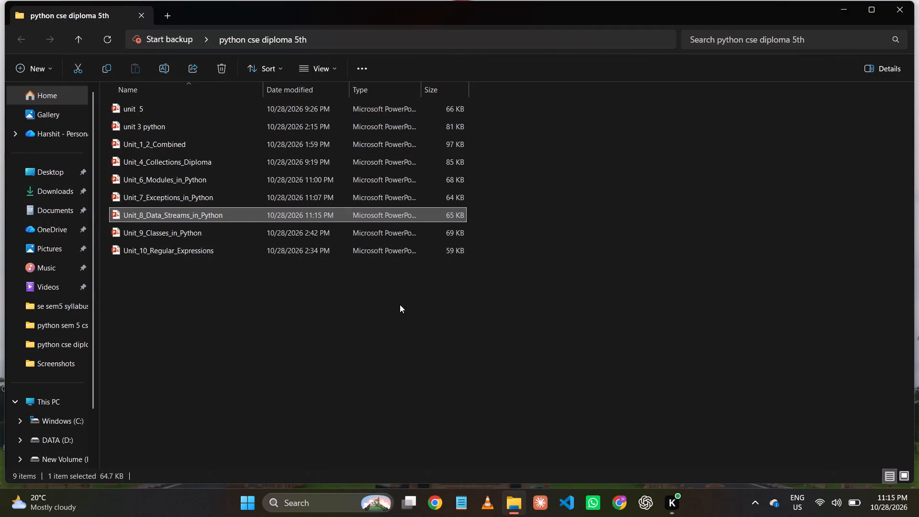
Open Unit_9_Classes_in_Python from the python cse diploma 5th folder, inspect the formatting of slides 1 and 2, and close it.
{"action": "double_click", "coordinate": [332, 231]}
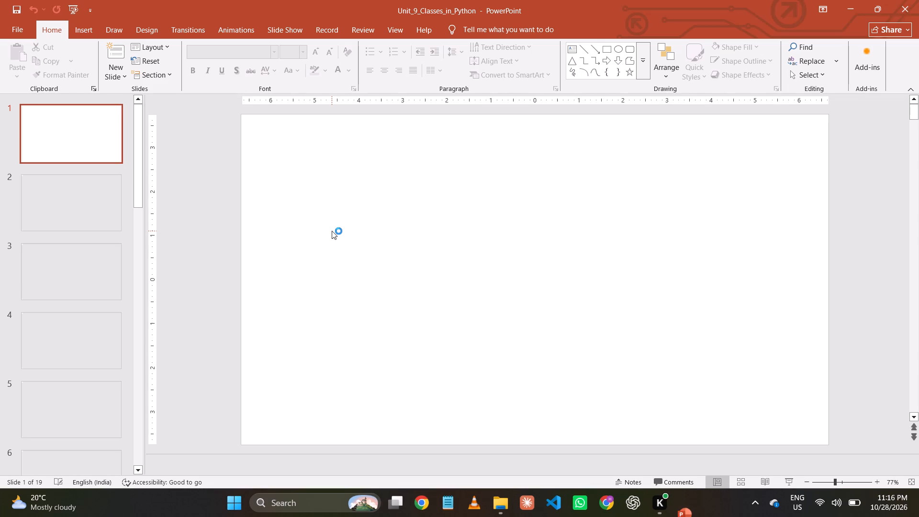
{"action": "left_click", "coordinate": [337, 265]}
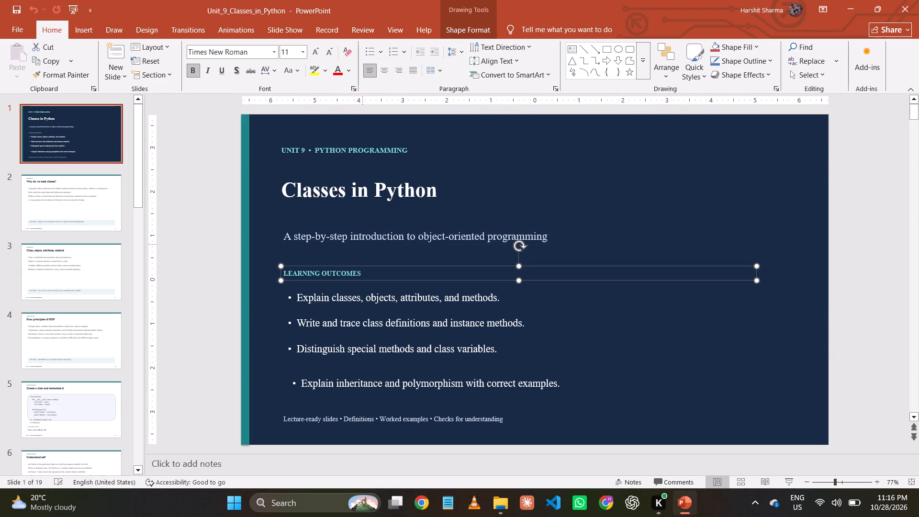
{"action": "left_click", "coordinate": [365, 241]}
{"action": "left_click", "coordinate": [52, 216]}
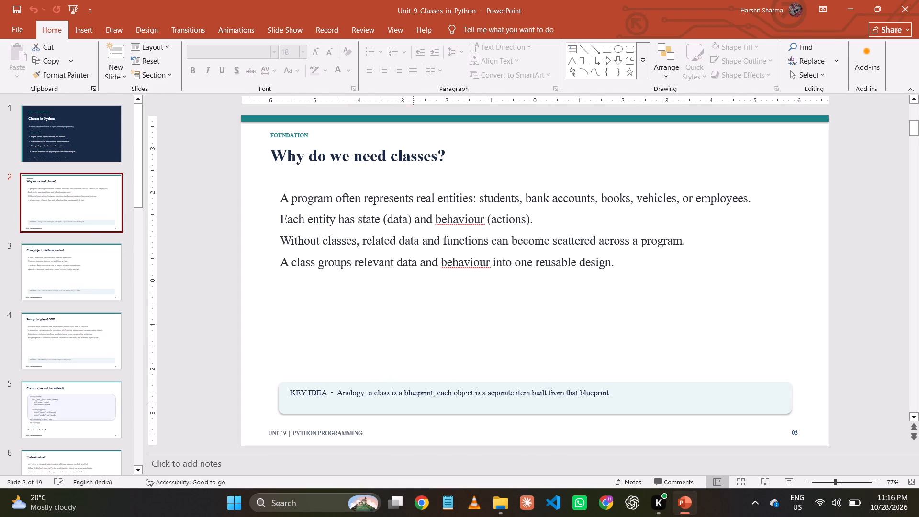
{"action": "left_click", "coordinate": [893, 11]}
Open Unit_10_Regular_Expressions from the same folder, inspect the title slide's formatting, and close it.
{"action": "double_click", "coordinate": [341, 253]}
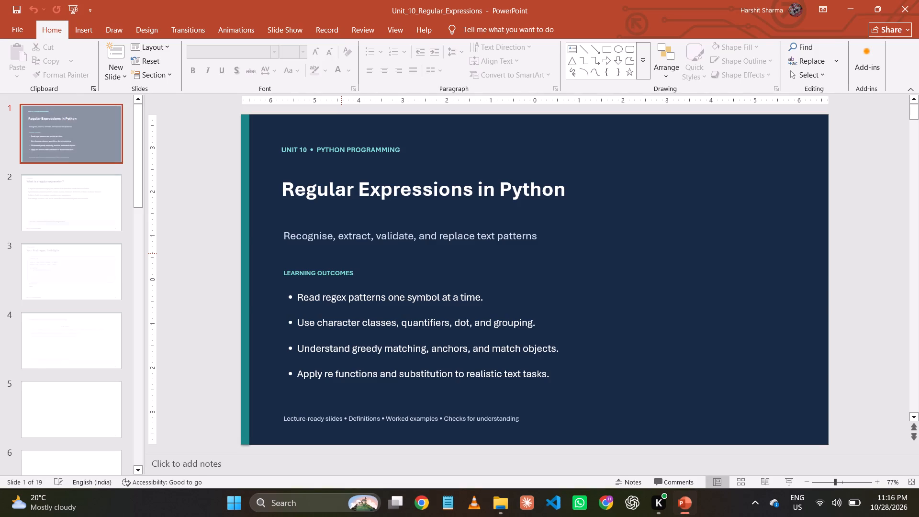
{"action": "left_click", "coordinate": [335, 244]}
{"action": "left_click", "coordinate": [912, 7]}
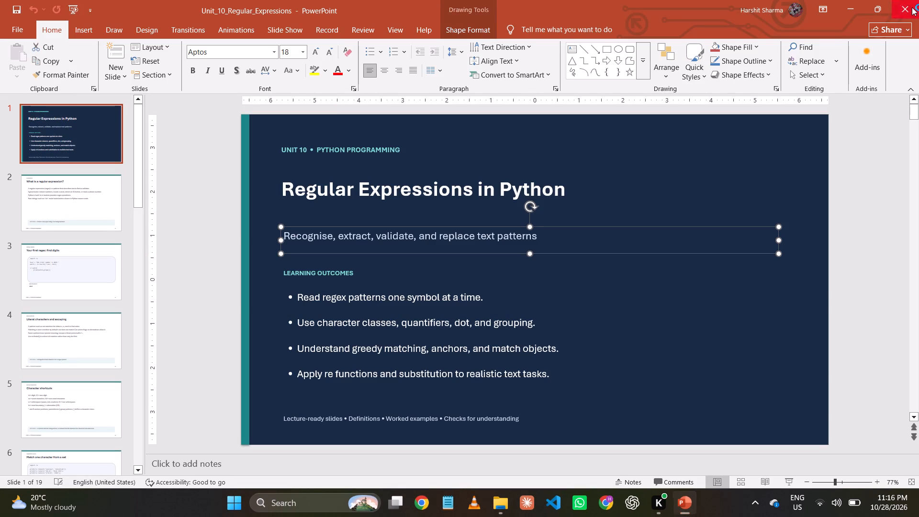
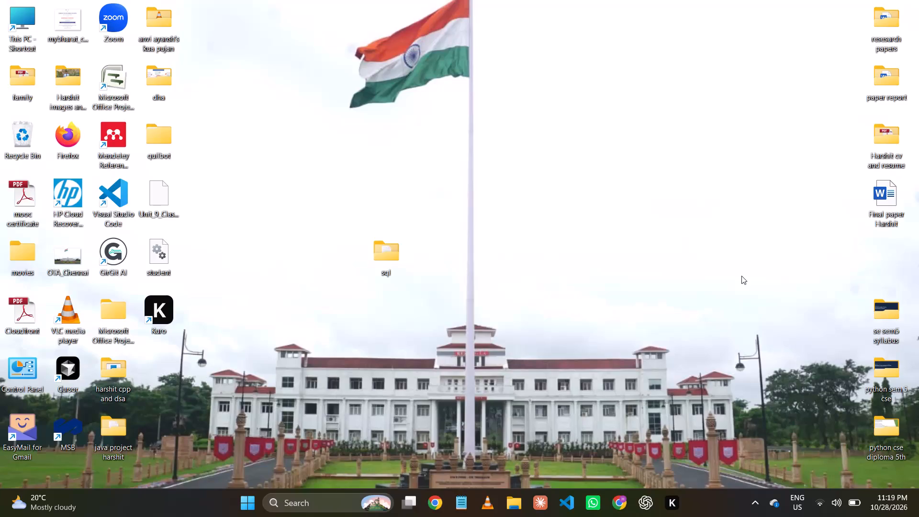
Shut down the computer from the Windows desktop.
{"action": "key", "text": "alt+F4"}
{"action": "key", "text": "Return"}
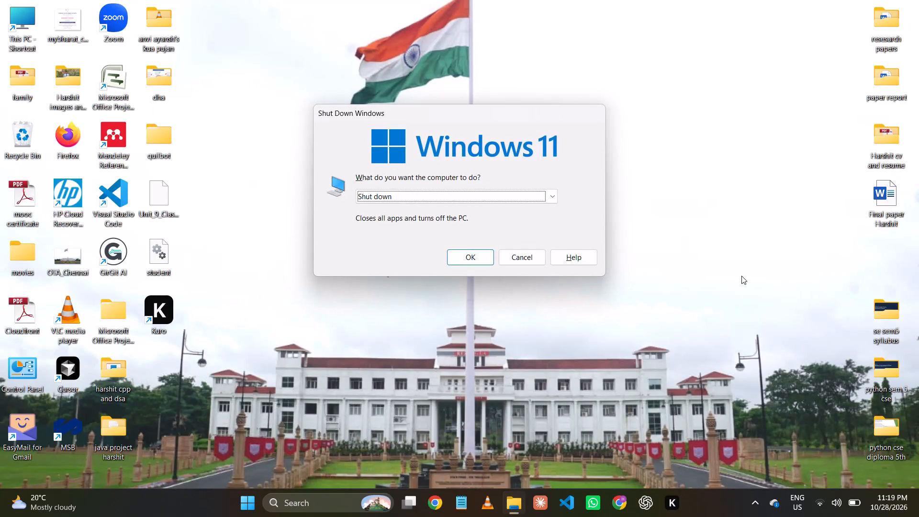